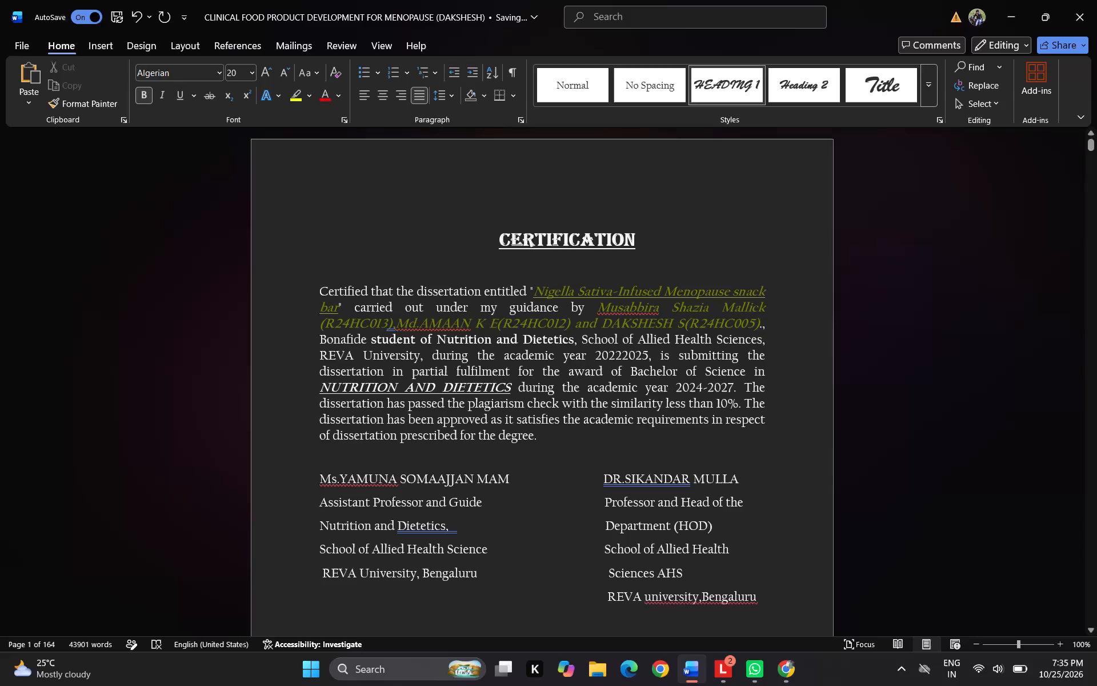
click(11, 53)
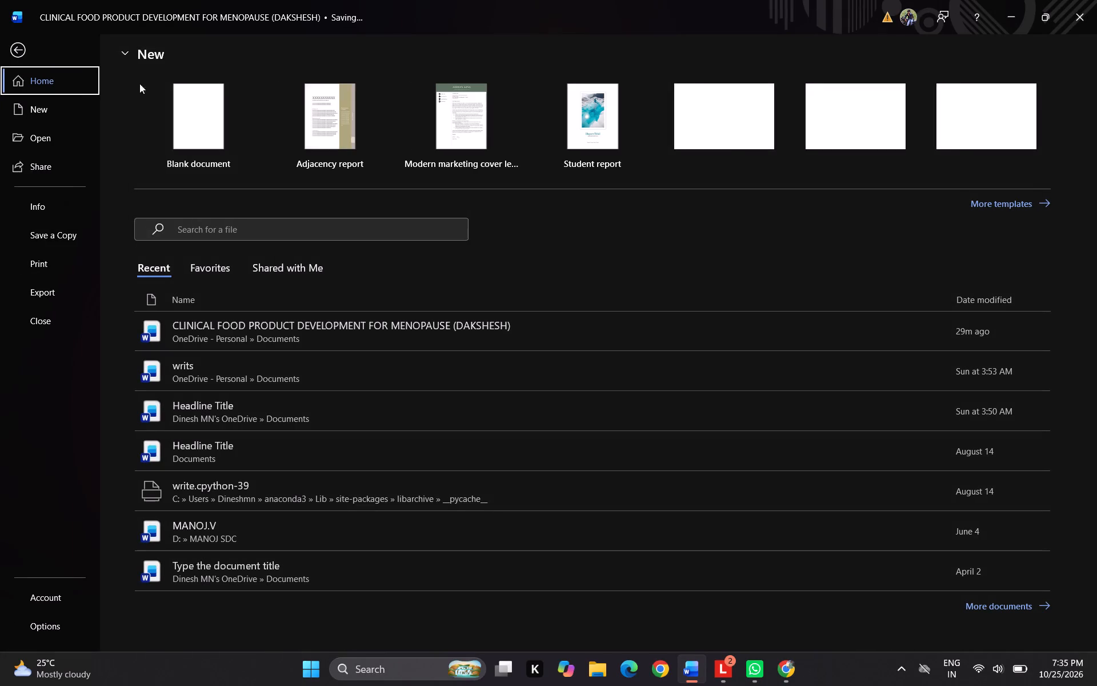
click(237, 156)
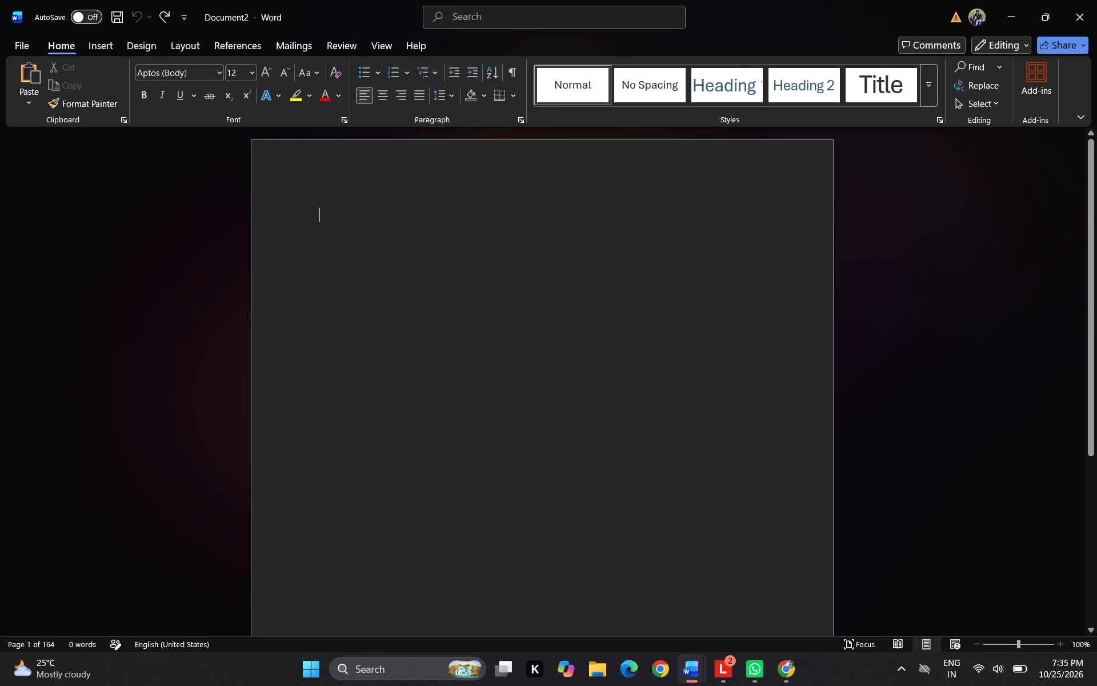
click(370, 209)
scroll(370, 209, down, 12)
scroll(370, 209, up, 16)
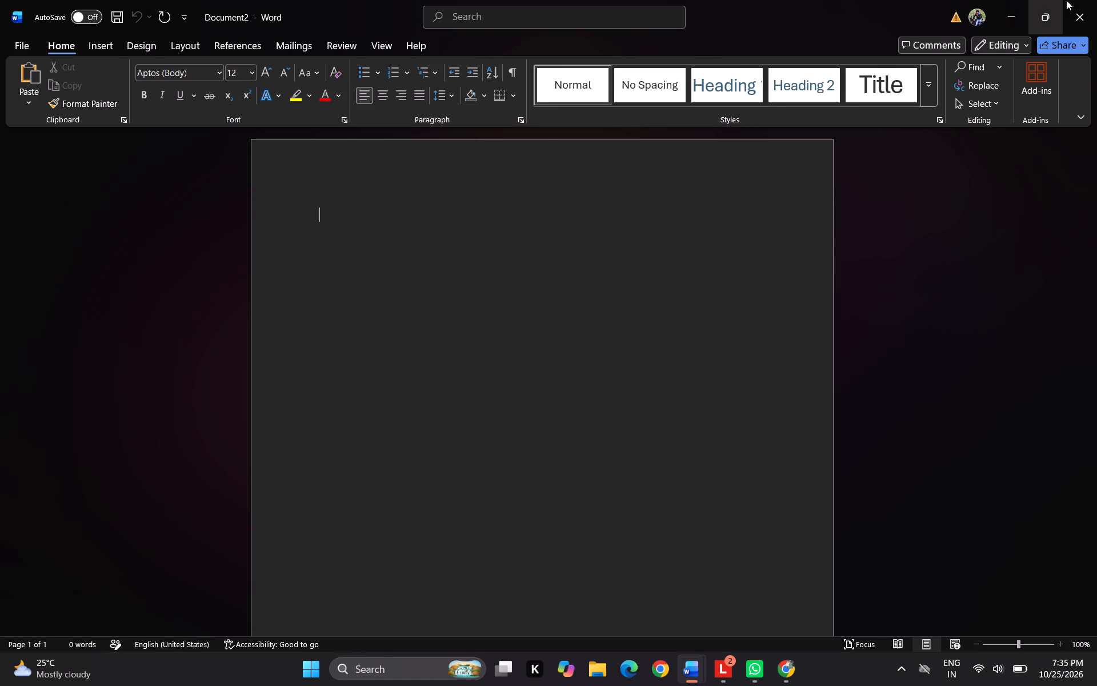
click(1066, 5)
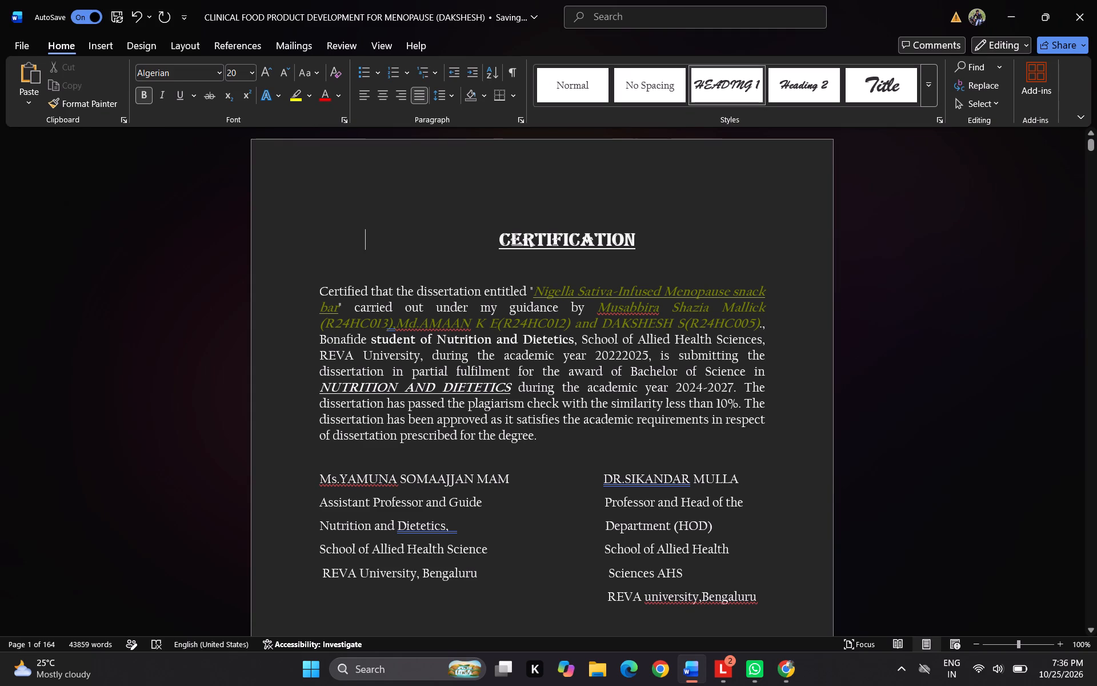
Insert a blank page ahead of the CERTIFICATION heading at the start of the dissertation.
click(503, 201)
key(Return)
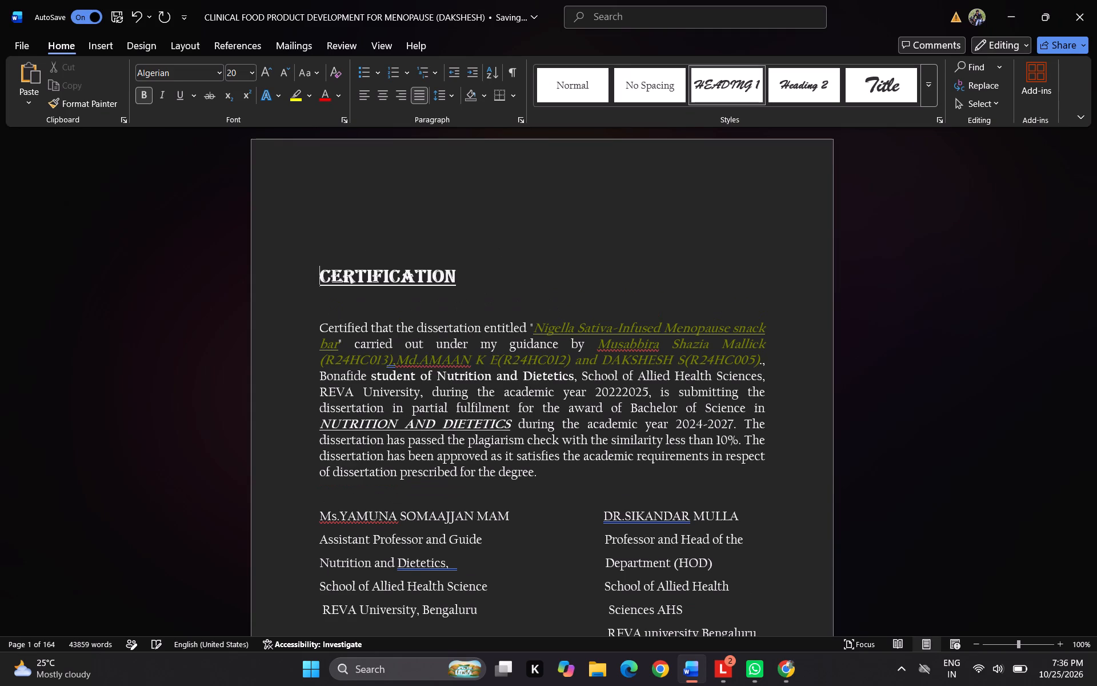
key(BackSpace)
scroll(503, 201, left, 3)
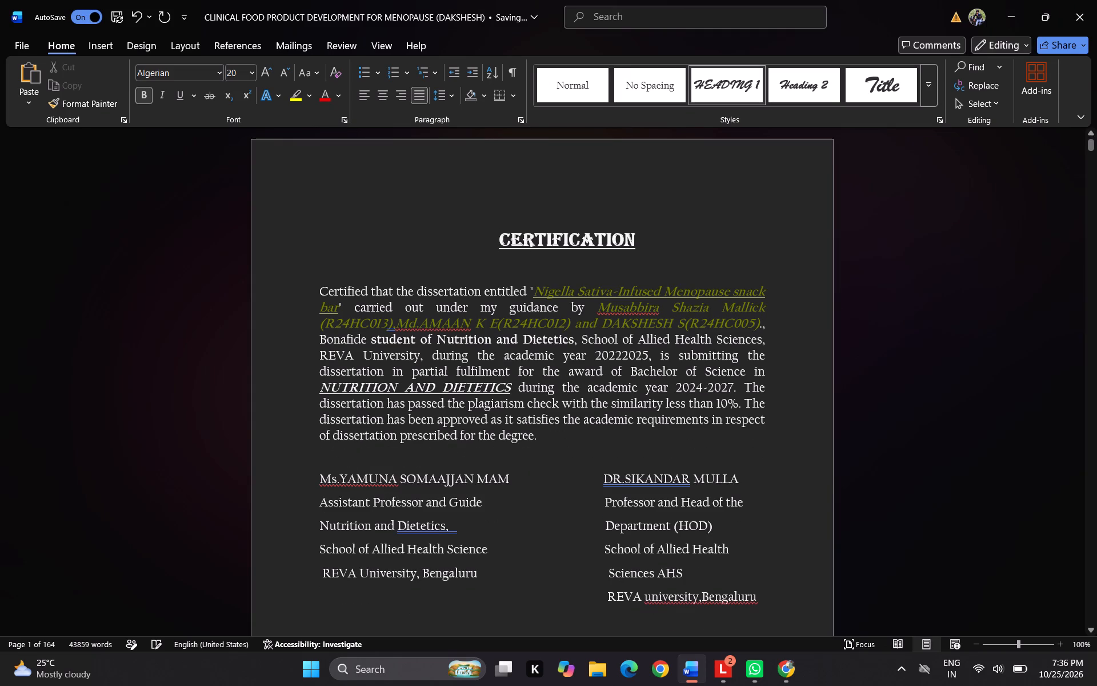
click(103, 43)
click(48, 82)
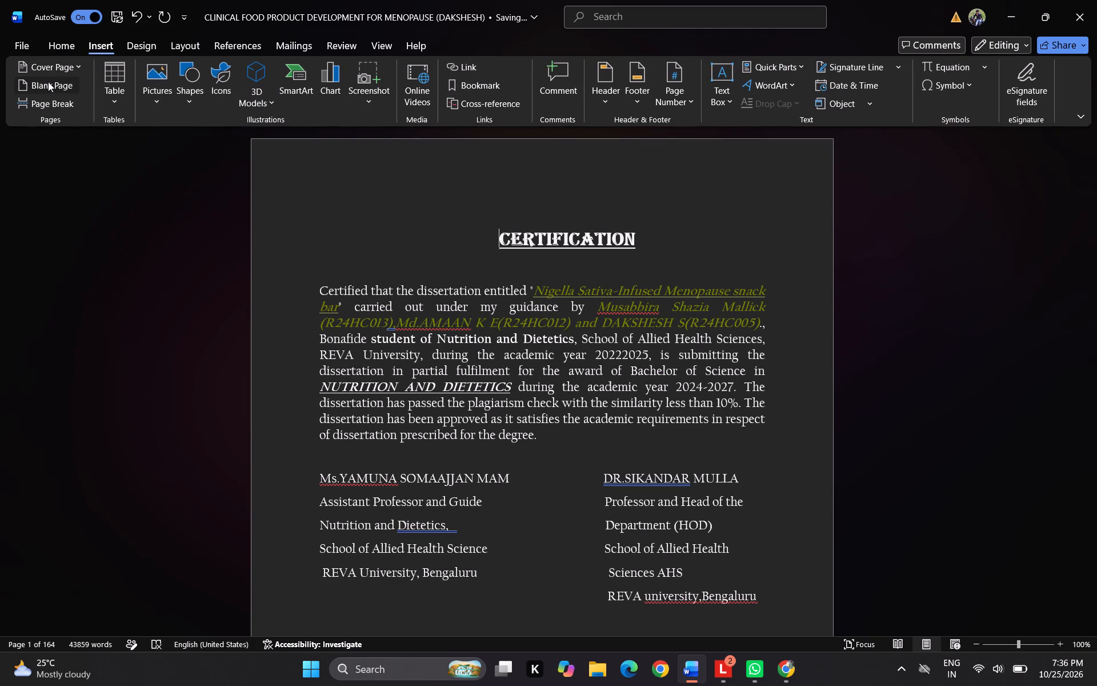
scroll(421, 392, down, 1)
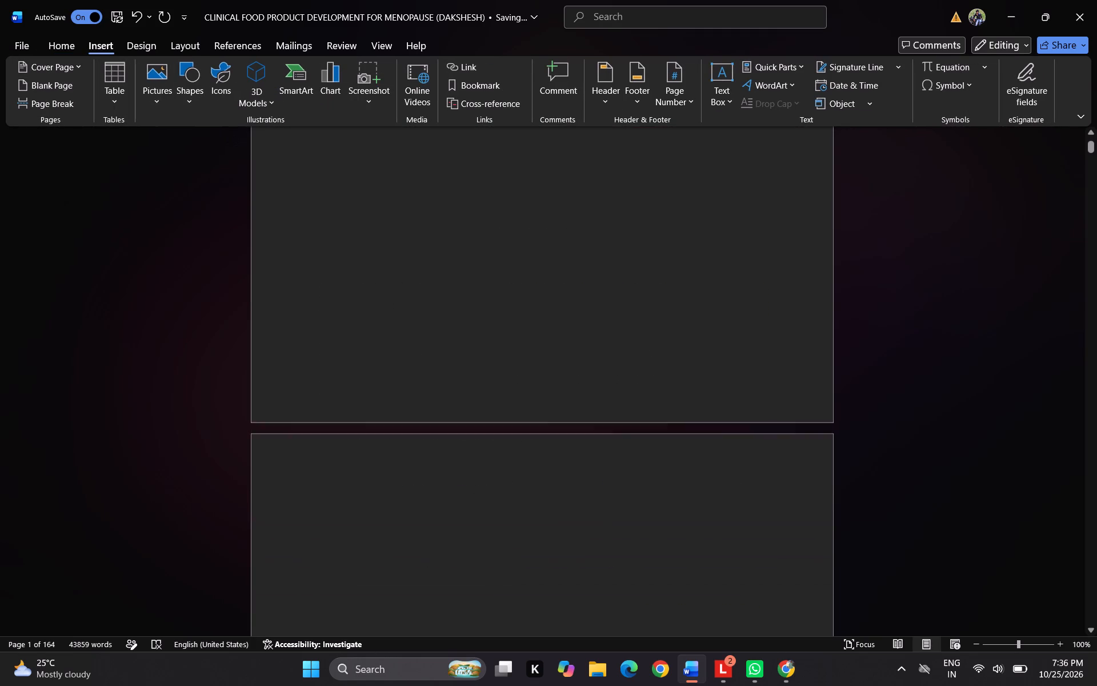
scroll(421, 392, down, 5)
scroll(421, 392, up, 5)
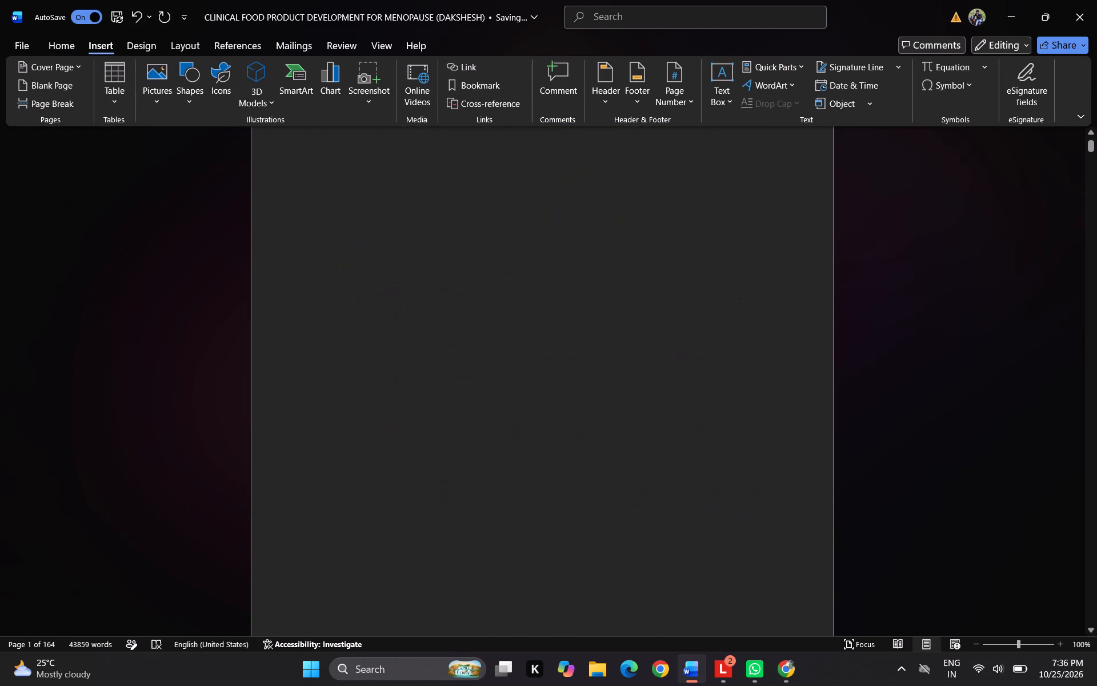
scroll(421, 392, up, 8)
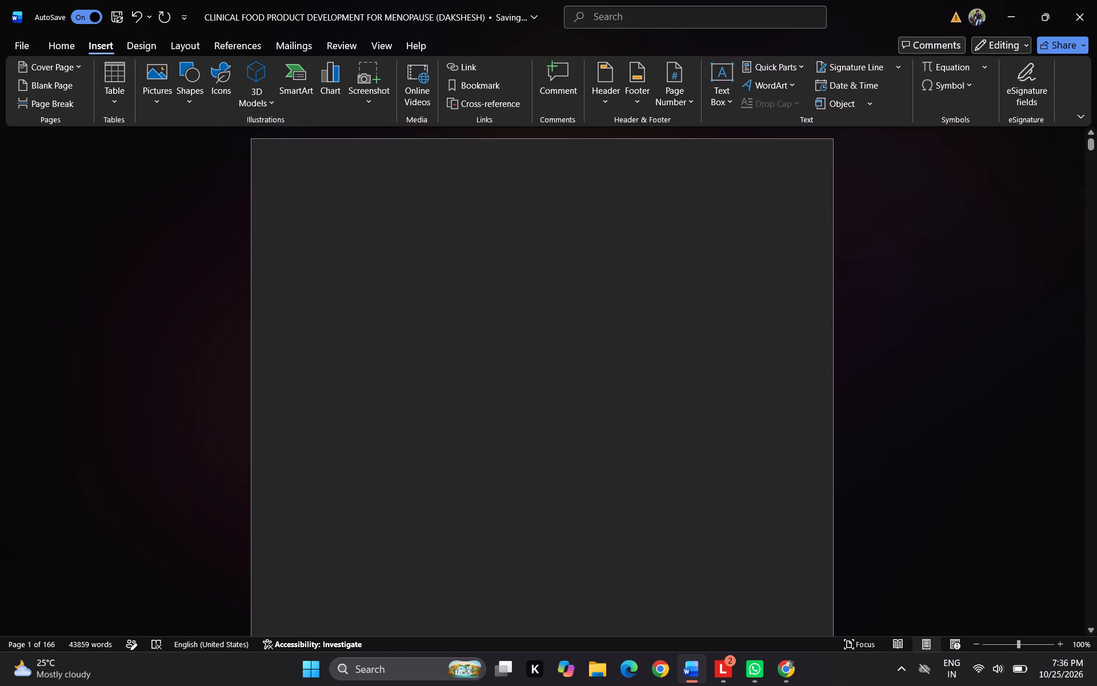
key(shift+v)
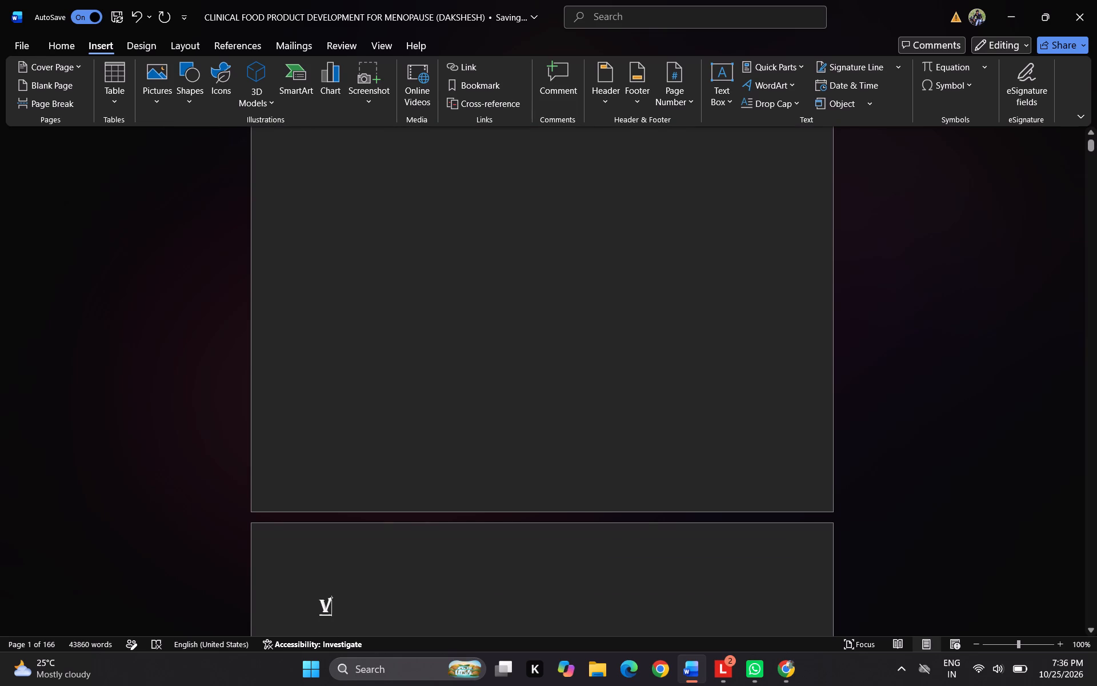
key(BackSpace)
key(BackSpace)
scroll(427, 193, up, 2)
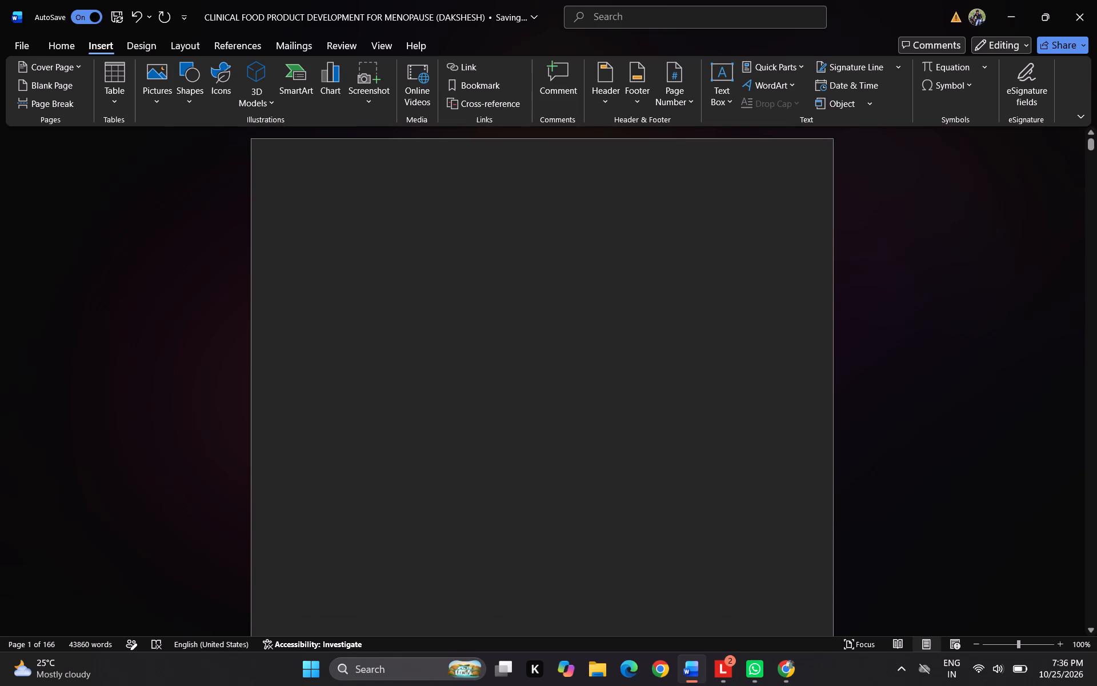
Paste the copied REVA University logo at the top of the blank first page and scale it down to about half size.
click(386, 232)
key(shift+v)
key(BackSpace)
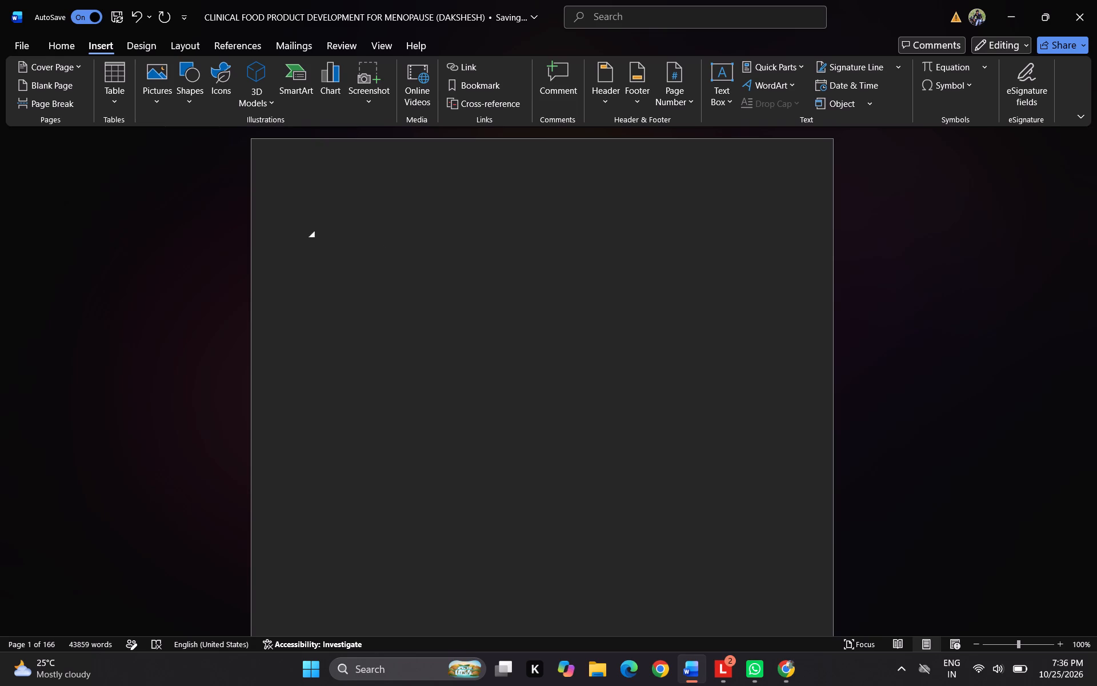
key(ctrl+v)
click(543, 376)
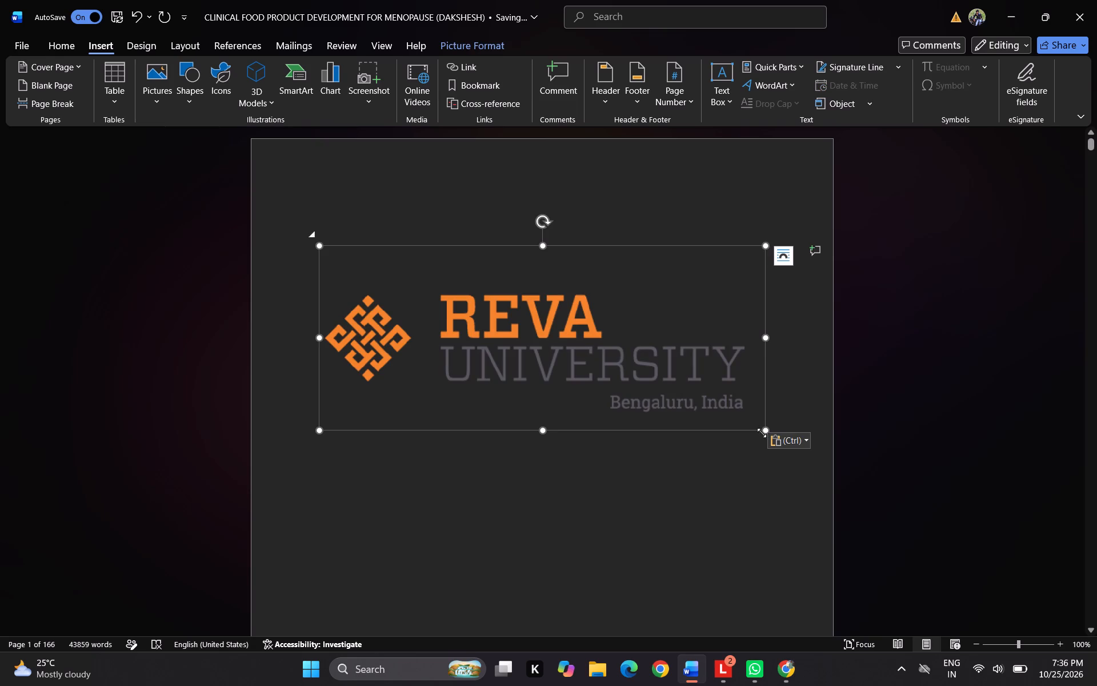
drag(762, 433, 551, 323)
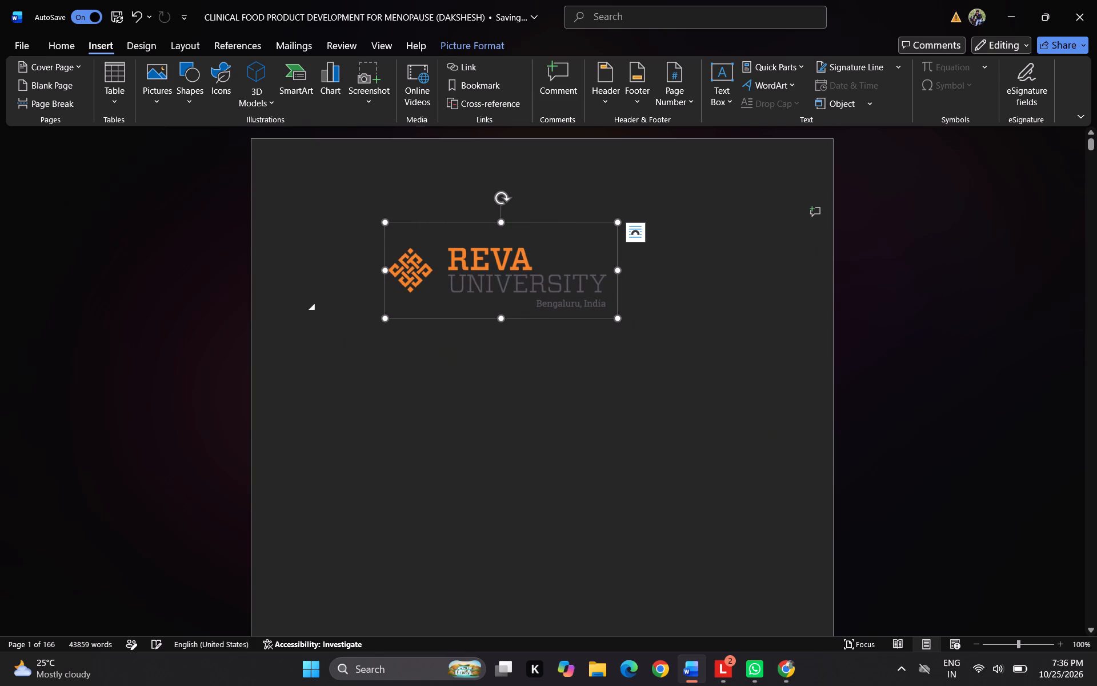
Shift the logo toward the centre of the page by adding nine spaces before it.
key(space)
key(space)
key(space)
key(space)
key(space)
key(space)
key(space)
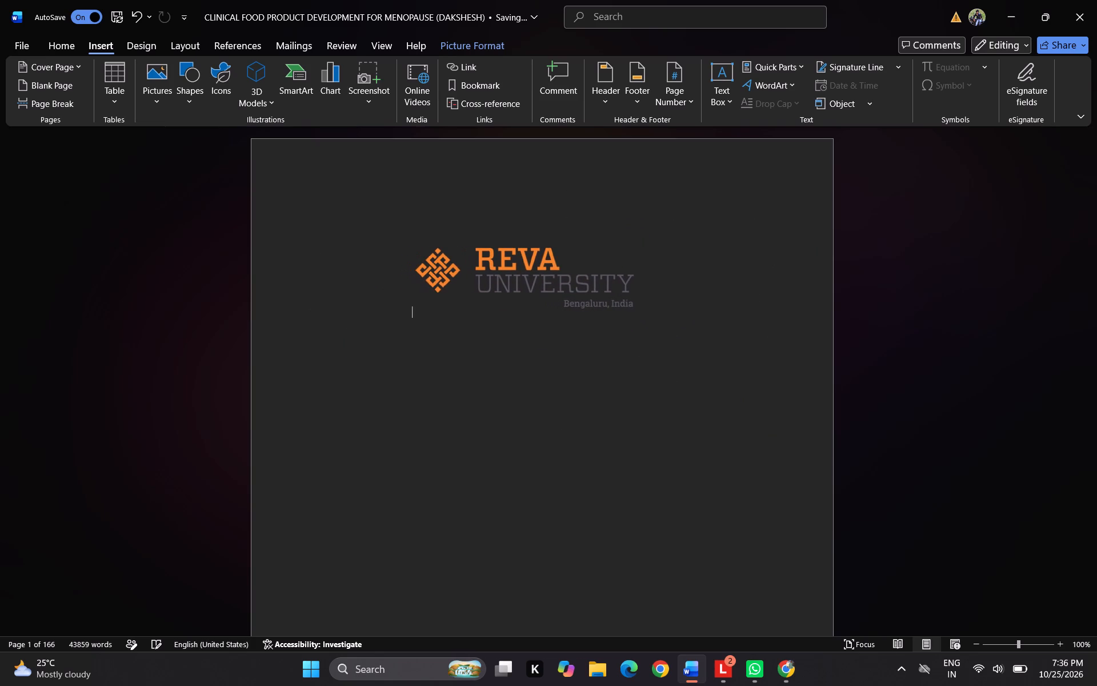
key(space)
key(space)
key(space)
key(space)
key(space)
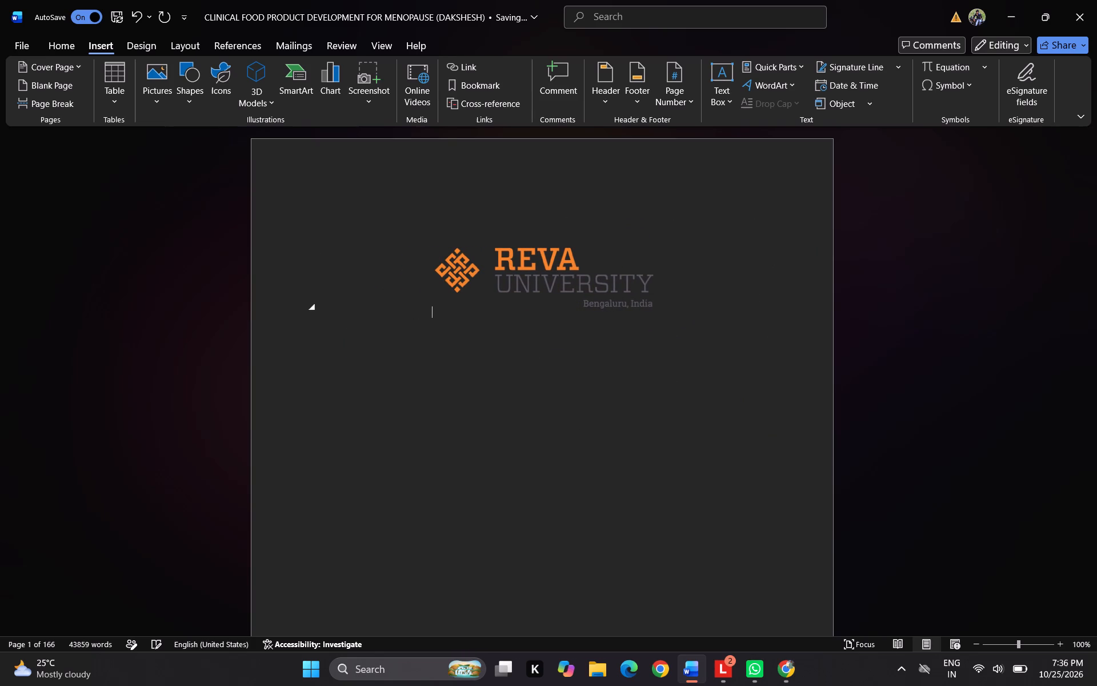
key(BackSpace)
key(BackSpace)
key(BackSpace)
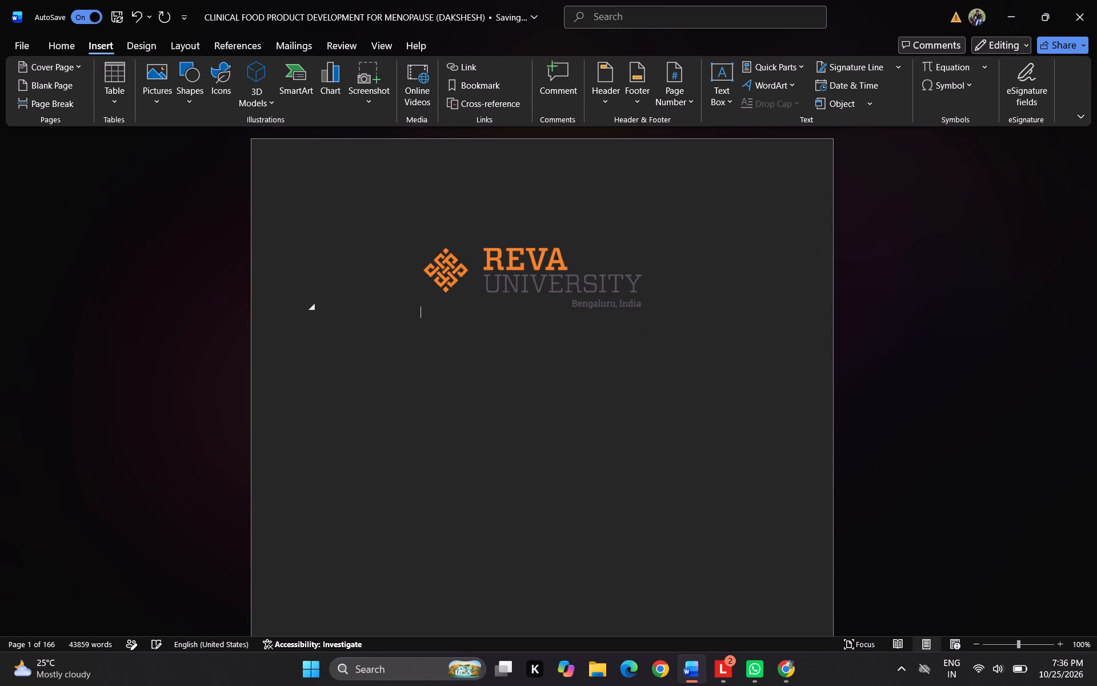
Start a new line below the logo at font size 14 and indent it with spaces to beneath the start of the REVA lettering.
click(659, 318)
key(Return)
click(49, 42)
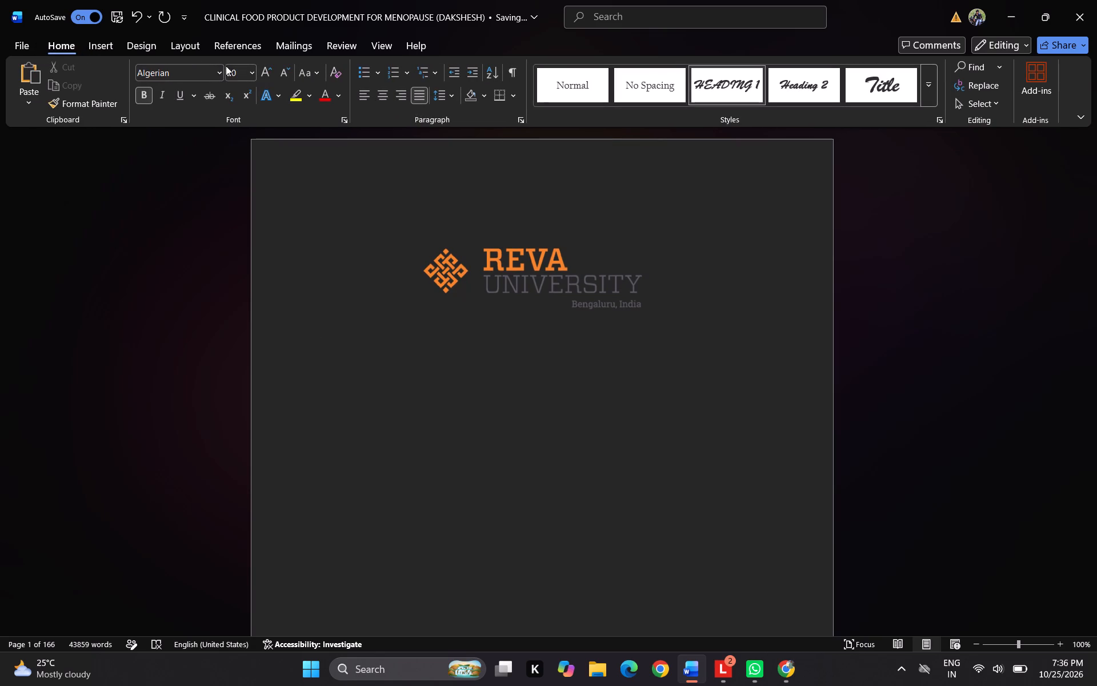
click(251, 74)
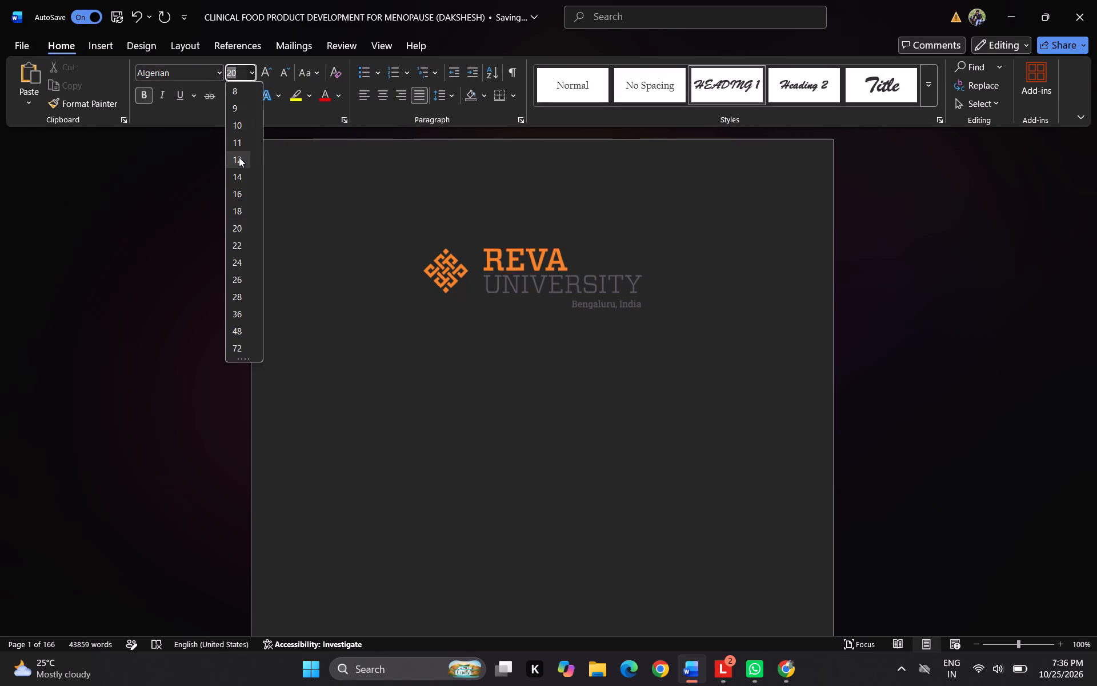
click(243, 182)
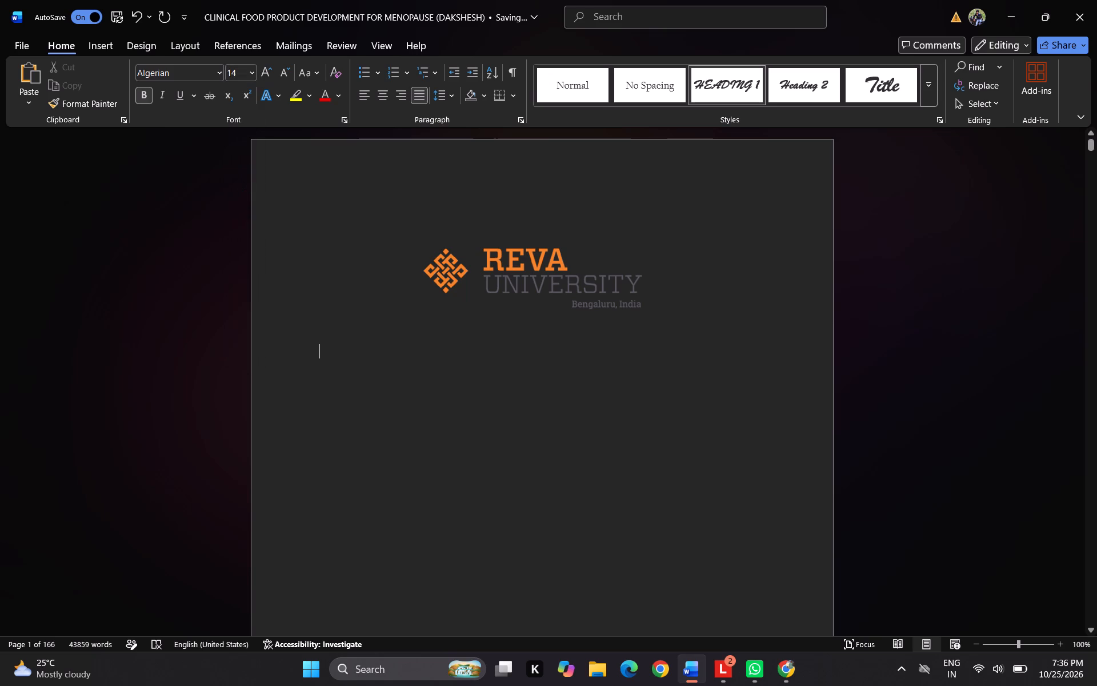
key(space)
key(space)
key(space)
key(space)
key(space)
key(space)
key(space)
key(space)
key(space)
key(space)
key(space)
key(space)
key(space)
key(space)
key(space)
key(space)
key(space)
key(space)
key(space)
key(space)
key(space)
key(space)
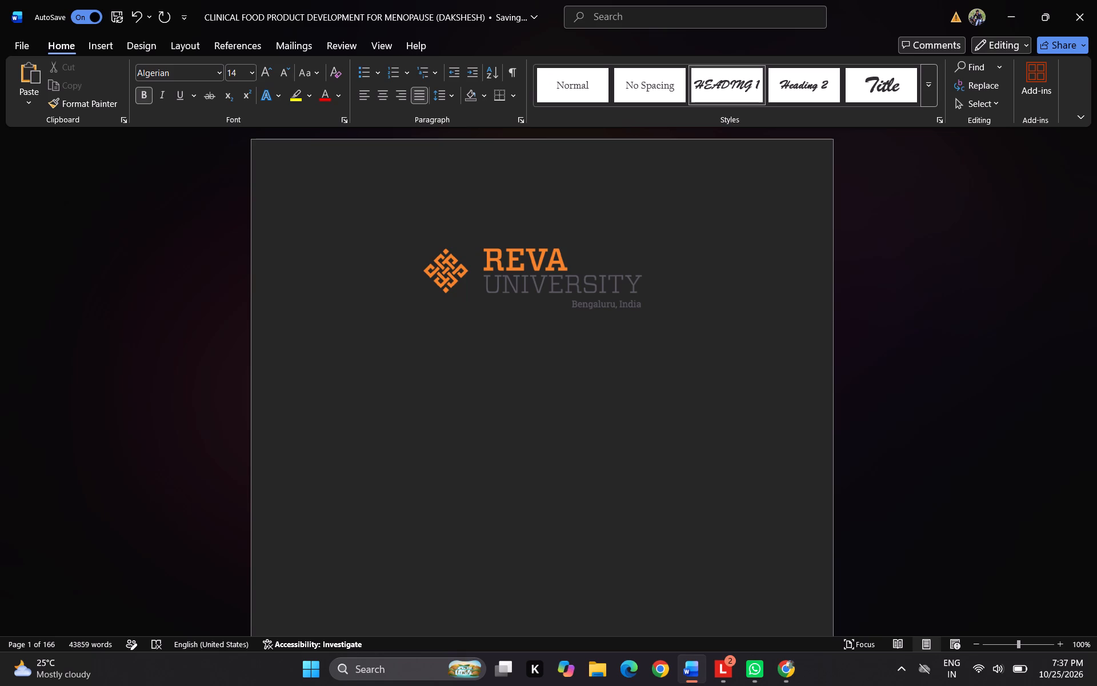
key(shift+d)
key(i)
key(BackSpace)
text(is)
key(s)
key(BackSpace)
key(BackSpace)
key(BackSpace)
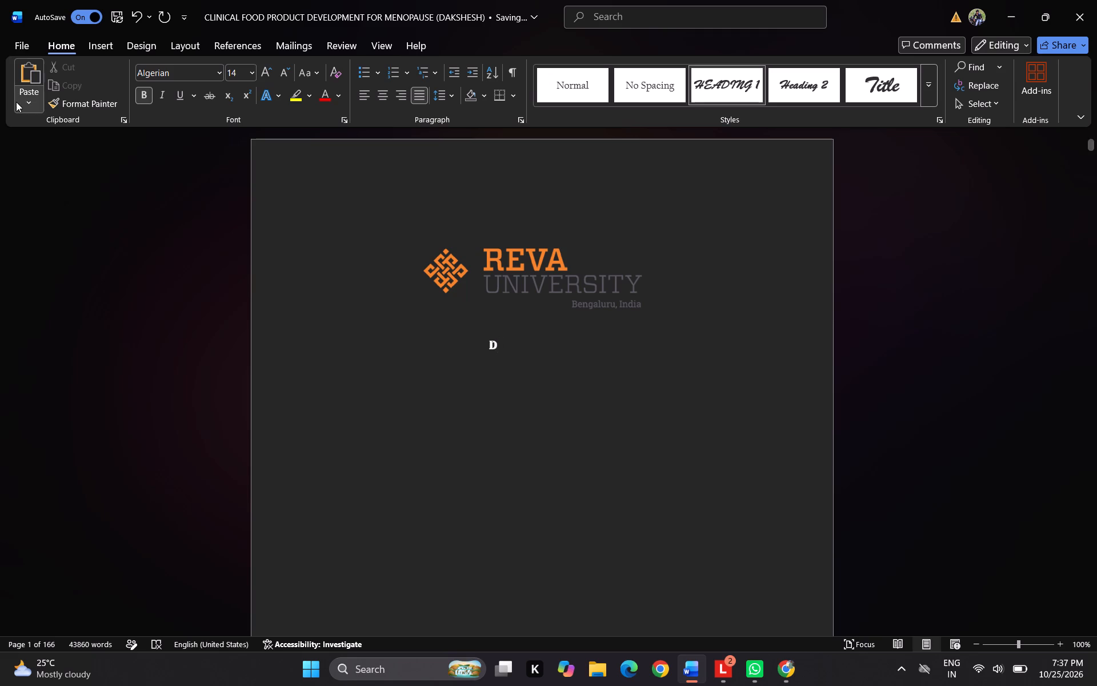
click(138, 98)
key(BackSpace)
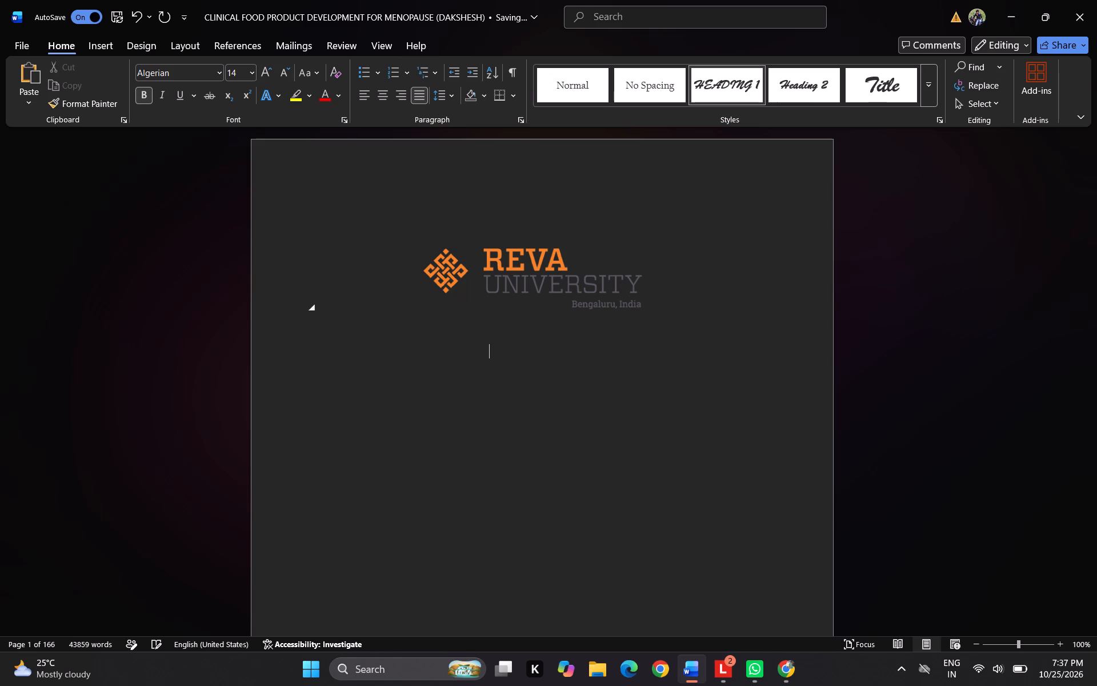
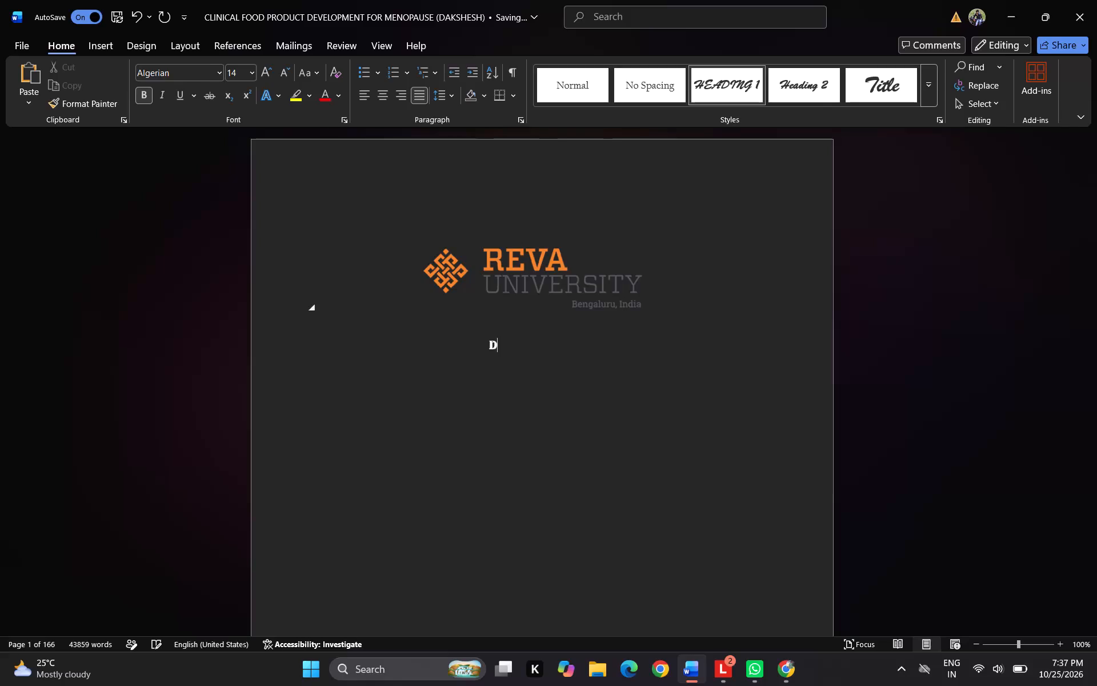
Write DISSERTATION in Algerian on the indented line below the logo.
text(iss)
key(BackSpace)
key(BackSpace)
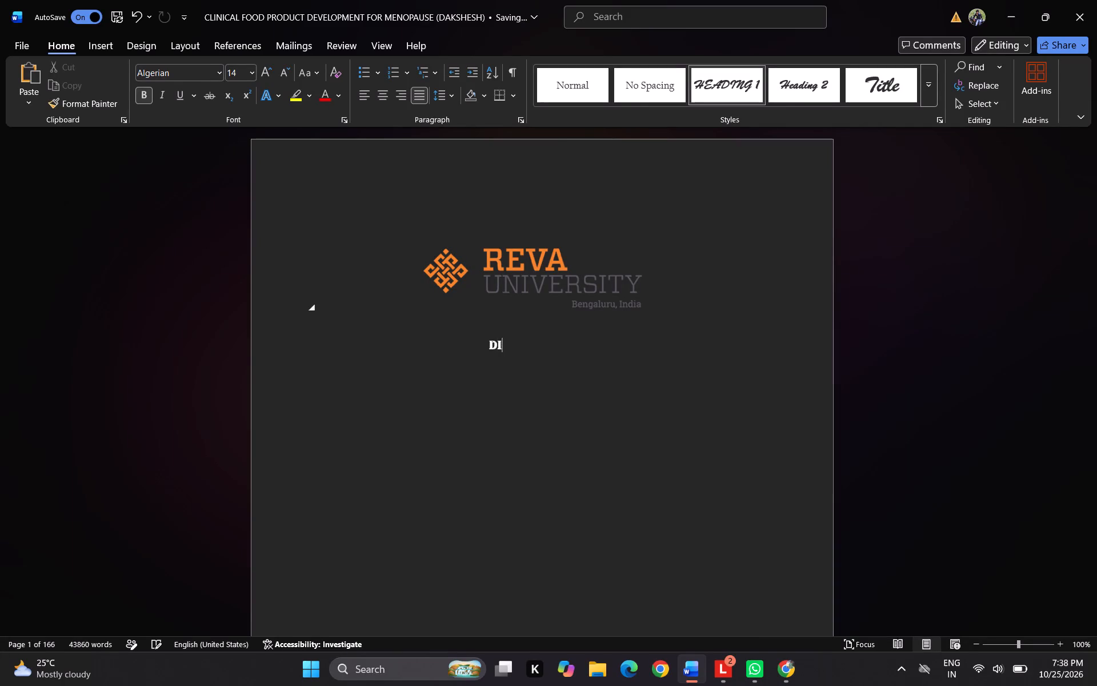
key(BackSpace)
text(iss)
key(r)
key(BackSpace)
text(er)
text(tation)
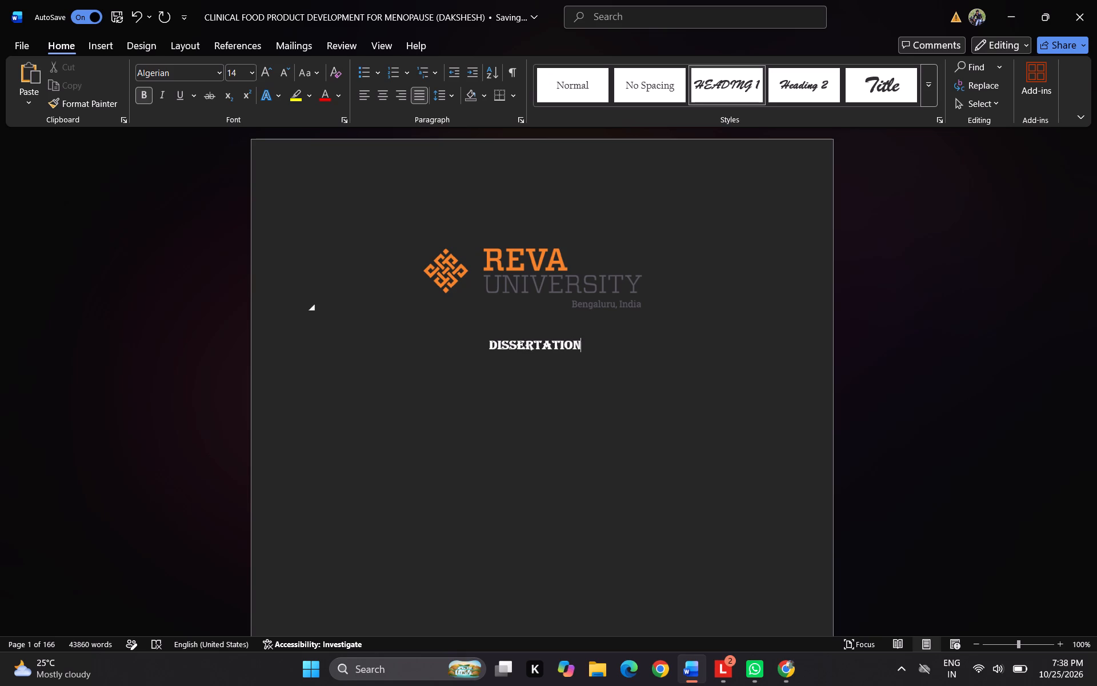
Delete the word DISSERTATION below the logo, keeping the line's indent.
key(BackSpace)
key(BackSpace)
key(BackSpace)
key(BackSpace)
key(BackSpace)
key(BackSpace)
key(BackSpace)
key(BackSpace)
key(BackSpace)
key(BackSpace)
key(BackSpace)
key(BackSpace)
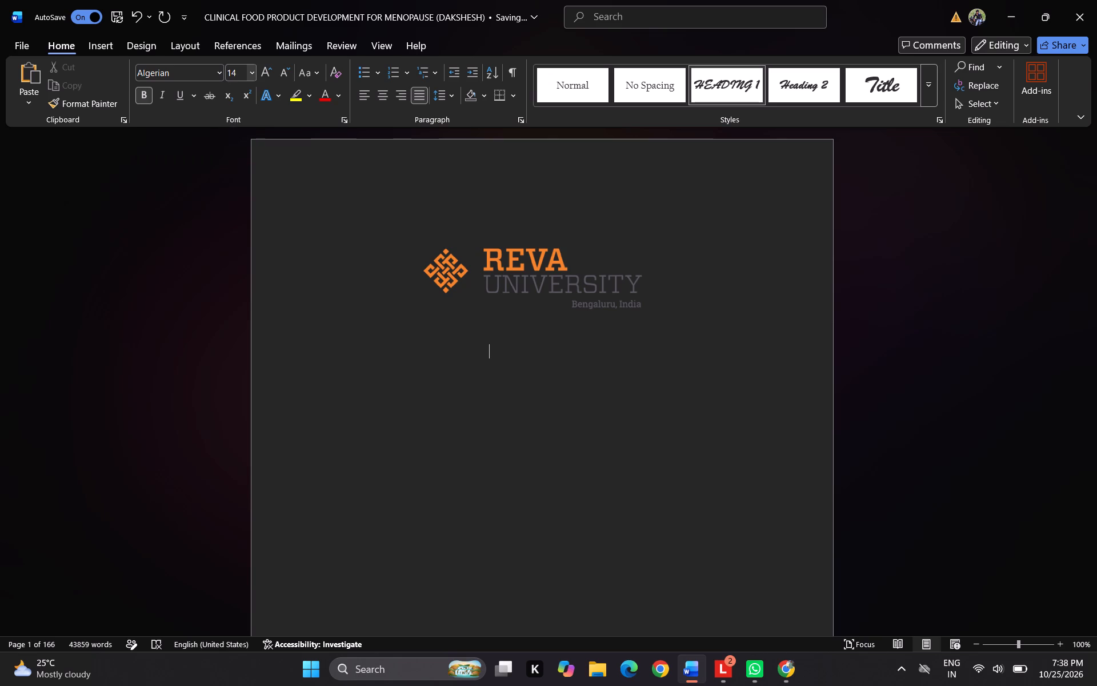
Set the font for the indented line below the logo to Californian FB.
click(219, 72)
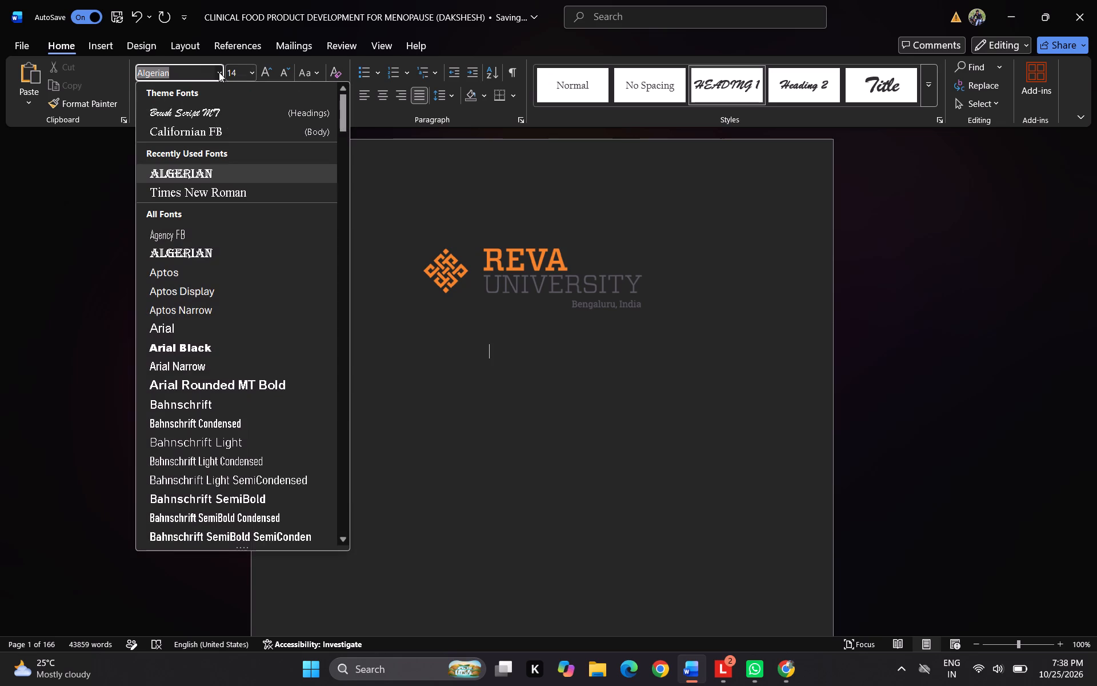
click(219, 138)
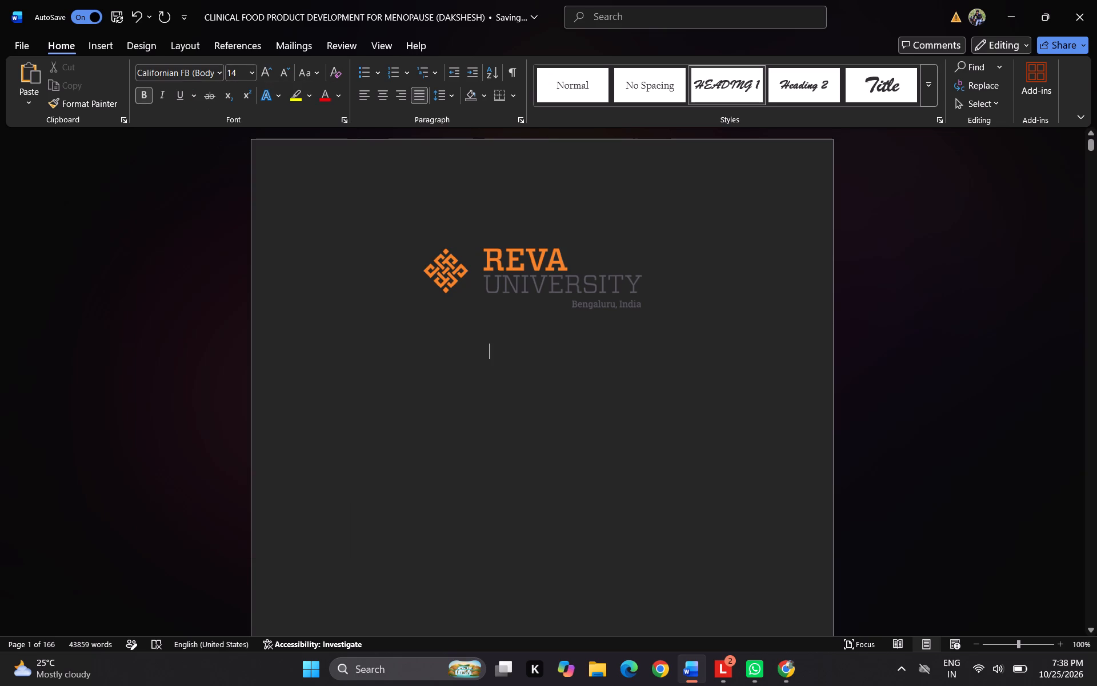
Begin the indented line below the logo with a bold capital D, and turn bold off for the text that follows.
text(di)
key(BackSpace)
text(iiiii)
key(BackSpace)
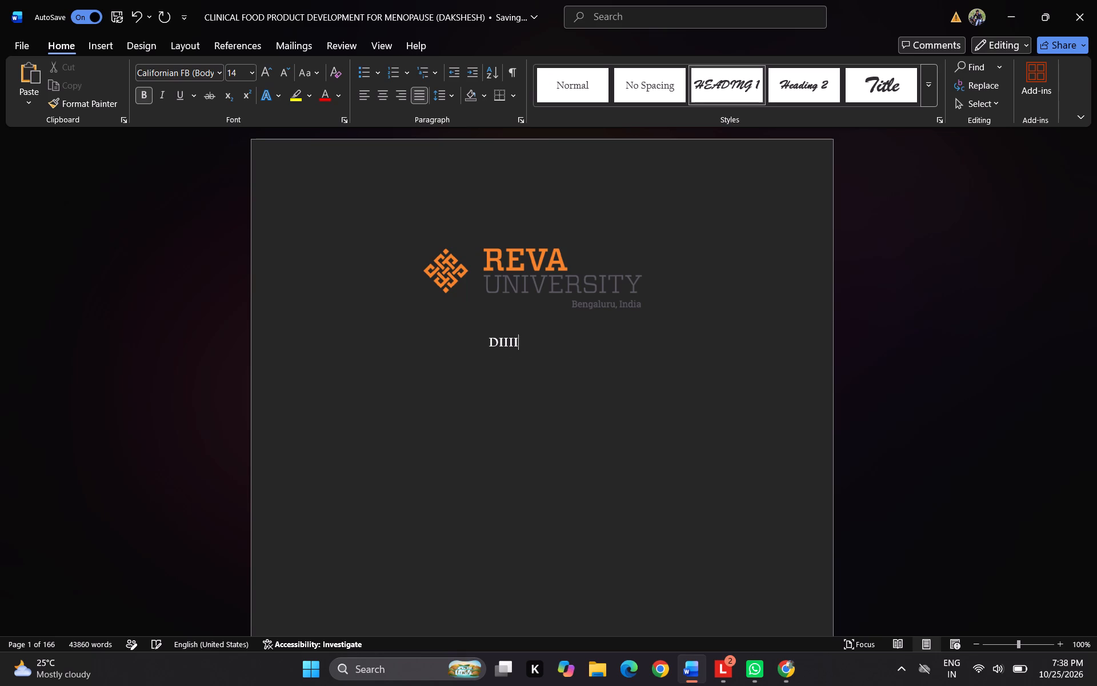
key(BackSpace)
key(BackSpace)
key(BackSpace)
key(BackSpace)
click(147, 93)
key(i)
key(BackSpace)
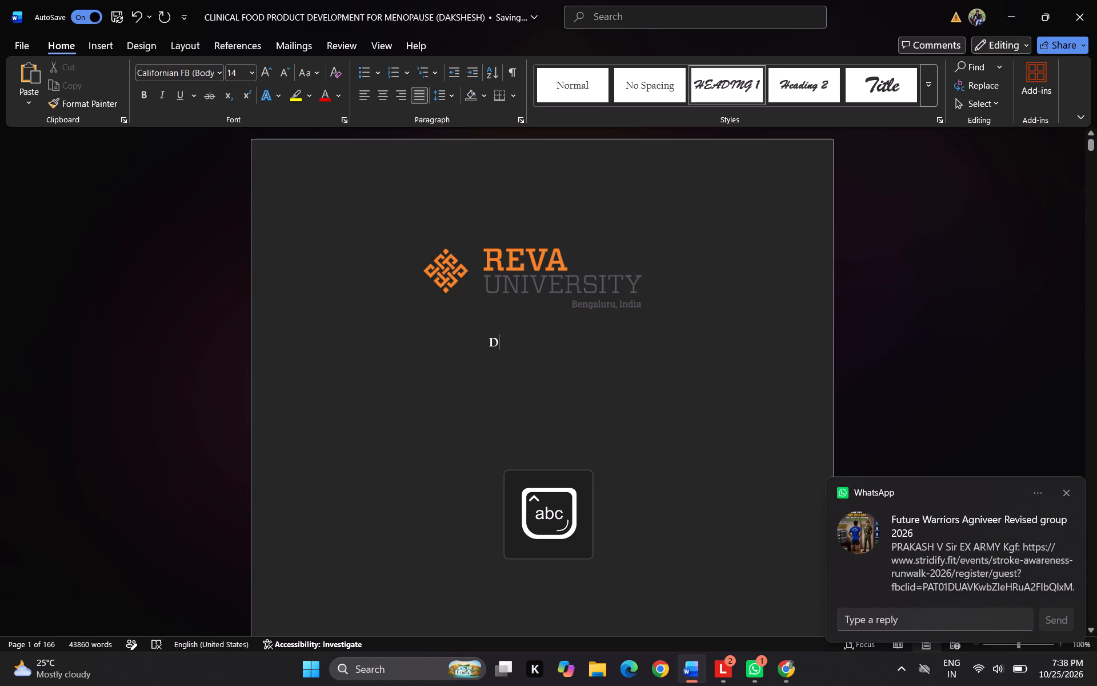
Dismiss the chat notification and complete the line below the logo as DISSERTATION ON in non-bold capitals.
click(1069, 494)
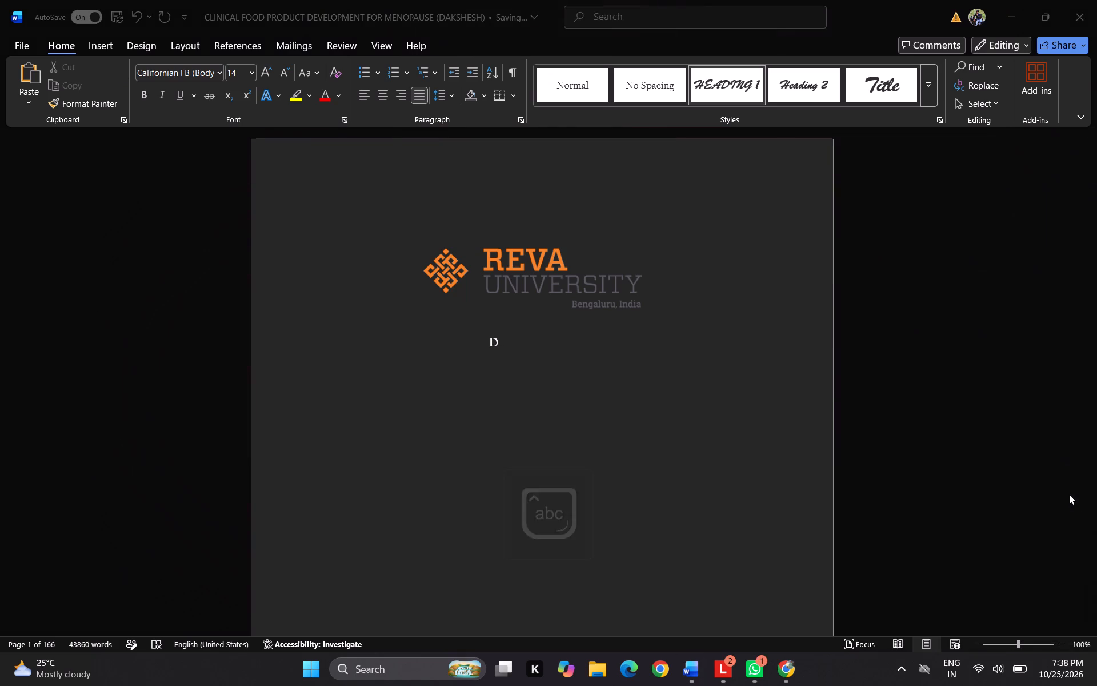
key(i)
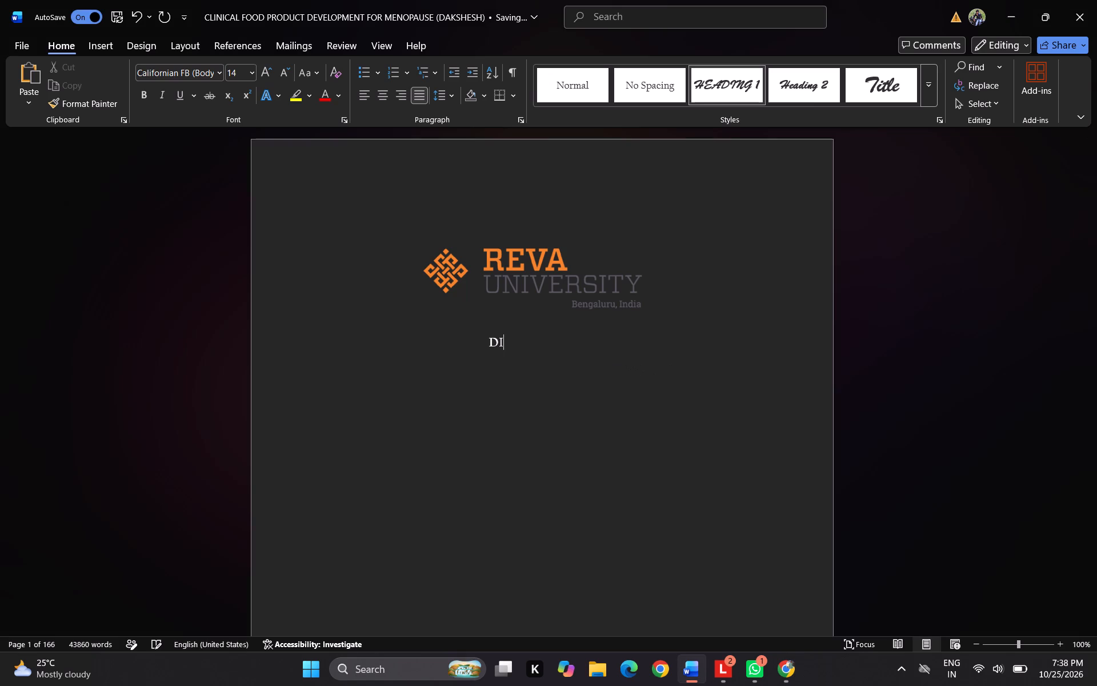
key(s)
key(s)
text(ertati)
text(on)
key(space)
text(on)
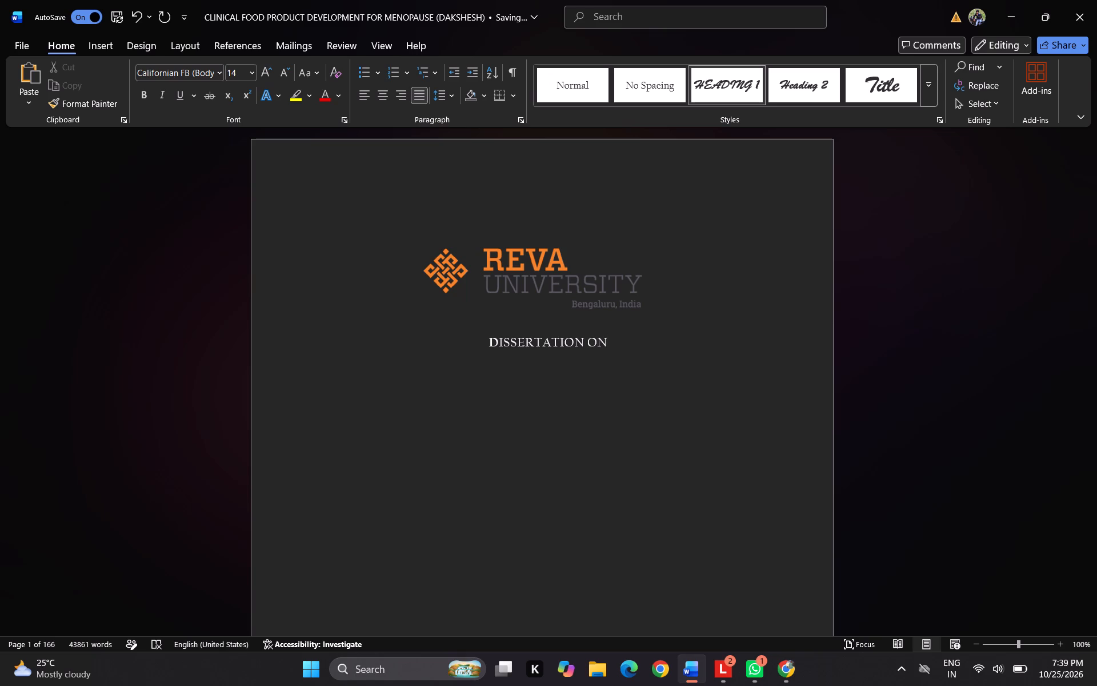
Start a new line below DISSERTATION ON and open the font choices for it.
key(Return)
click(214, 71)
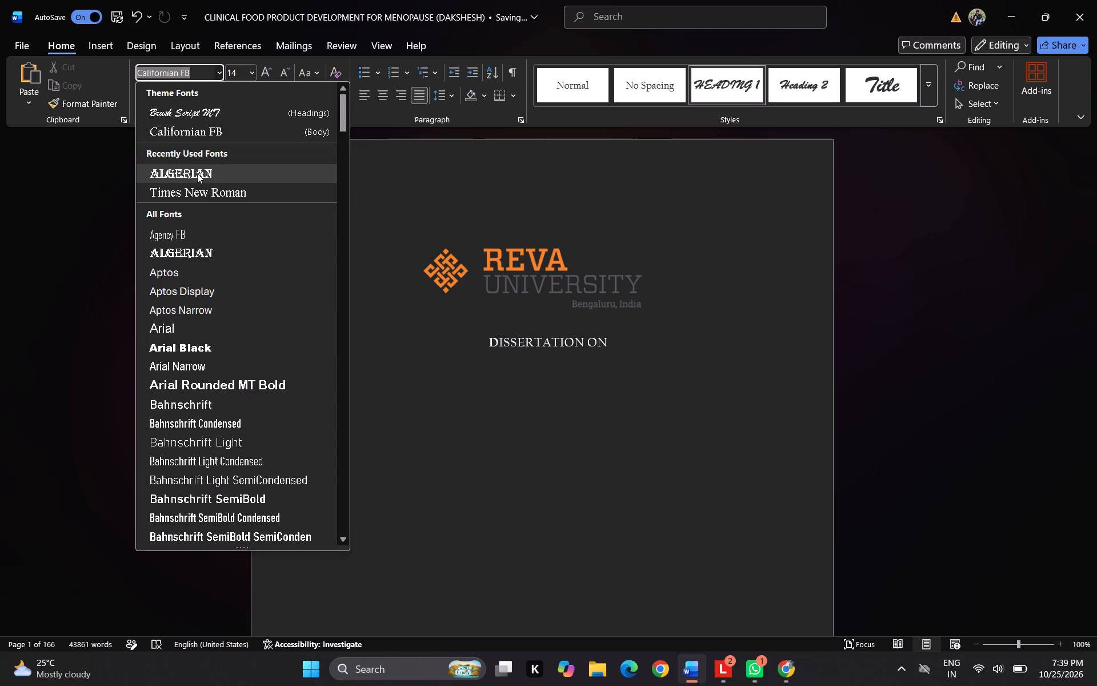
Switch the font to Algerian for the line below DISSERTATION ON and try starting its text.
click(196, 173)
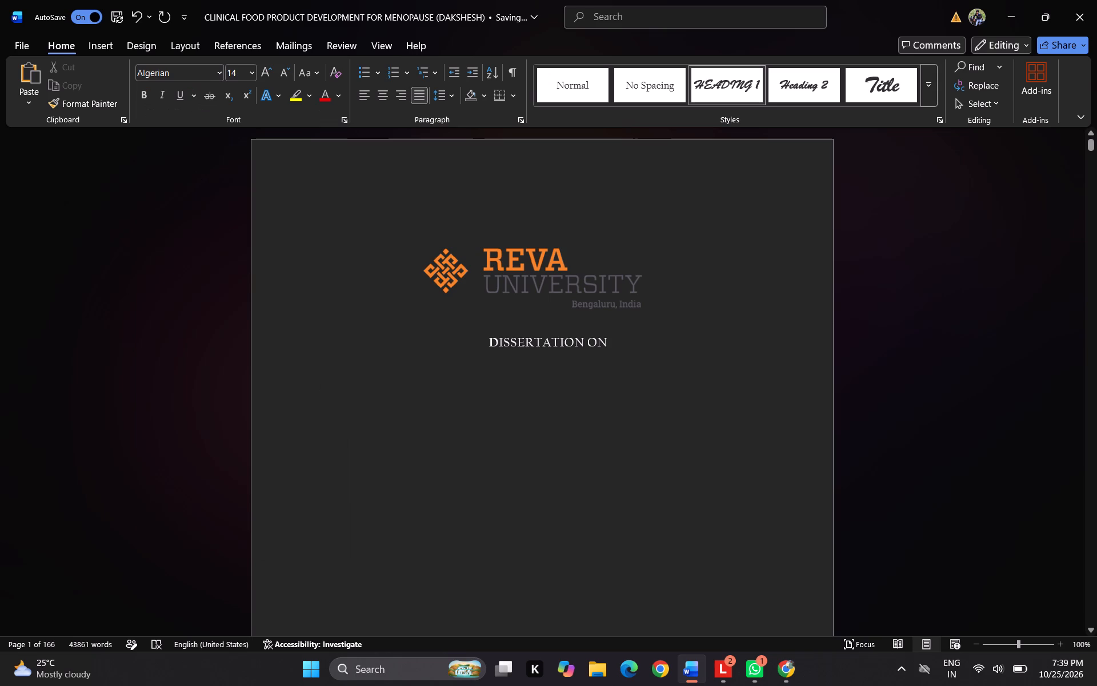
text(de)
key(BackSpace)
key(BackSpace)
Copy the title "Nigella Sativa-Infused Menopause snack bar" from the CERTIFICATION paragraph and paste it below DISSERTATION ON on the cover page.
scroll(196, 173, down, 8)
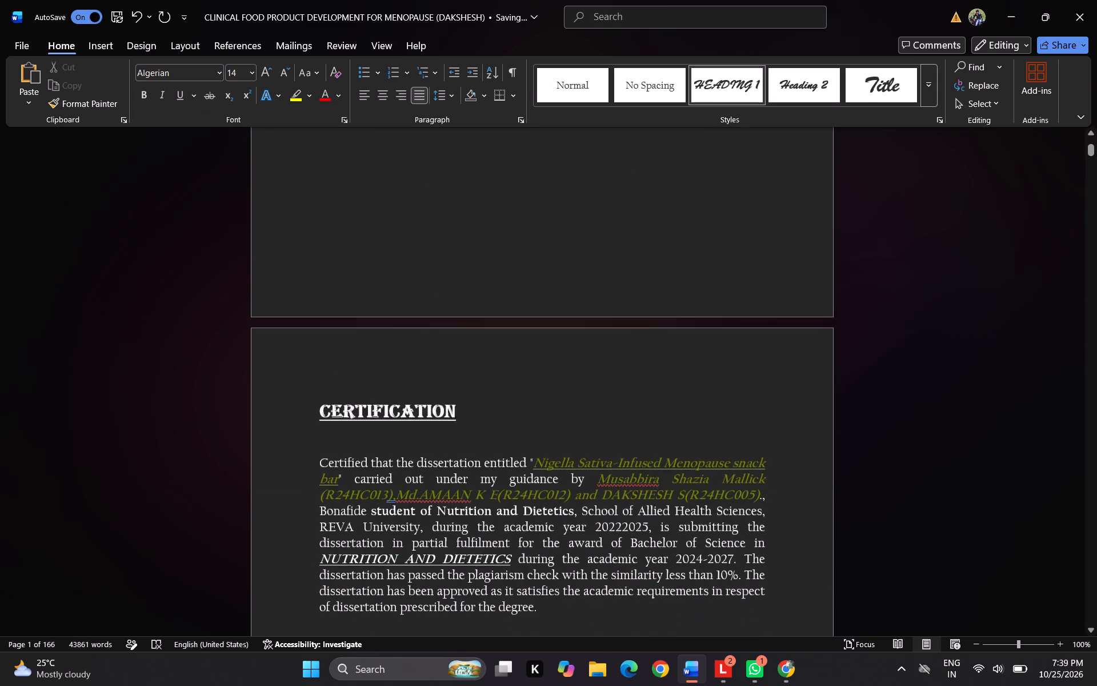
scroll(196, 173, down, 2)
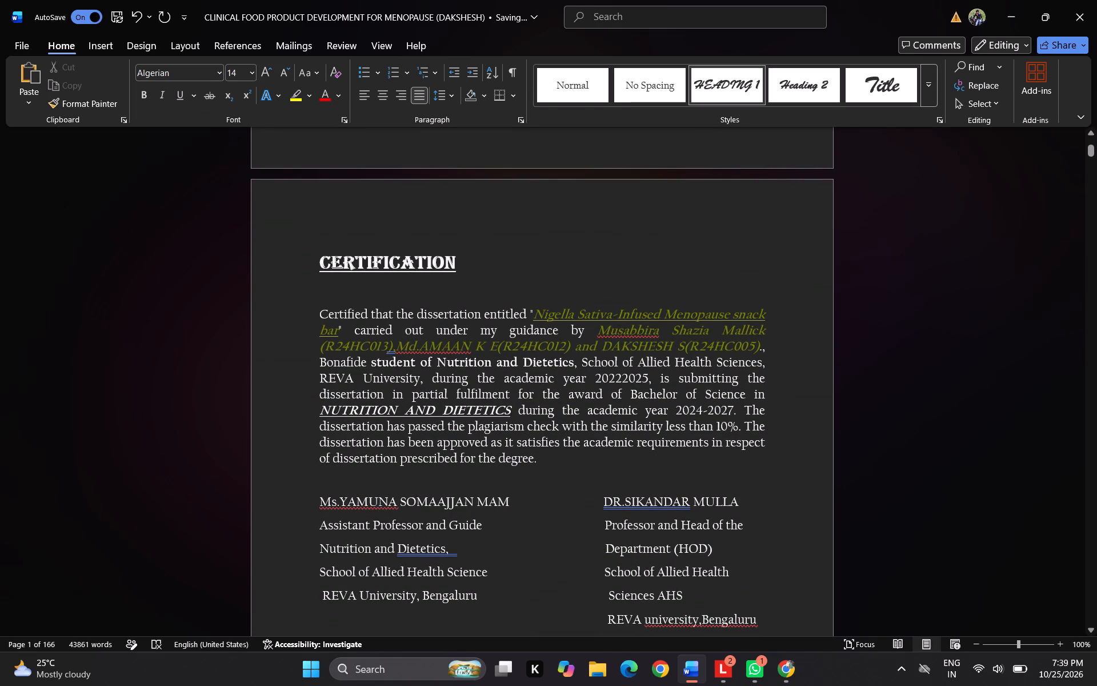
drag(537, 317, 333, 345)
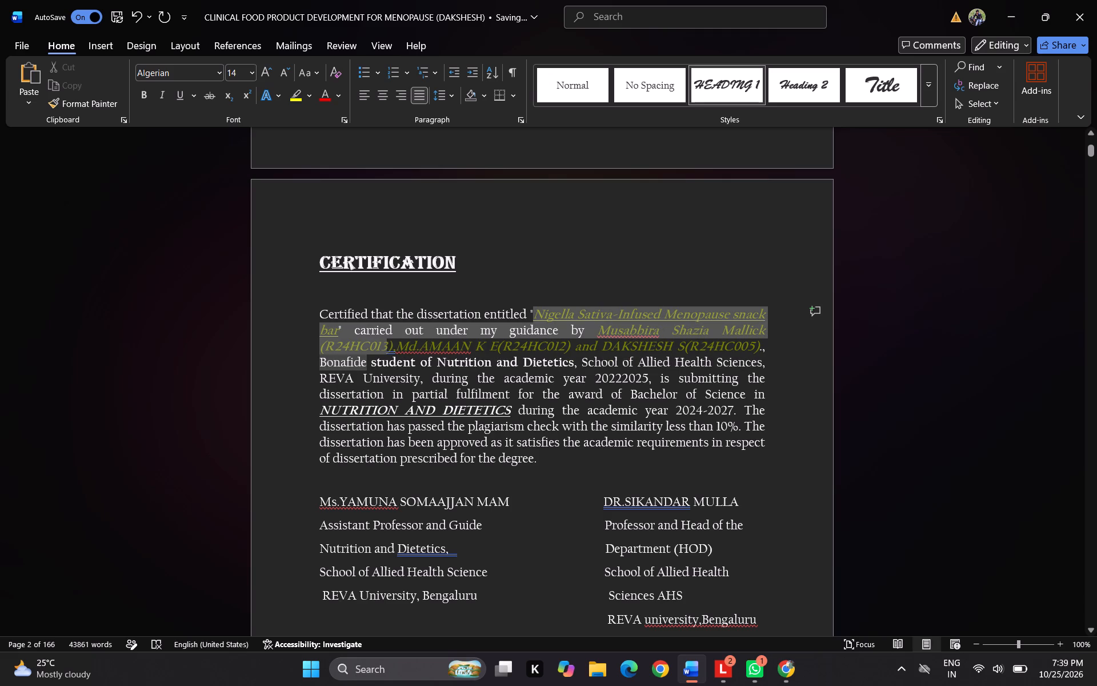
drag(333, 345, 334, 338)
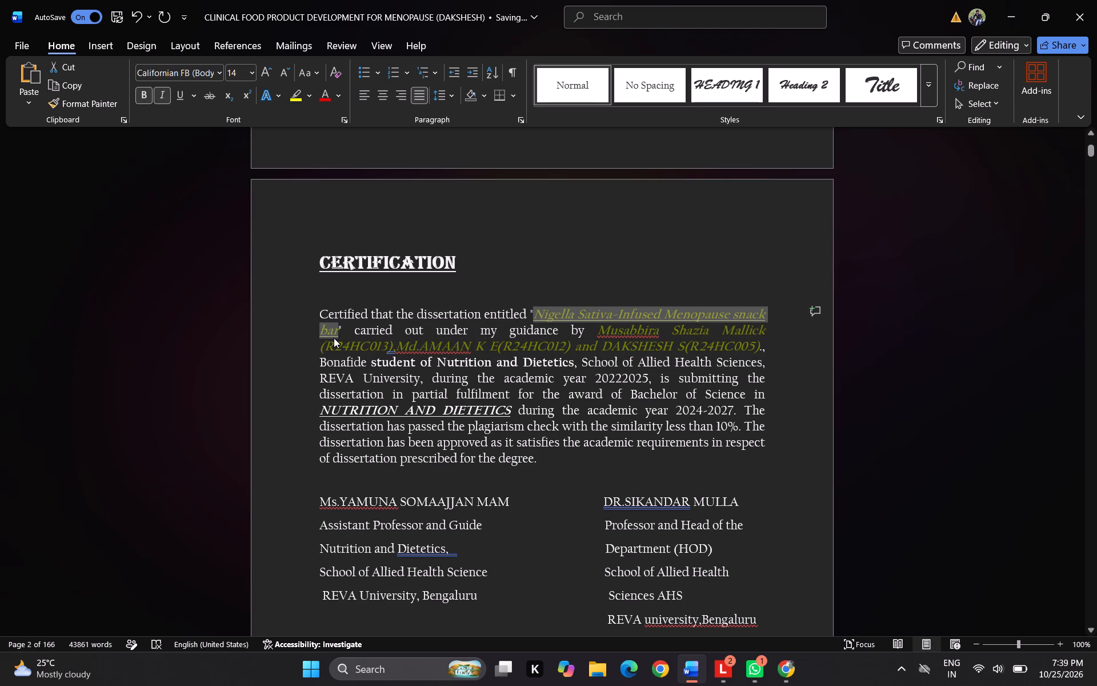
key(ctrl+c)
scroll(334, 338, up, 8)
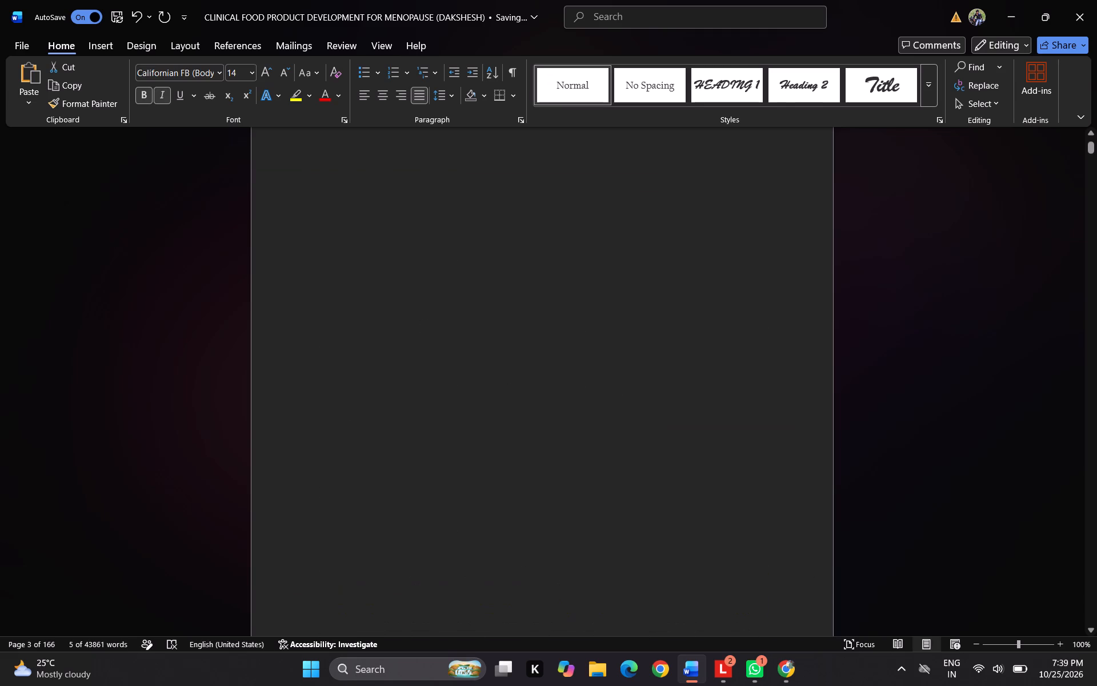
scroll(334, 338, up, 3)
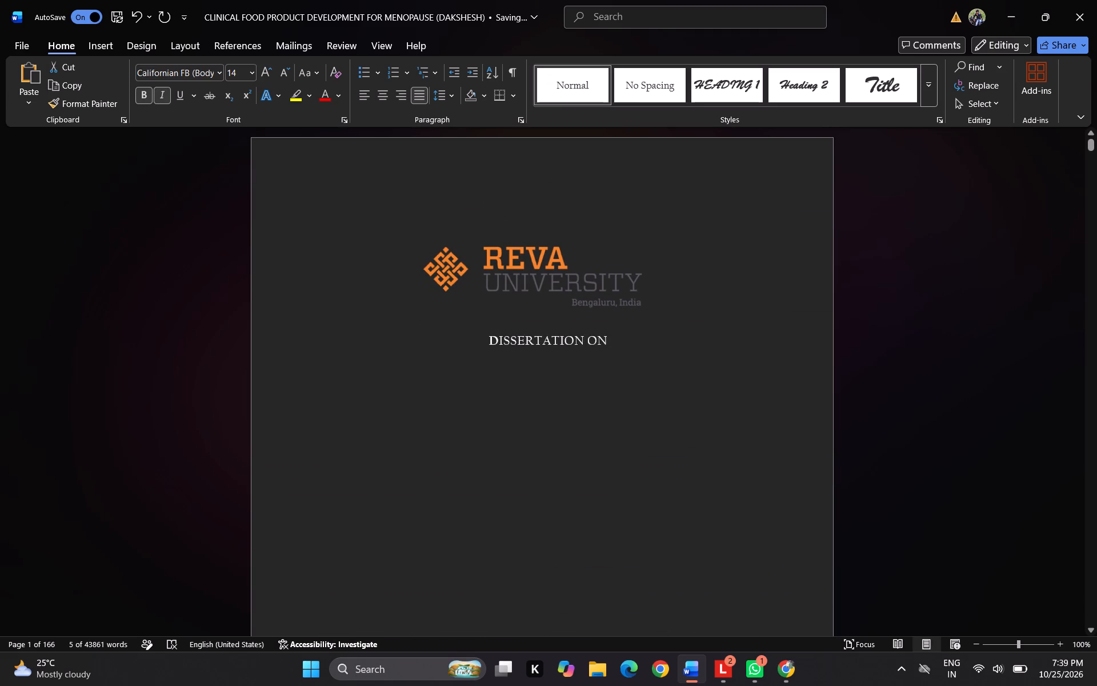
click(449, 364)
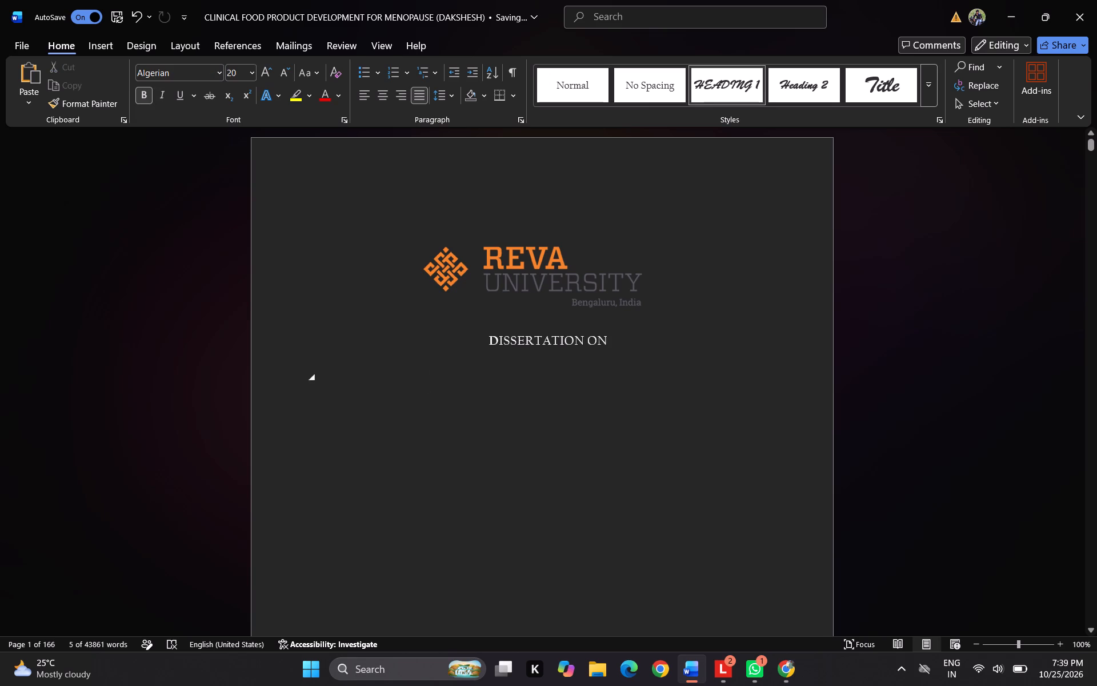
key(ctrl+v)
Change the font of the pasted snack bar title to Algerian.
drag(421, 381, 474, 375)
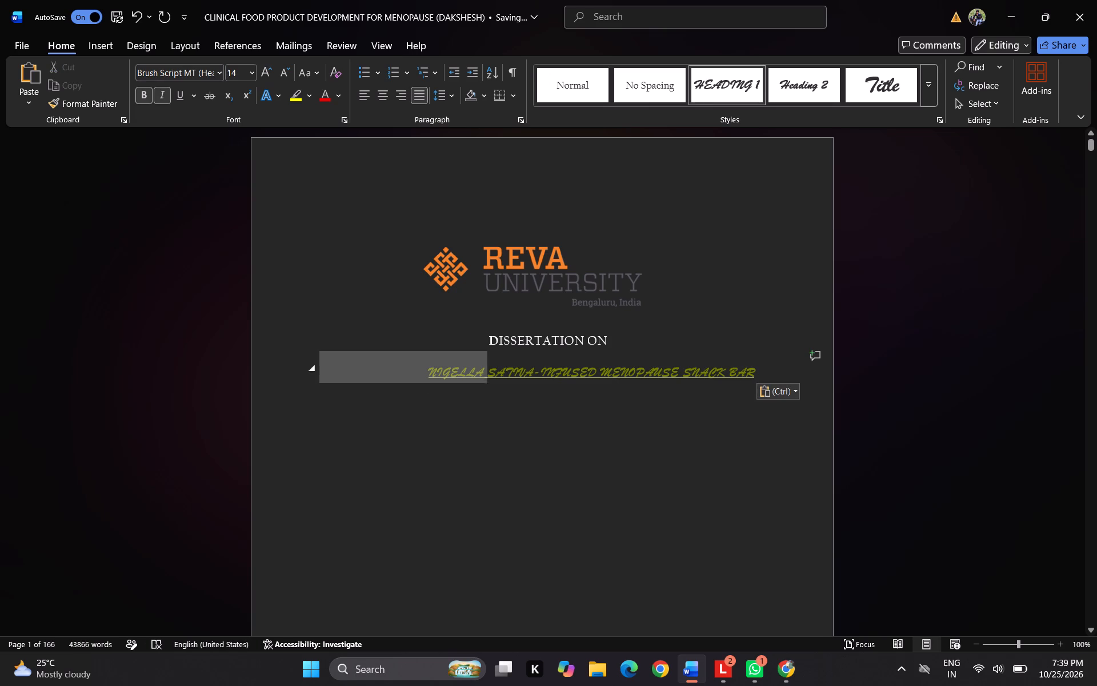
drag(474, 375, 756, 375)
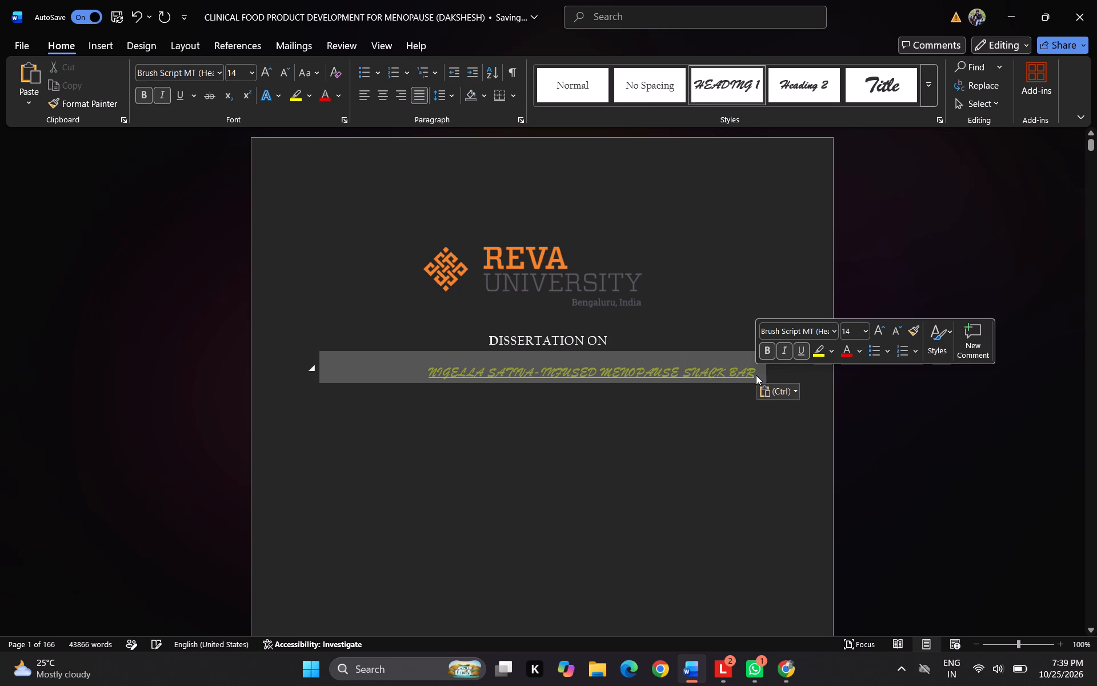
click(831, 333)
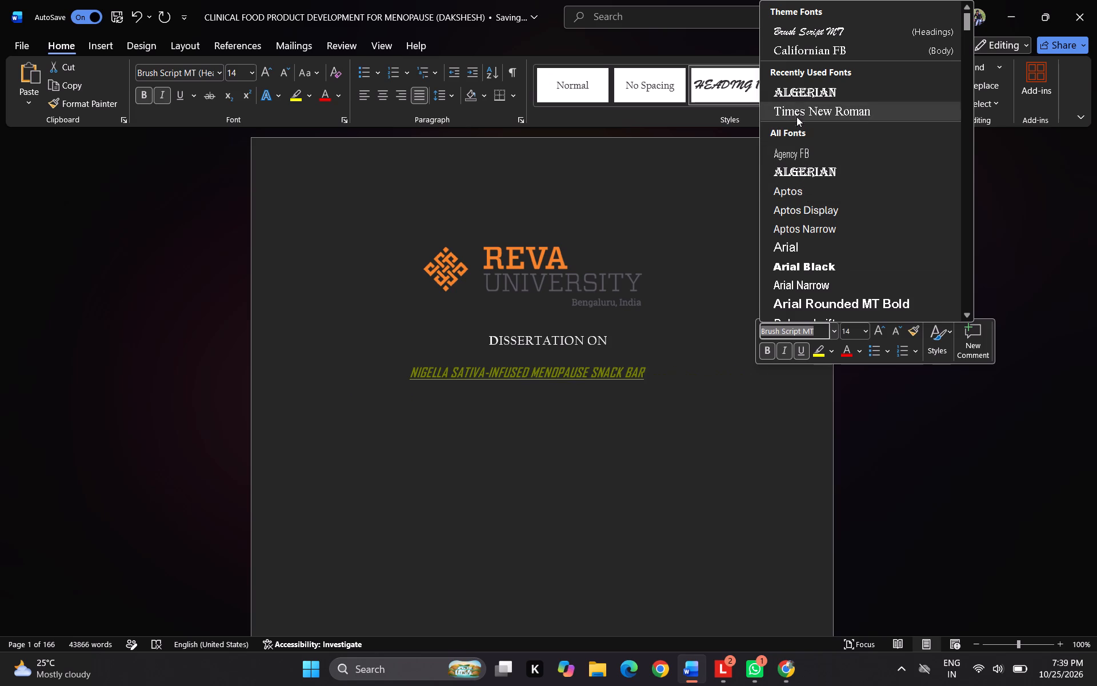
click(796, 98)
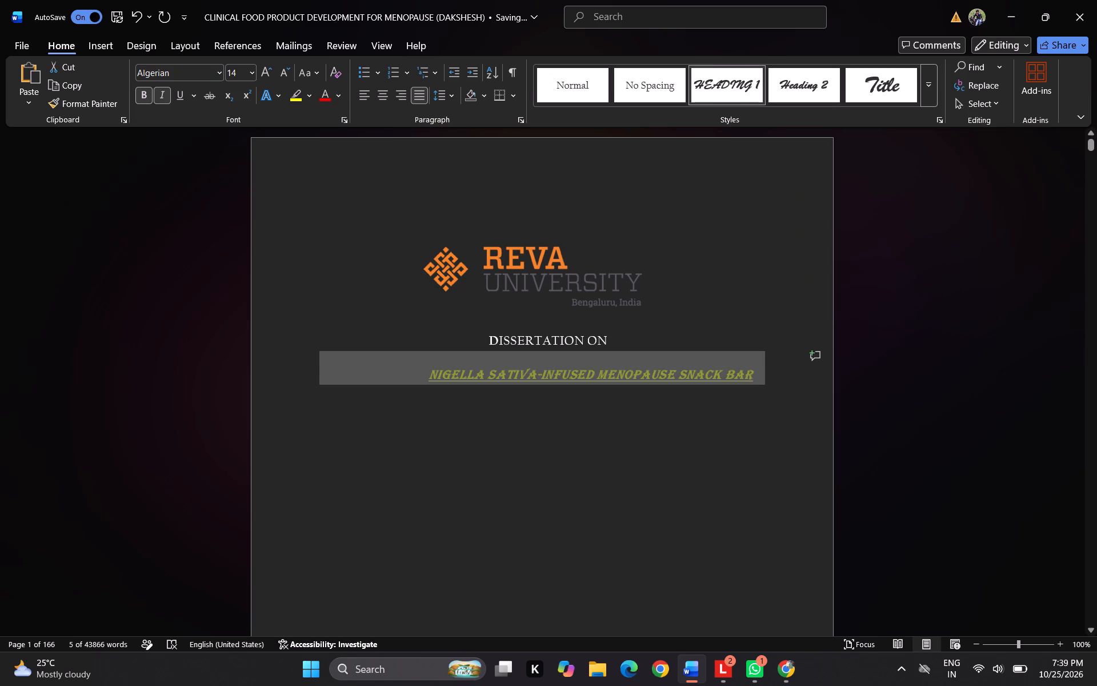
Turn off bold on the empty line below the snack bar title.
drag(423, 385, 422, 404)
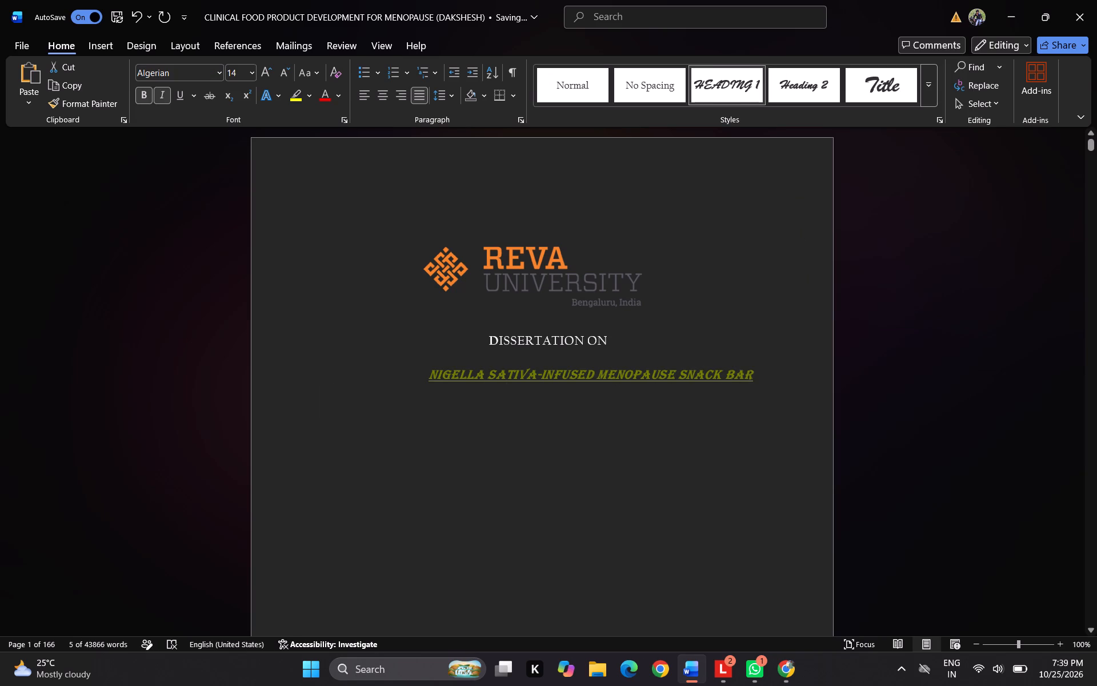
drag(422, 404, 322, 385)
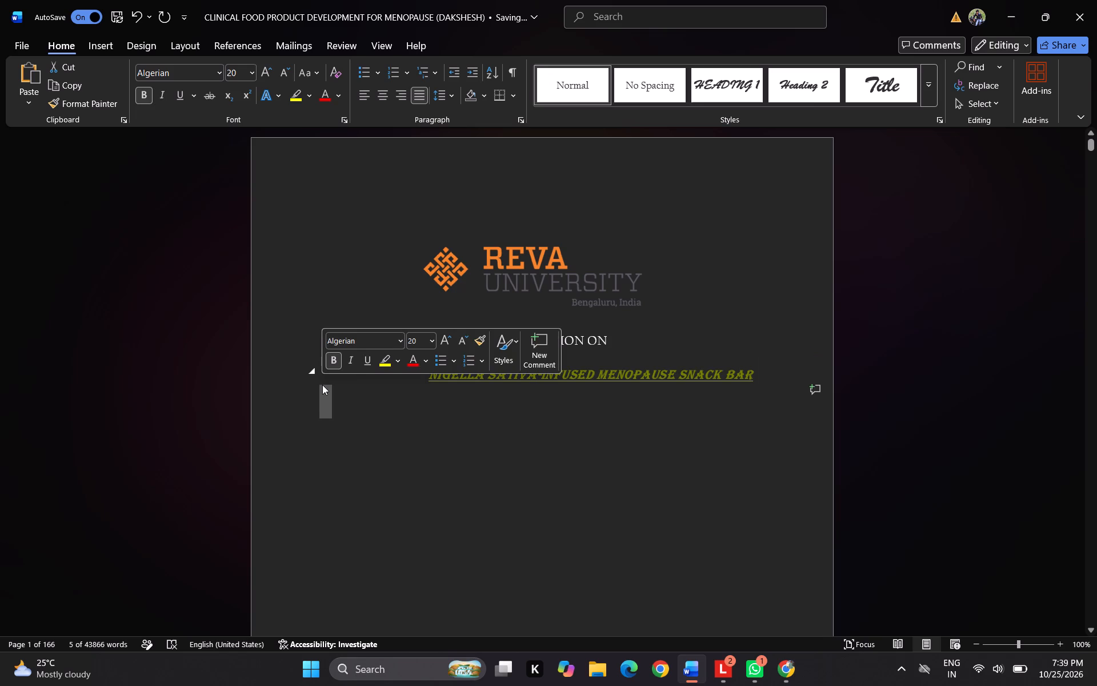
click(331, 363)
Remove the italic formatting from the snack bar title on the cover page.
drag(519, 422, 429, 376)
double_click(429, 376)
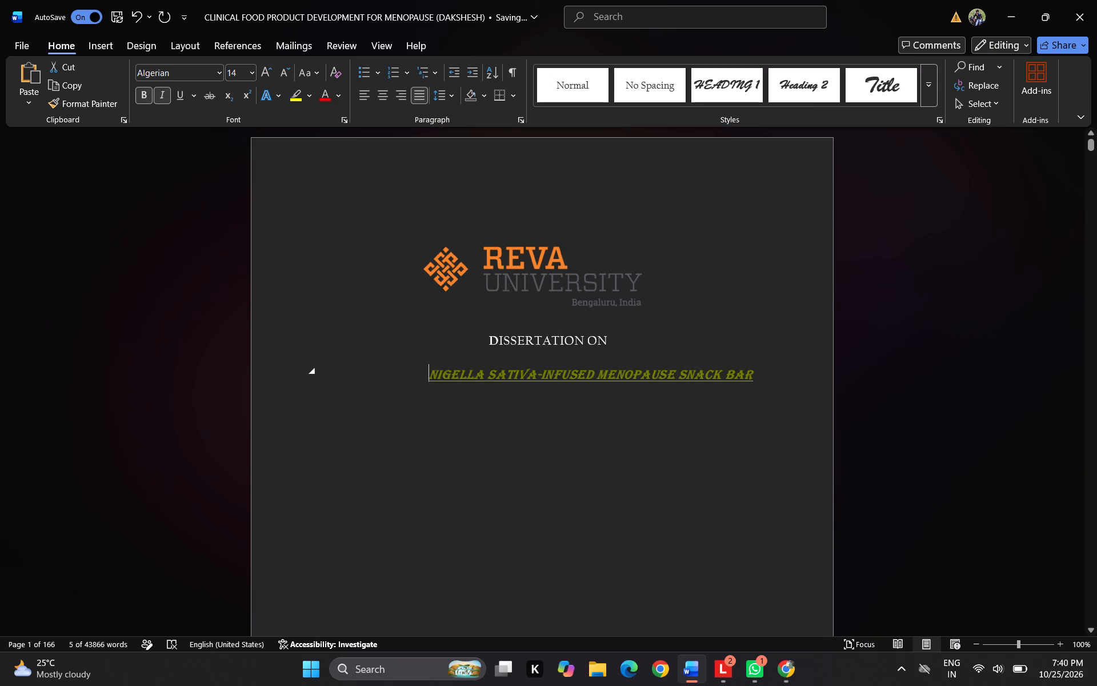
click(486, 424)
drag(414, 376, 752, 387)
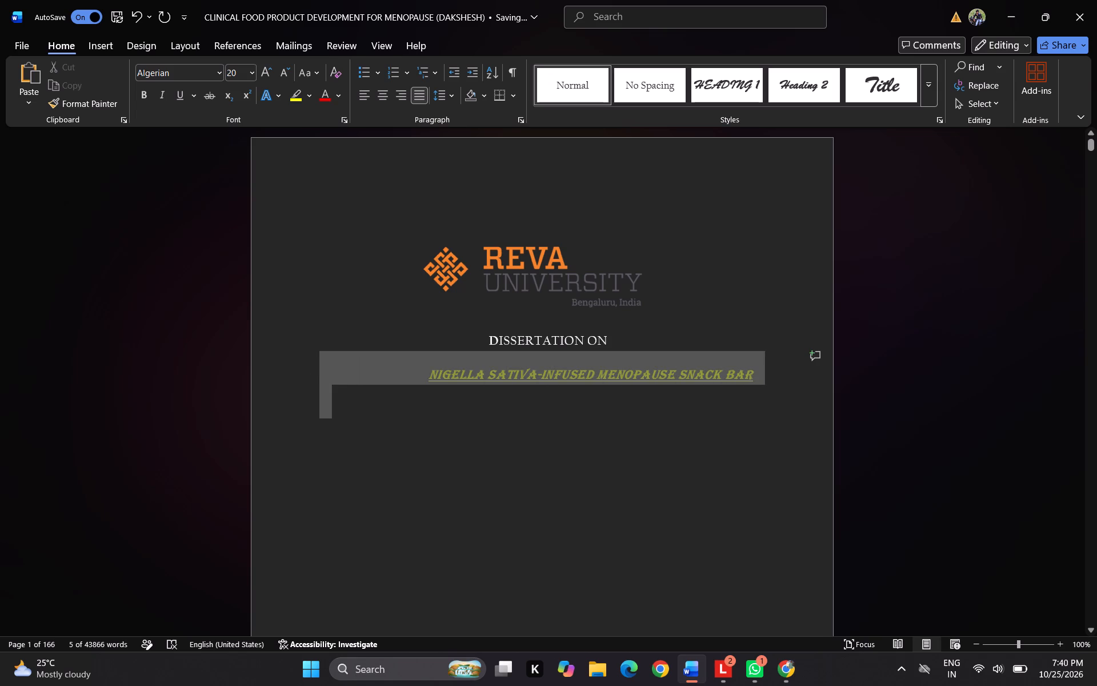
drag(752, 387, 752, 383)
click(782, 362)
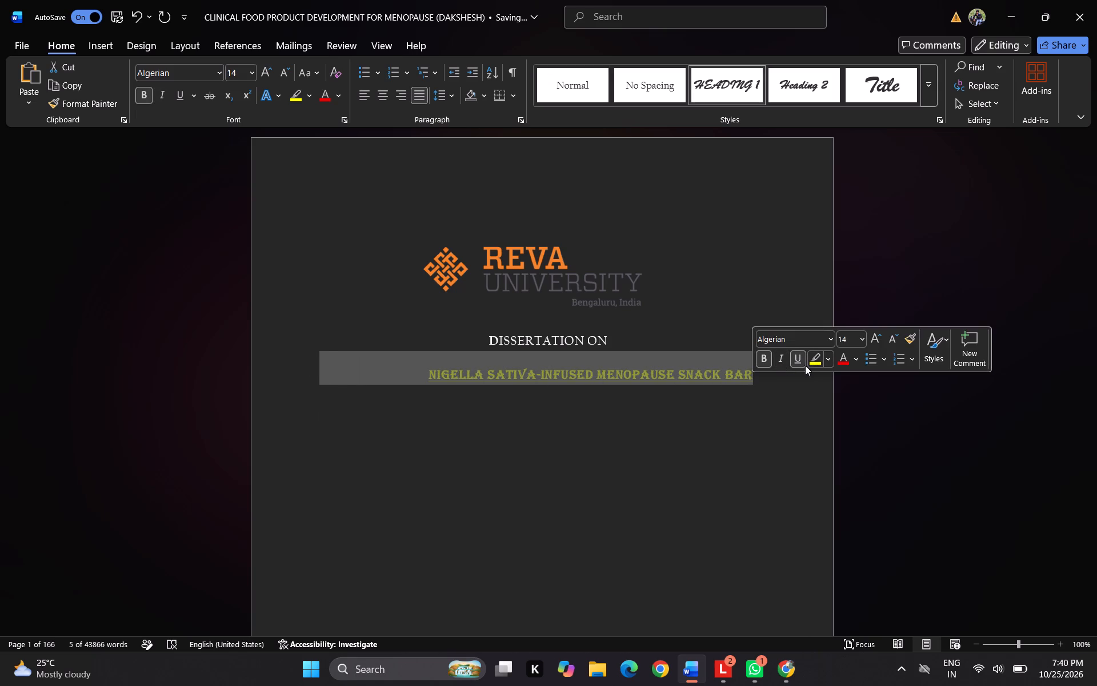
Apply a double underline to the whole snack bar title line, including its leading spaces.
click(178, 102)
click(194, 95)
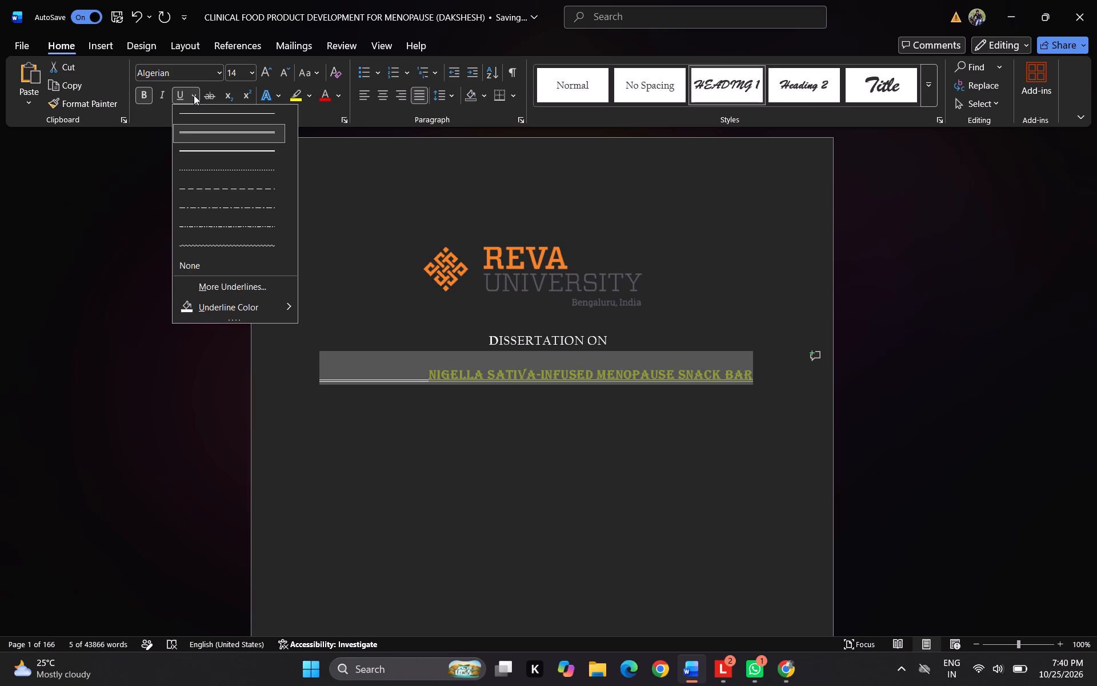
click(192, 130)
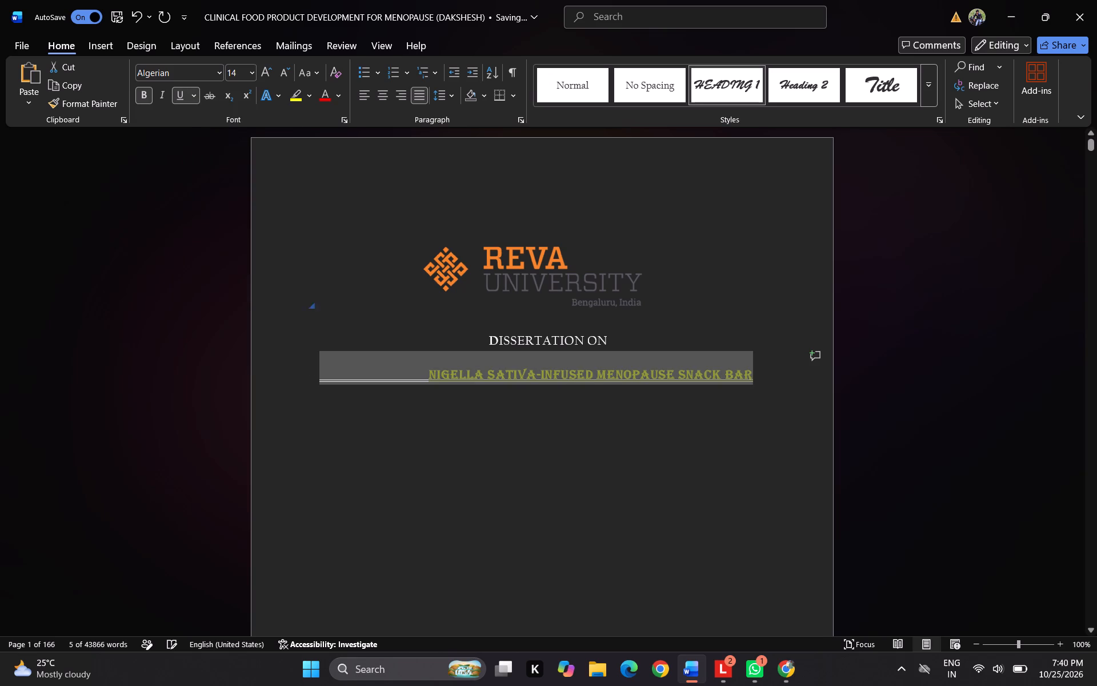
click(419, 396)
click(422, 388)
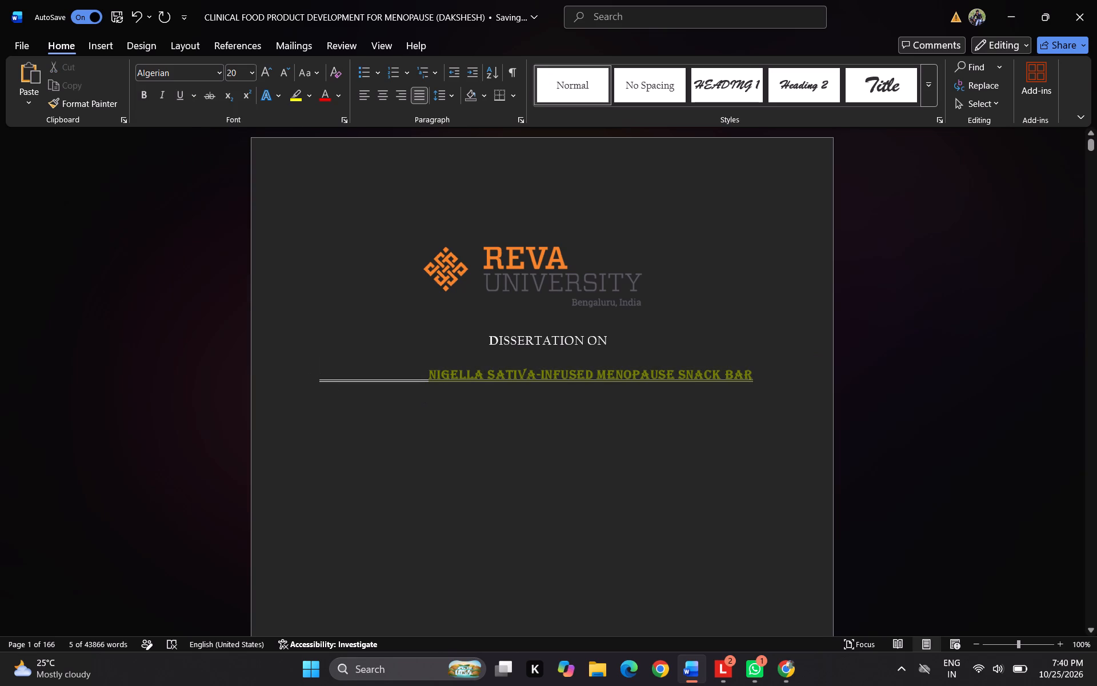
Apply the first text effect preset, with the black fill, to the snack bar title text only.
drag(429, 381, 732, 366)
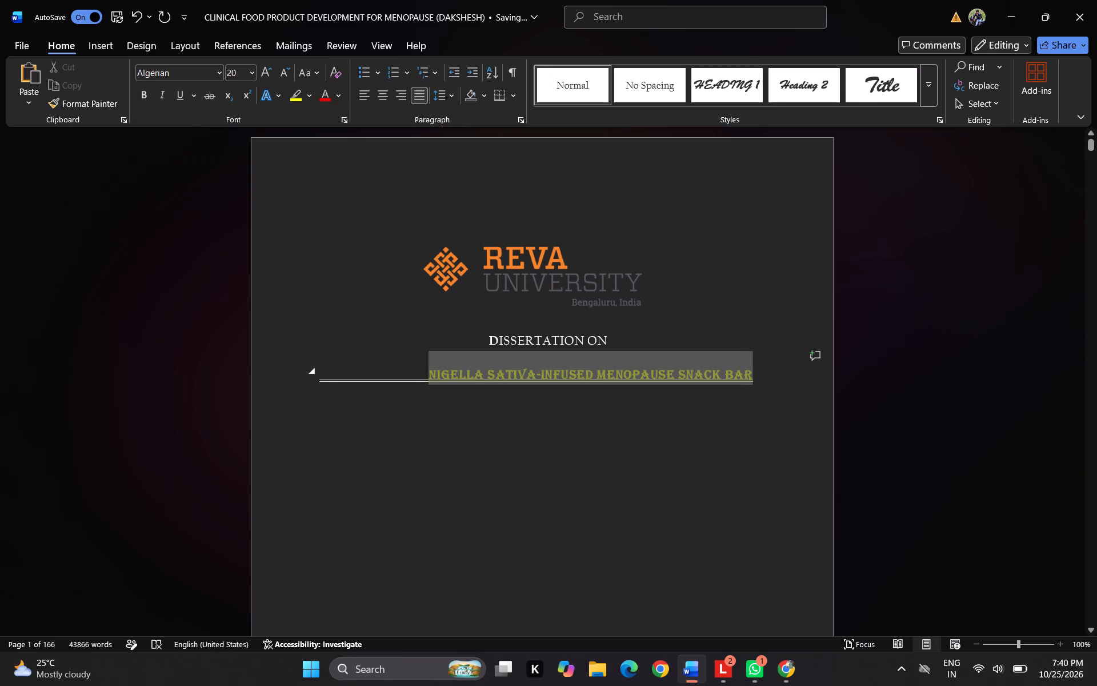
drag(732, 366, 768, 366)
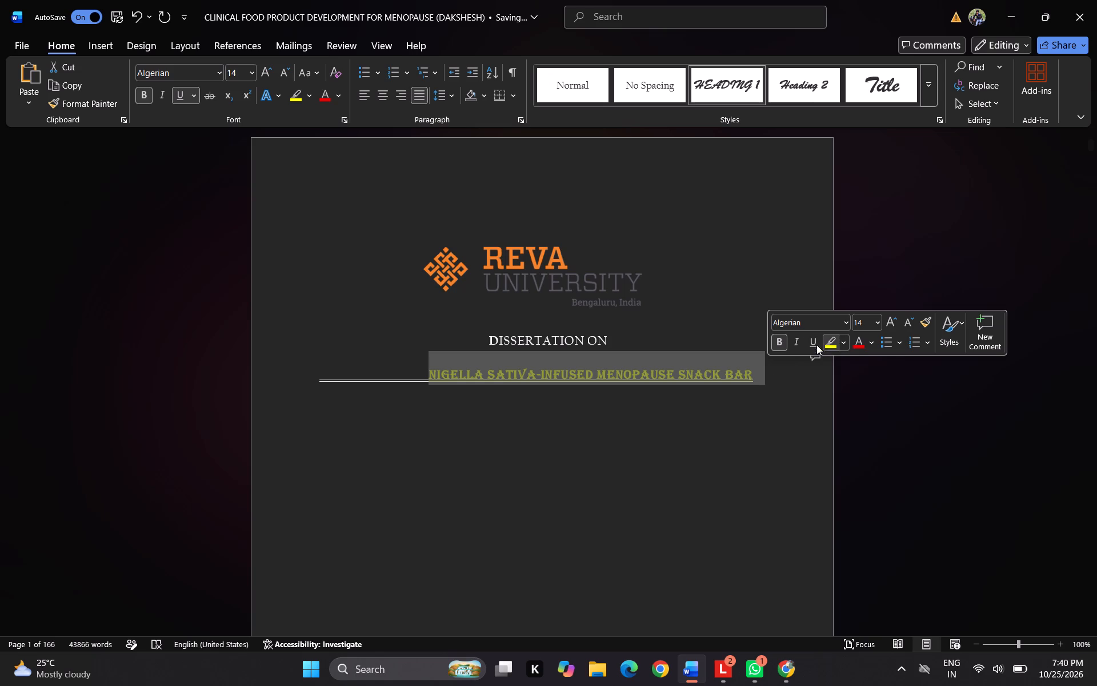
click(263, 95)
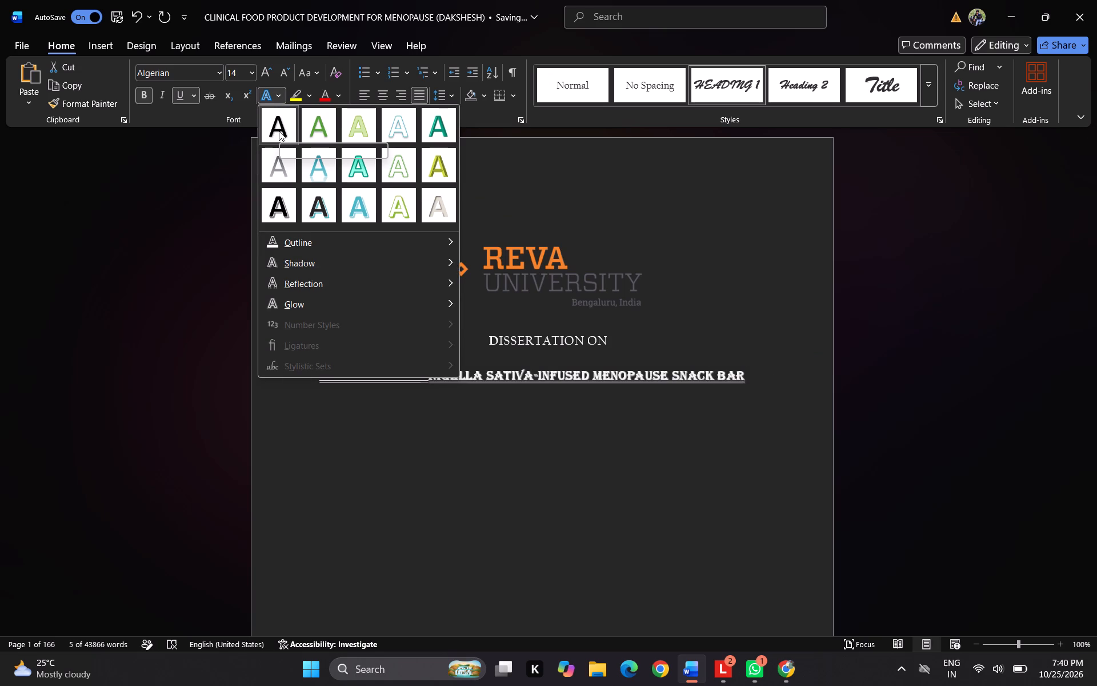
click(277, 131)
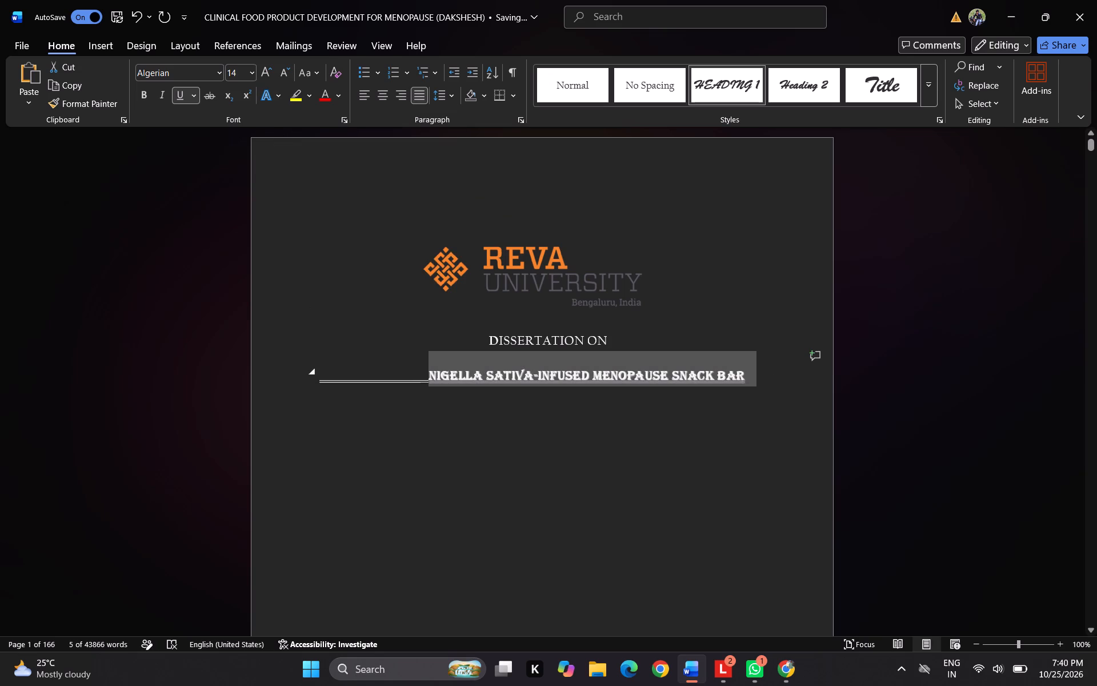
Delete all the underlined leading spaces before the snack bar title so it starts at the page margin.
click(420, 375)
click(430, 381)
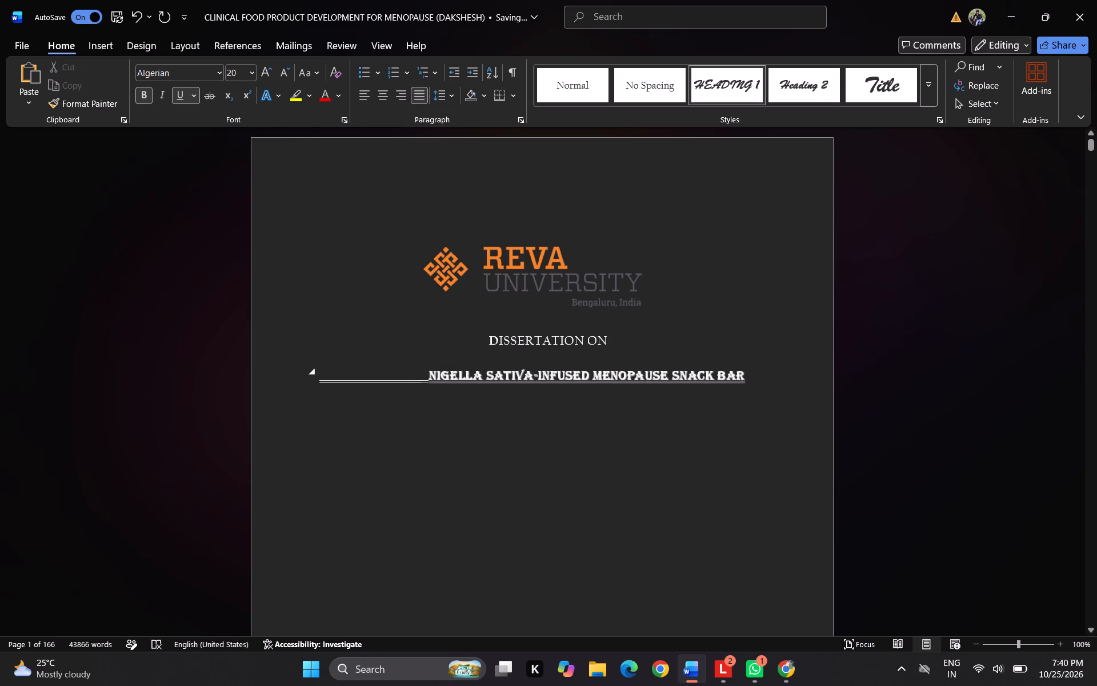
key(BackSpace)
key(BackSpace)
key(BackSpace)
key(BackSpace)
key(BackSpace)
key(BackSpace)
key(BackSpace)
key(BackSpace)
key(BackSpace)
key(BackSpace)
key(BackSpace)
key(BackSpace)
key(BackSpace)
key(BackSpace)
key(BackSpace)
key(BackSpace)
key(BackSpace)
key(BackSpace)
key(BackSpace)
key(BackSpace)
key(BackSpace)
key(BackSpace)
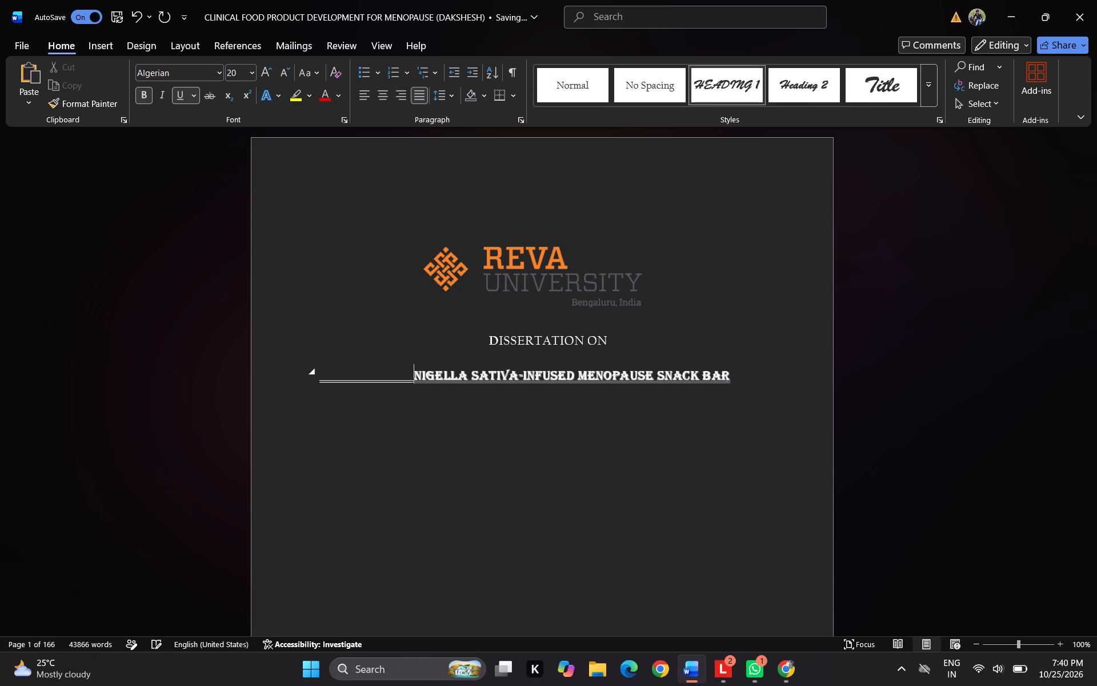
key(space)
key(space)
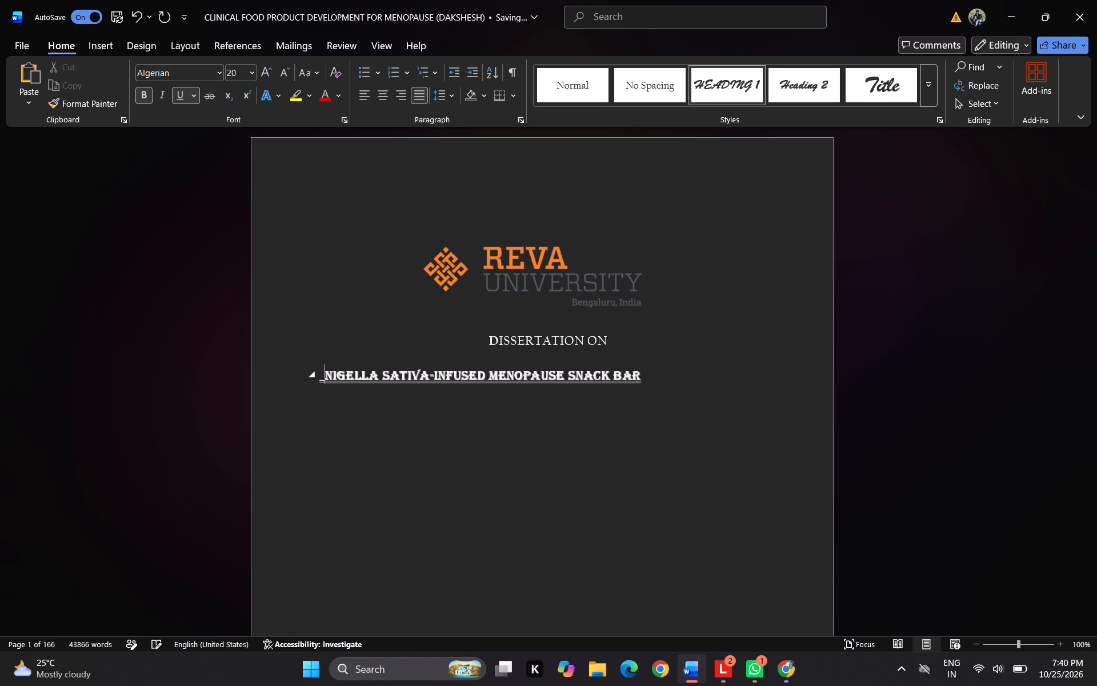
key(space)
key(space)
key(BackSpace)
key(BackSpace)
key(BackSpace)
key(BackSpace)
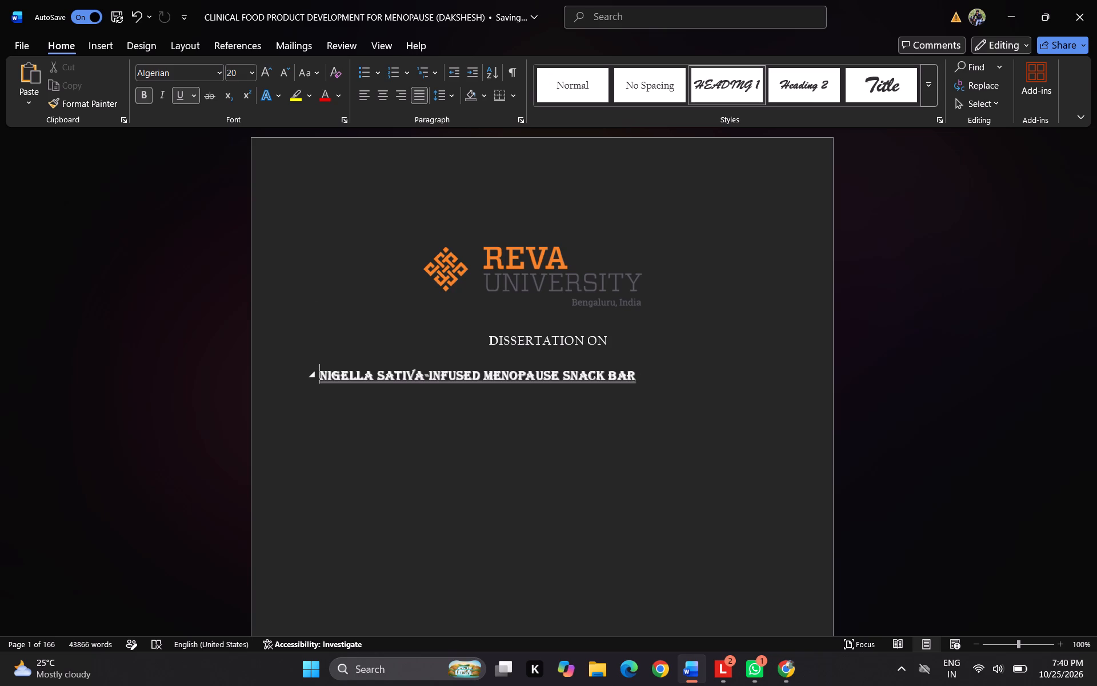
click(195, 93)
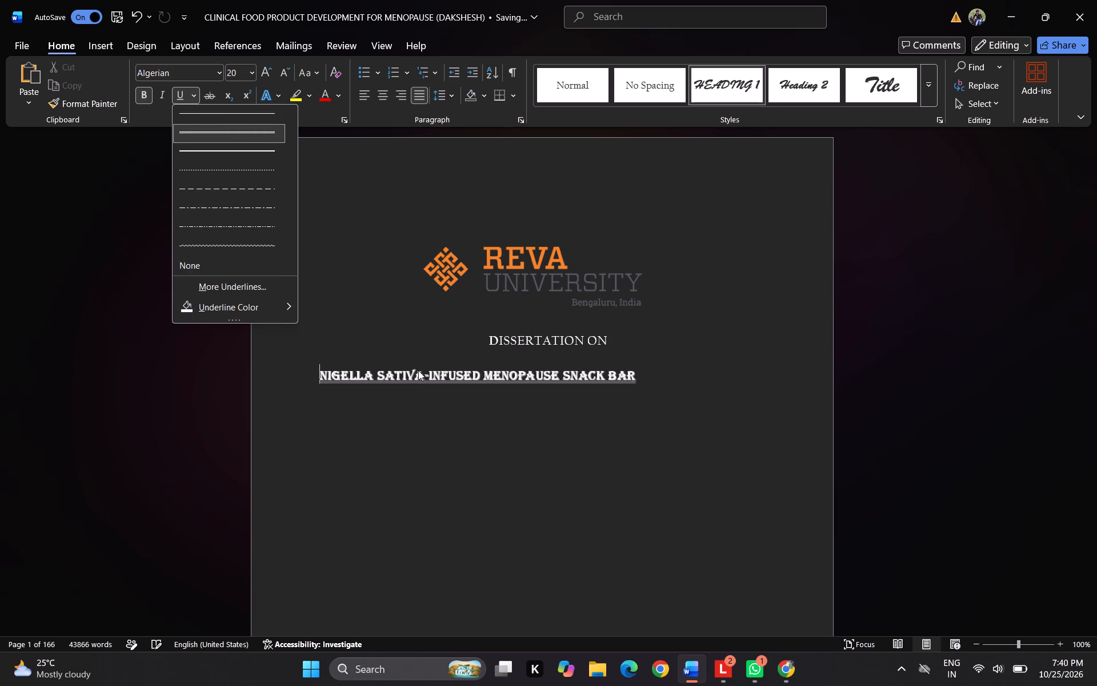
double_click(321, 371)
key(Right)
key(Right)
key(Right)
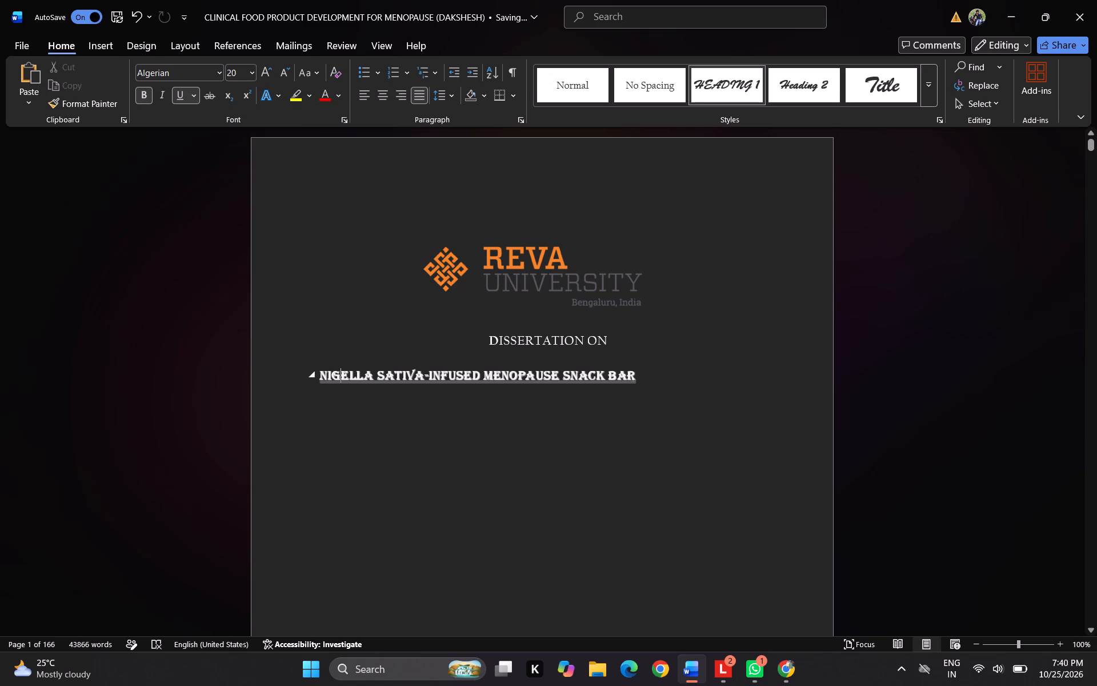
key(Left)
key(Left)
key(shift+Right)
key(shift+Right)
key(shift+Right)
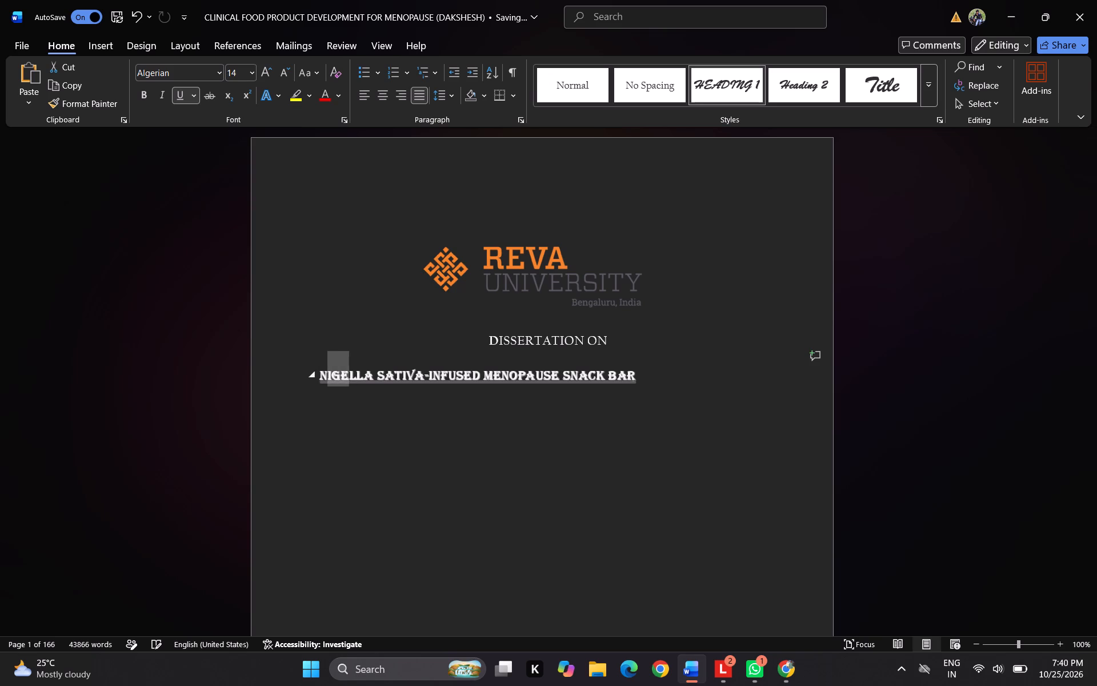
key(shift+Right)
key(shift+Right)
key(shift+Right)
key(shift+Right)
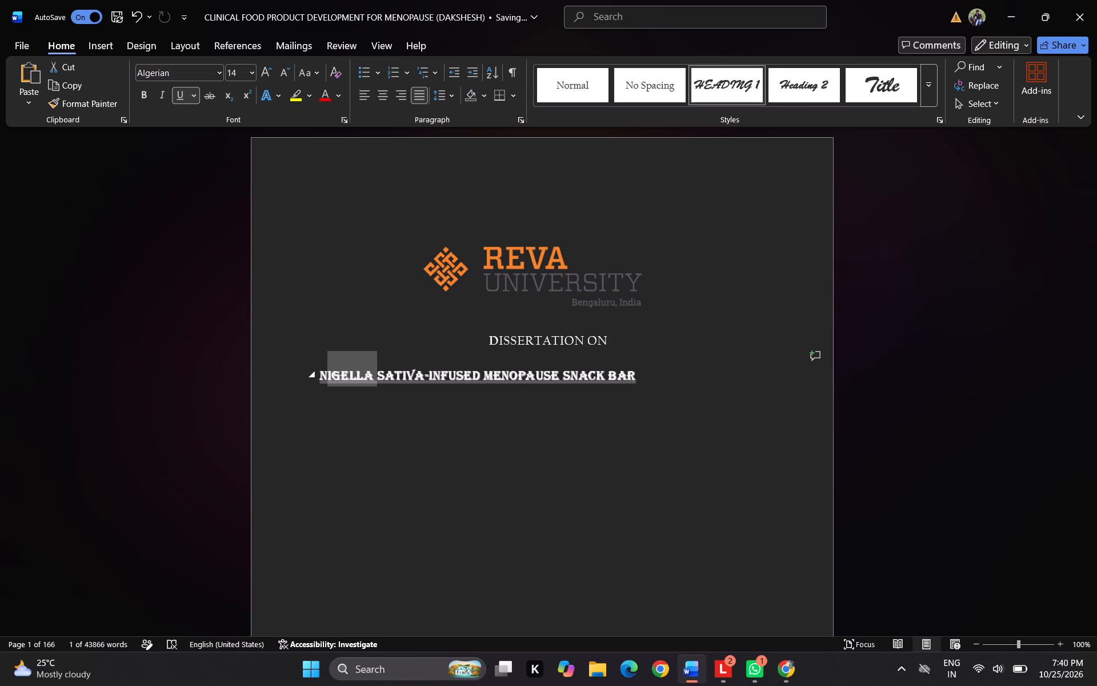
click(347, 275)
Enclose the snack bar title on the cover page in double quotation marks.
click(314, 381)
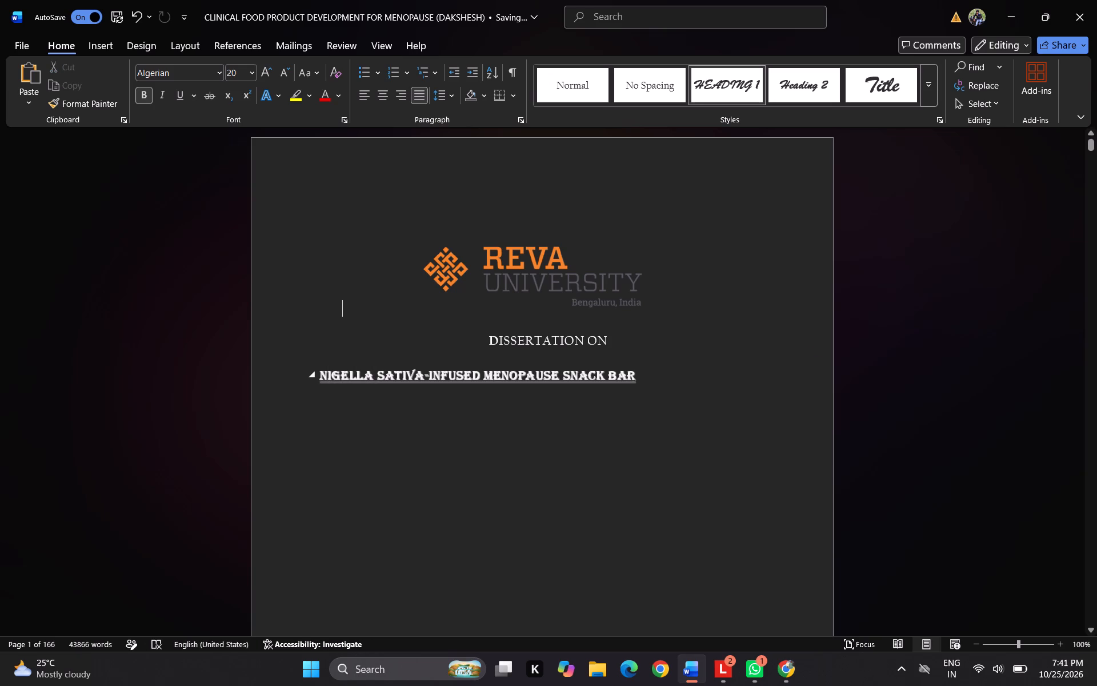
key(shift+quotedbl)
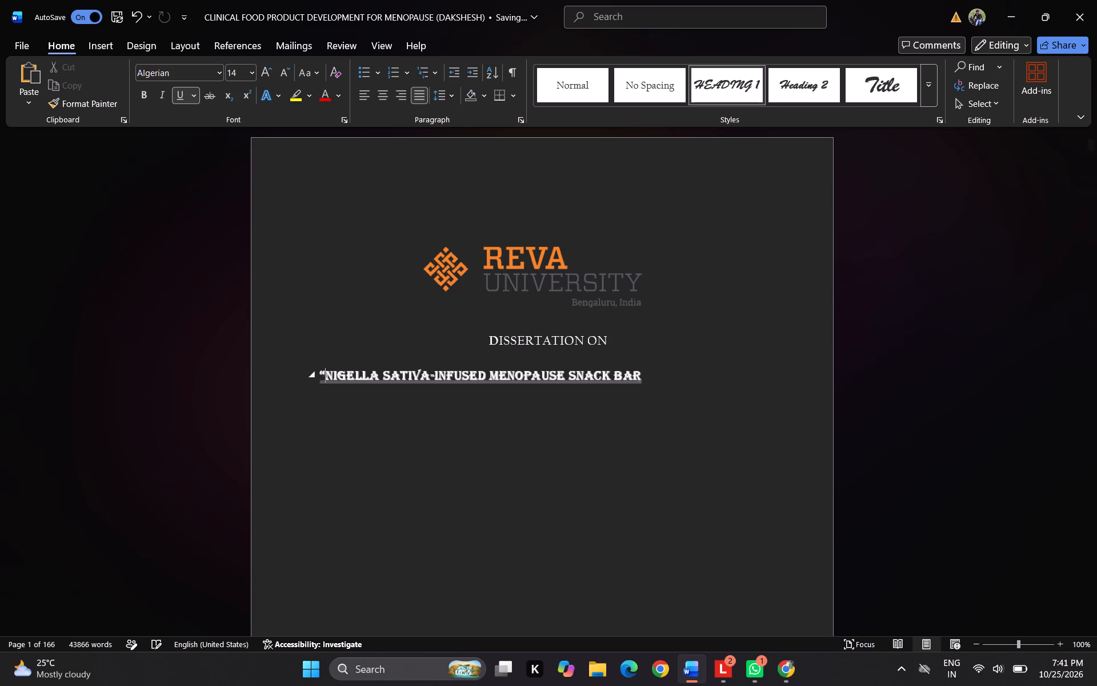
click(644, 379)
key(shift+quotedbl)
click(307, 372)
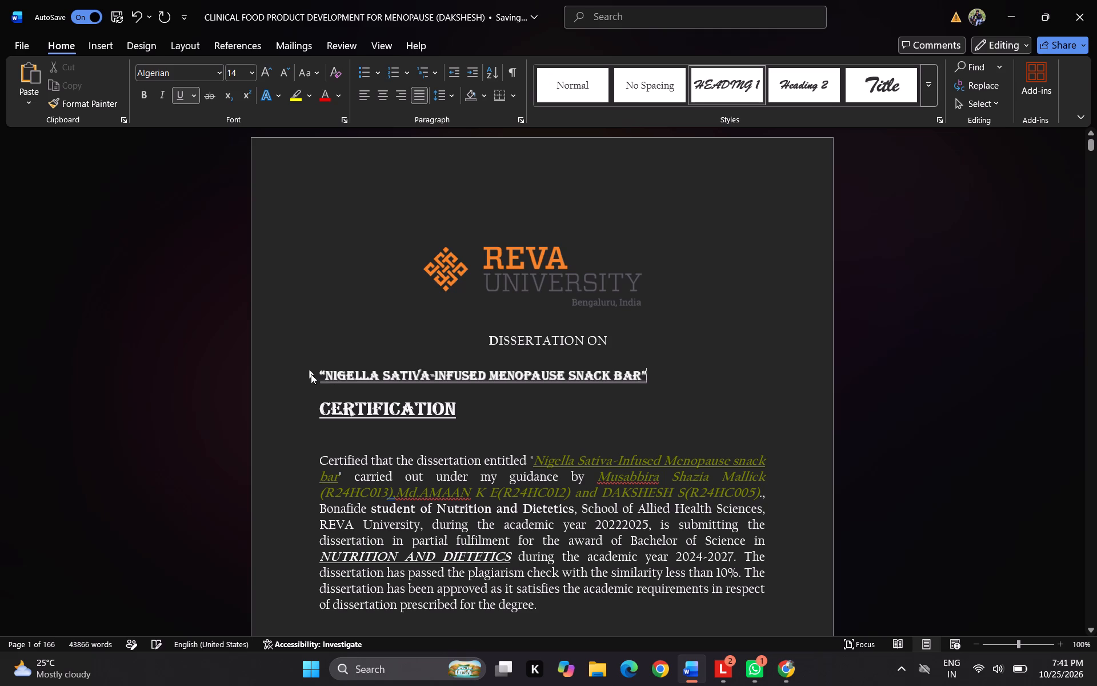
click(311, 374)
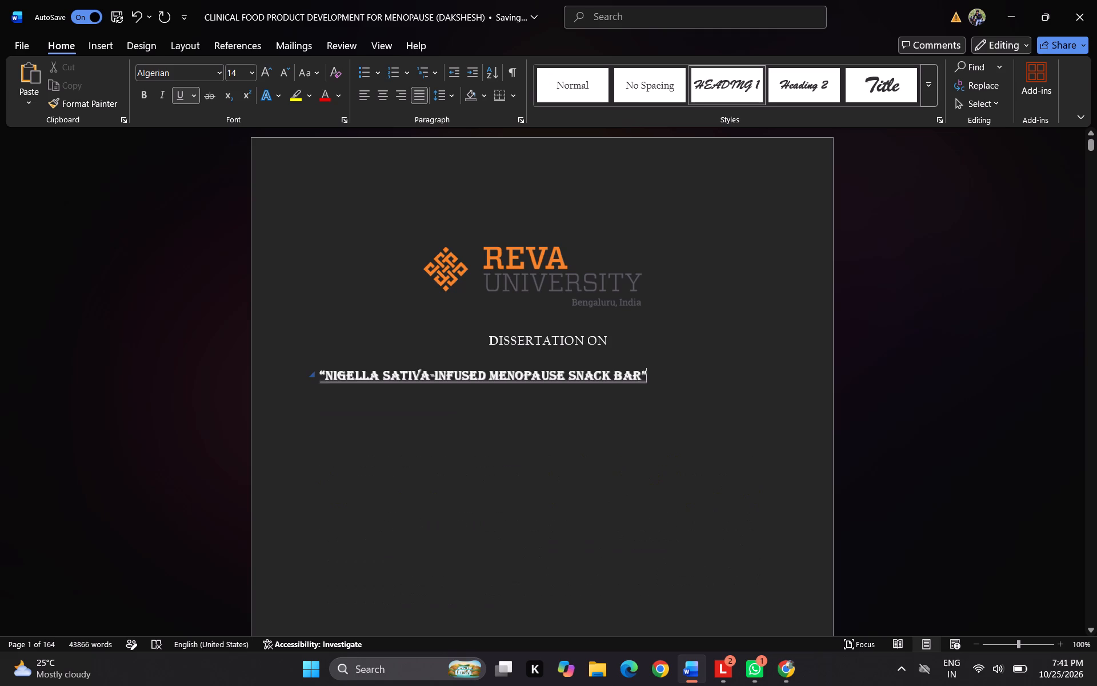
Copy the snack bar title with its closing quotation mark and remove the whole title line, including the opening quotation mark.
drag(325, 375, 663, 369)
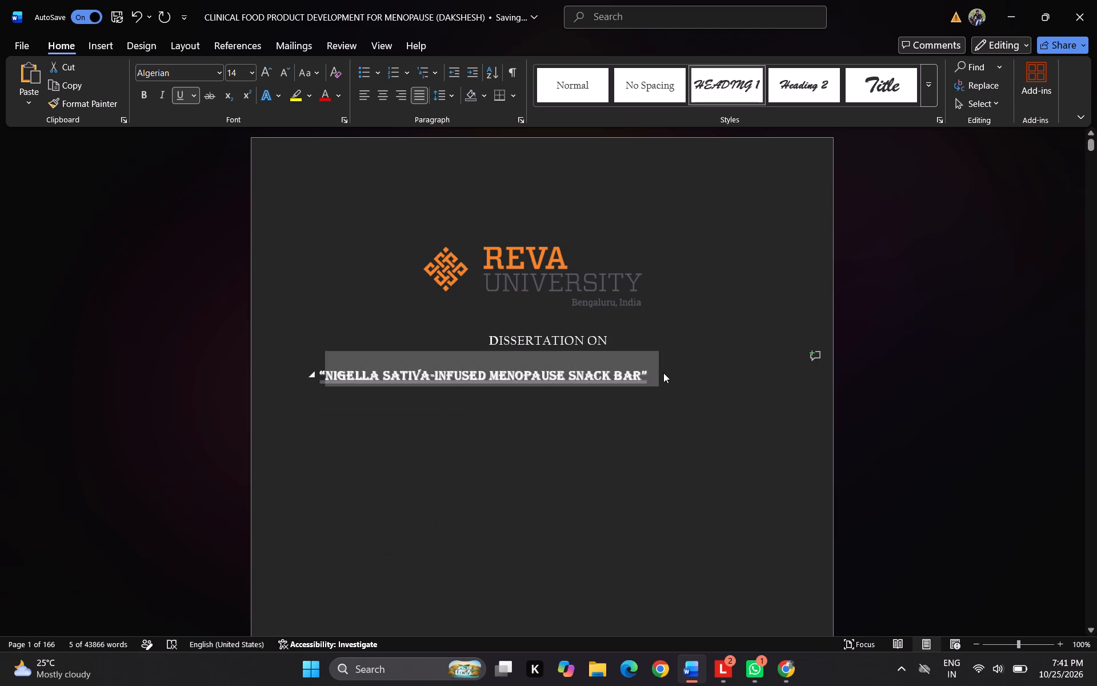
key(ctrl+c)
key(BackSpace)
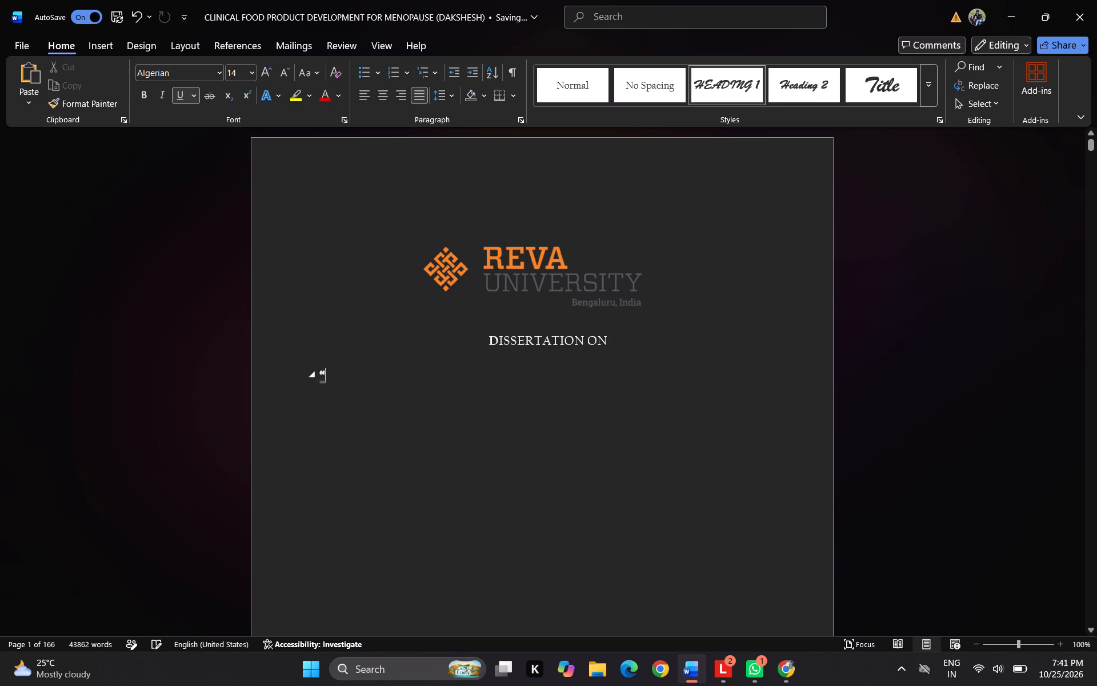
triple_click(662, 368)
click(662, 368)
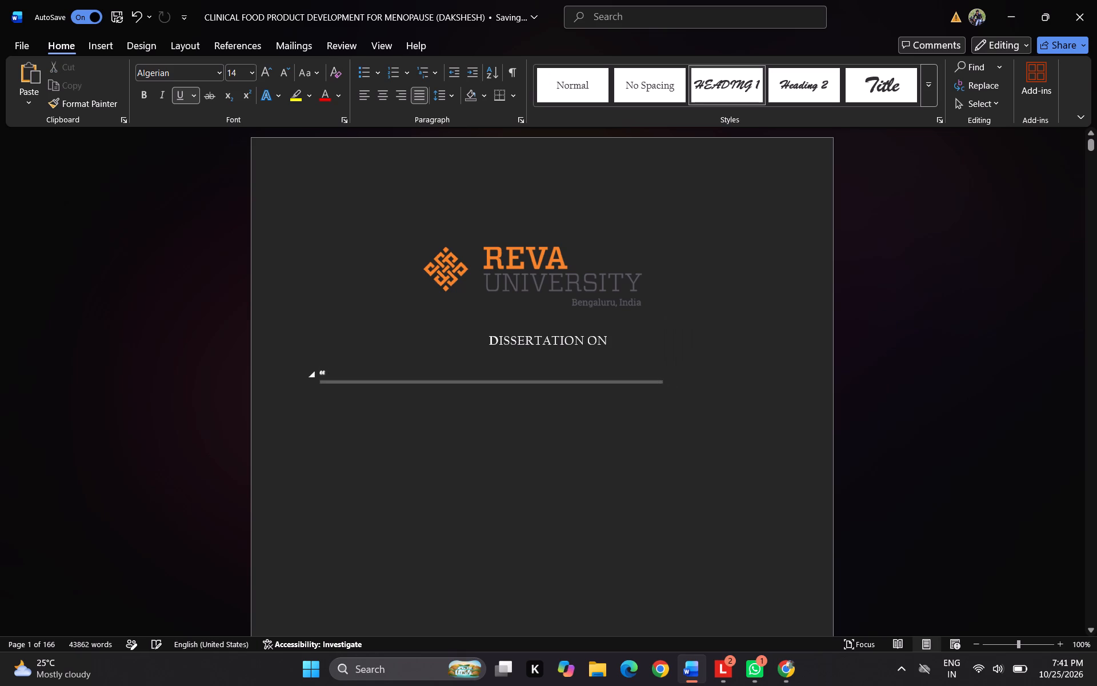
double_click(664, 385)
click(664, 385)
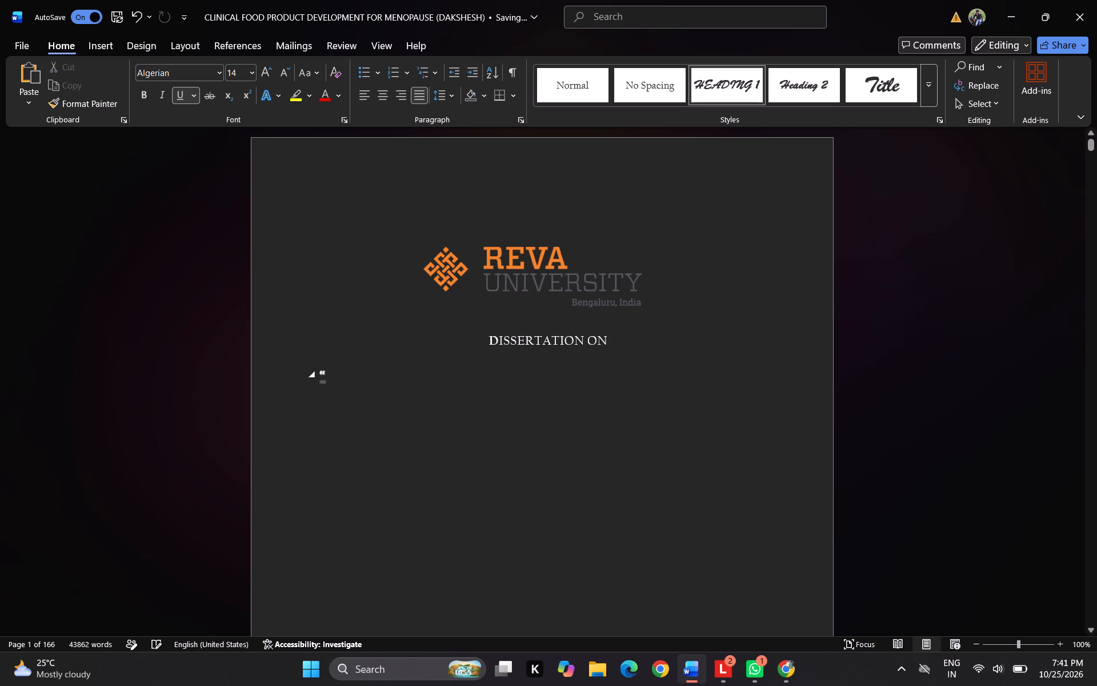
key(BackSpace)
key(BackSpace)
Start a new line below DISSERTATION ON and indent it with spaces, trimming the excess ones.
key(Return)
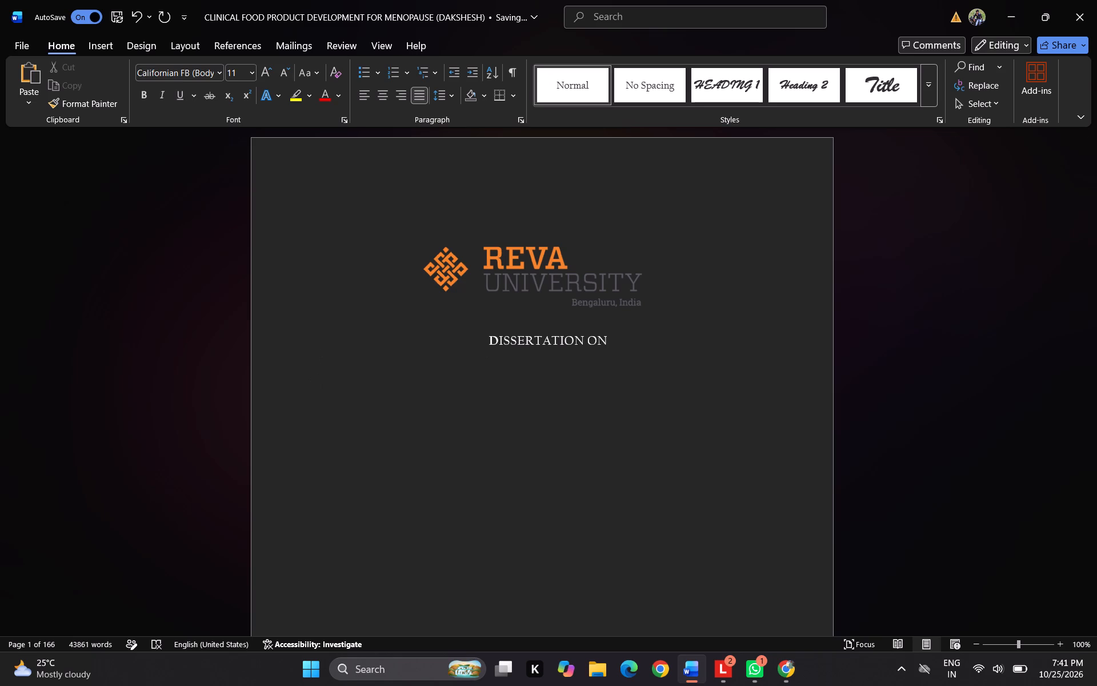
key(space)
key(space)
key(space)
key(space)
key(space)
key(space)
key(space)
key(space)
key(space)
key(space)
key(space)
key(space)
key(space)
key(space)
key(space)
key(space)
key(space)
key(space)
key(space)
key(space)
key(BackSpace)
key(BackSpace)
key(BackSpace)
key(BackSpace)
key(BackSpace)
key(BackSpace)
key(BackSpace)
key(BackSpace)
key(BackSpace)
key(BackSpace)
key(BackSpace)
key(BackSpace)
key(BackSpace)
key(BackSpace)
key(BackSpace)
key(BackSpace)
key(BackSpace)
key(BackSpace)
key(BackSpace)
key(BackSpace)
key(BackSpace)
key(BackSpace)
key(BackSpace)
key(BackSpace)
key(BackSpace)
key(BackSpace)
key(BackSpace)
Add another line below and indent it with spaces towards the middle of the page.
key(Return)
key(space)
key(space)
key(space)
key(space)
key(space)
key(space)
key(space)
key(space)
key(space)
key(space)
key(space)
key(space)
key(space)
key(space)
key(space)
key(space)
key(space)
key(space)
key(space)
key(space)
Paste the copied snack bar title a few spaces before the end of the indented line.
key(Left)
key(Left)
key(Left)
key(Left)
key(Left)
key(Left)
key(Left)
key(Left)
key(ctrl+v)
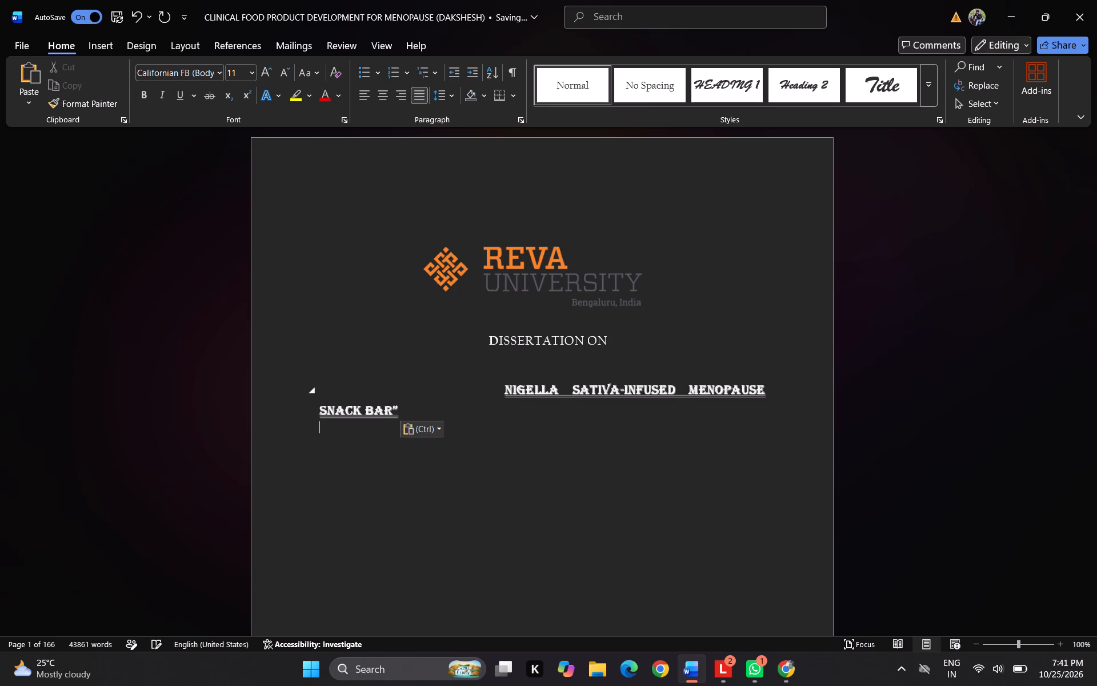
Delete the whole pasted snack bar title that wraps onto a second line, including its closing quotation mark.
key(Up)
key(Right)
key(Right)
key(Right)
key(Right)
key(Right)
key(Right)
key(Right)
key(Right)
key(Right)
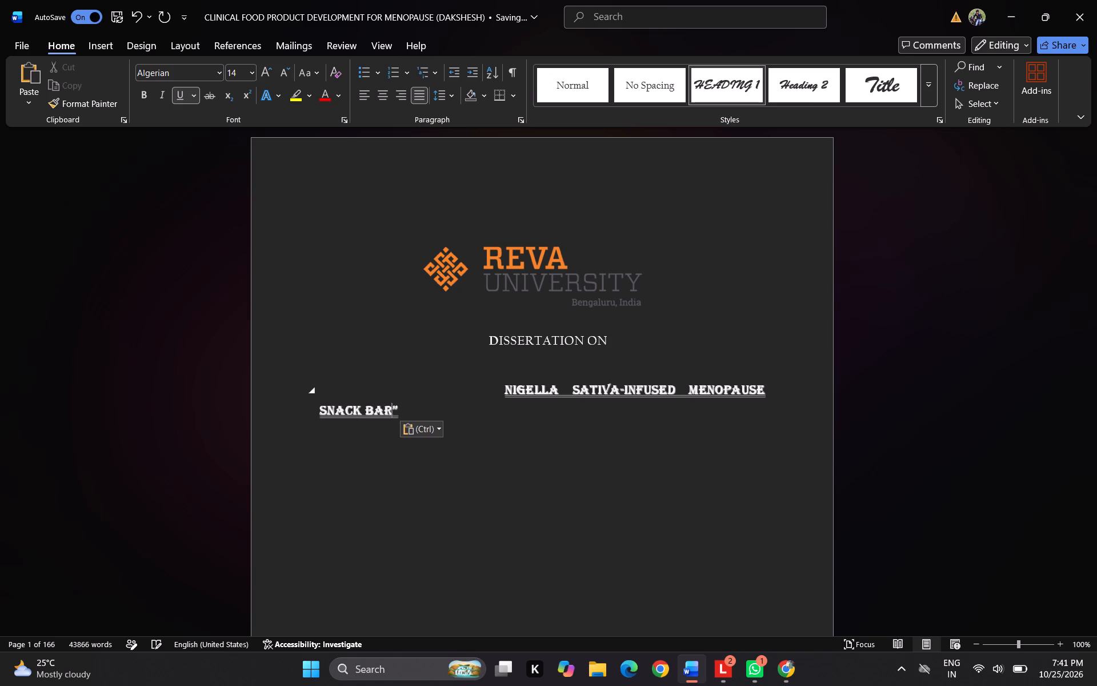
key(Right)
key(BackSpace)
key(BackSpace)
key(BackSpace)
key(BackSpace)
key(BackSpace)
key(BackSpace)
key(BackSpace)
key(BackSpace)
key(BackSpace)
key(BackSpace)
key(BackSpace)
key(BackSpace)
key(BackSpace)
key(BackSpace)
key(BackSpace)
key(BackSpace)
key(BackSpace)
key(BackSpace)
key(BackSpace)
key(BackSpace)
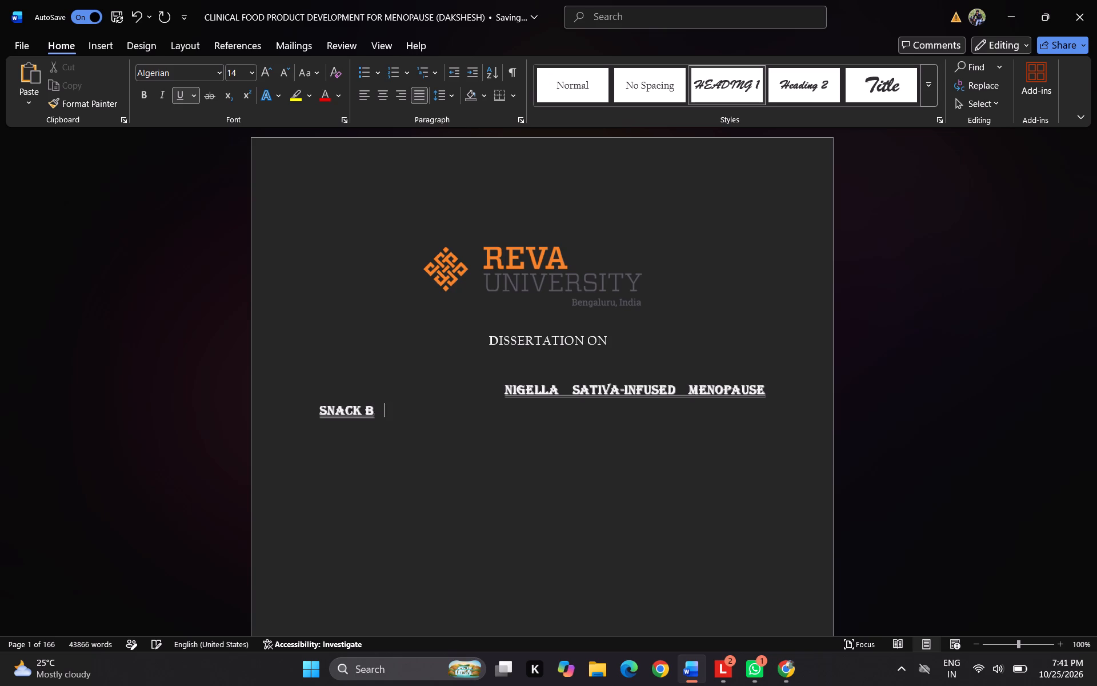
key(BackSpace)
key(BackSpace)
key(BackSpace)
key(BackSpace)
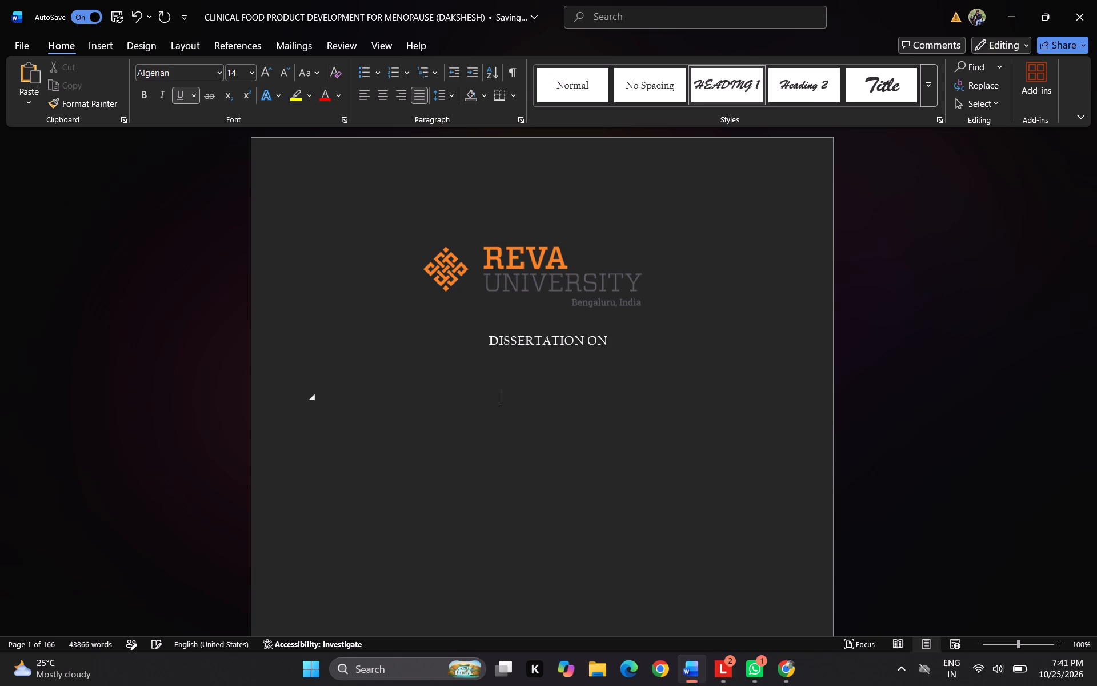
Shorten the line's space indent and paste the copied snack bar title again below DISSERTATION ON.
key(BackSpace)
key(BackSpace)
key(BackSpace)
key(BackSpace)
key(BackSpace)
key(BackSpace)
key(BackSpace)
key(BackSpace)
key(BackSpace)
key(BackSpace)
key(BackSpace)
key(BackSpace)
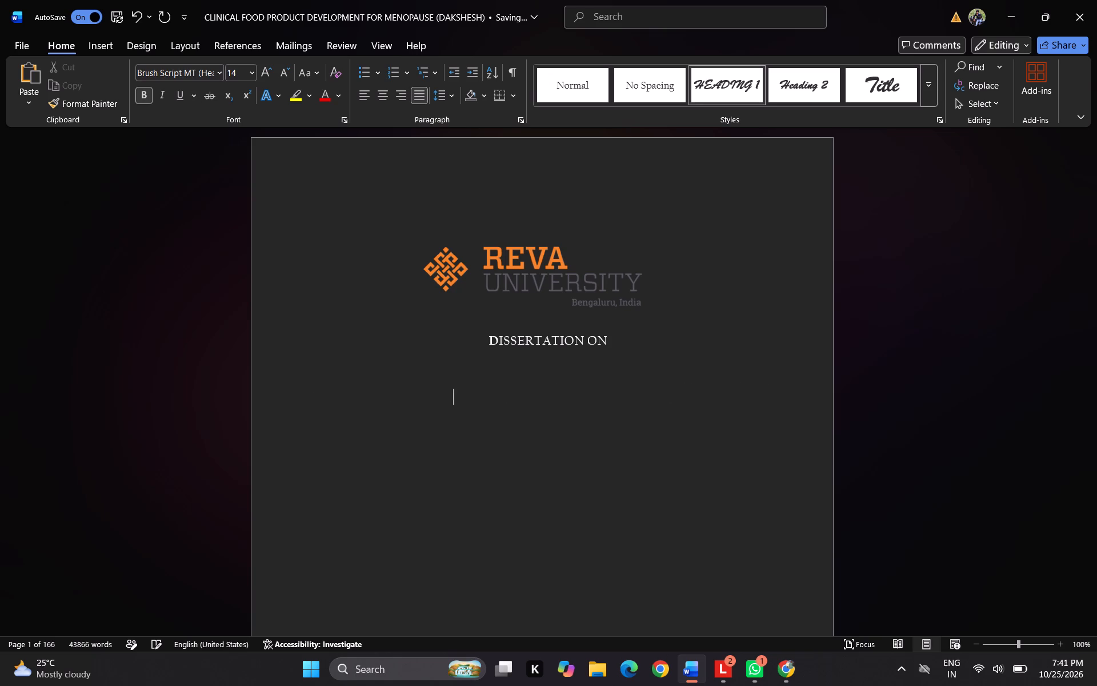
key(BackSpace)
key(BackSpace)
key(BackSpace)
key(BackSpace)
key(BackSpace)
key(BackSpace)
key(BackSpace)
key(ctrl+v)
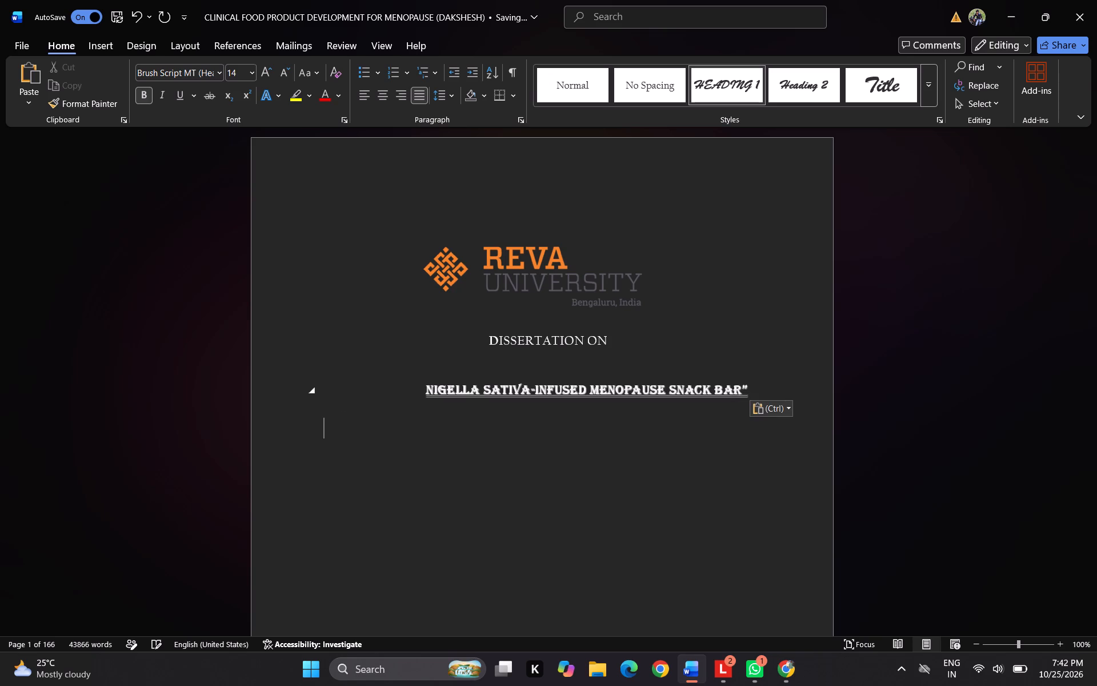
Remove several spaces in front of NIGELLA so the snack bar title sits centred under DISSERTATION ON.
key(Up)
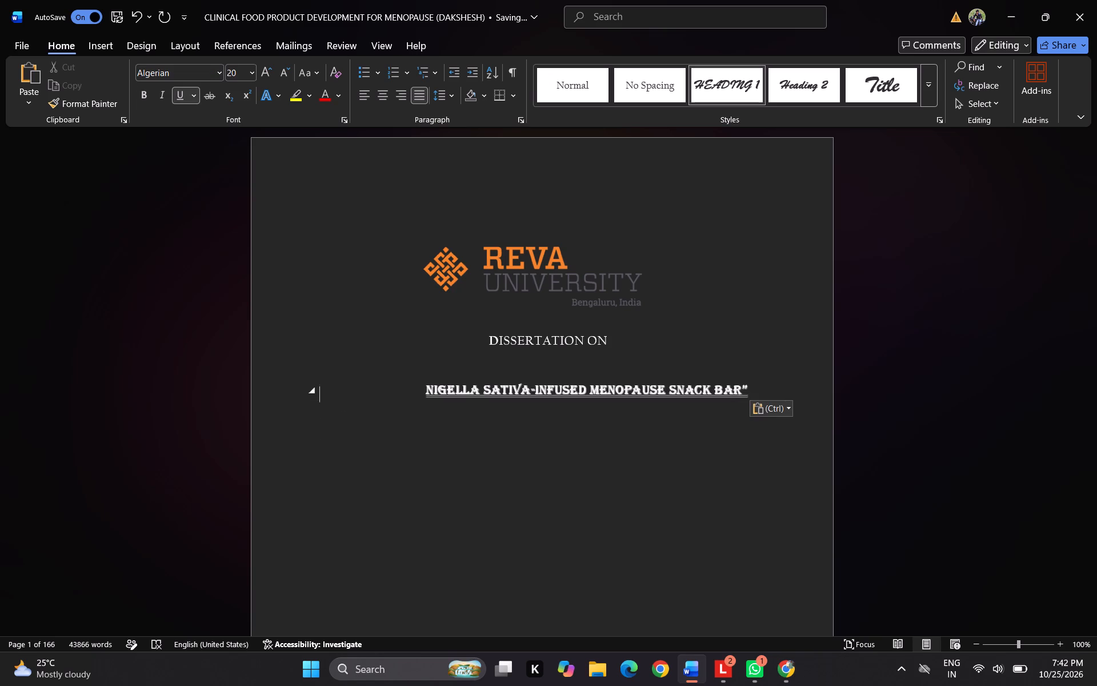
key(Right)
key(Right)
key(Right)
key(Right)
key(Right)
key(Right)
key(Right)
key(Right)
key(Right)
key(Right)
key(Right)
key(Right)
key(Right)
key(Right)
key(Right)
key(Right)
key(Right)
key(Right)
key(Right)
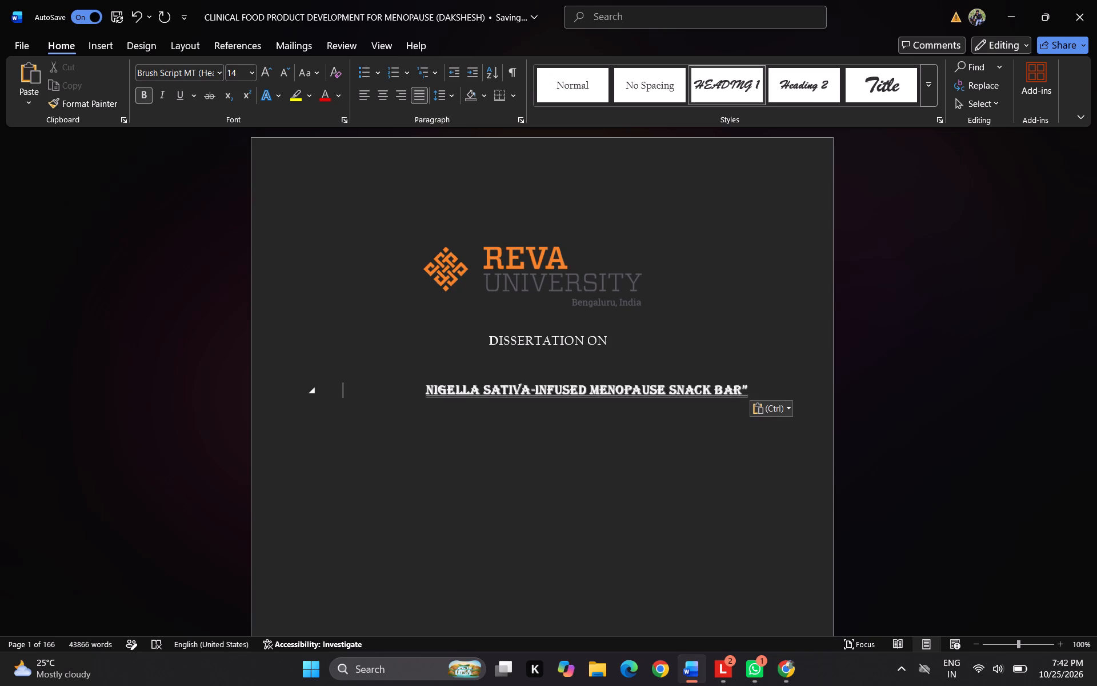
key(Right)
key(Right)
key(Right)
key(Right)
key(Right)
key(Right)
key(Right)
key(Right)
key(BackSpace)
key(BackSpace)
key(BackSpace)
key(BackSpace)
key(BackSpace)
key(BackSpace)
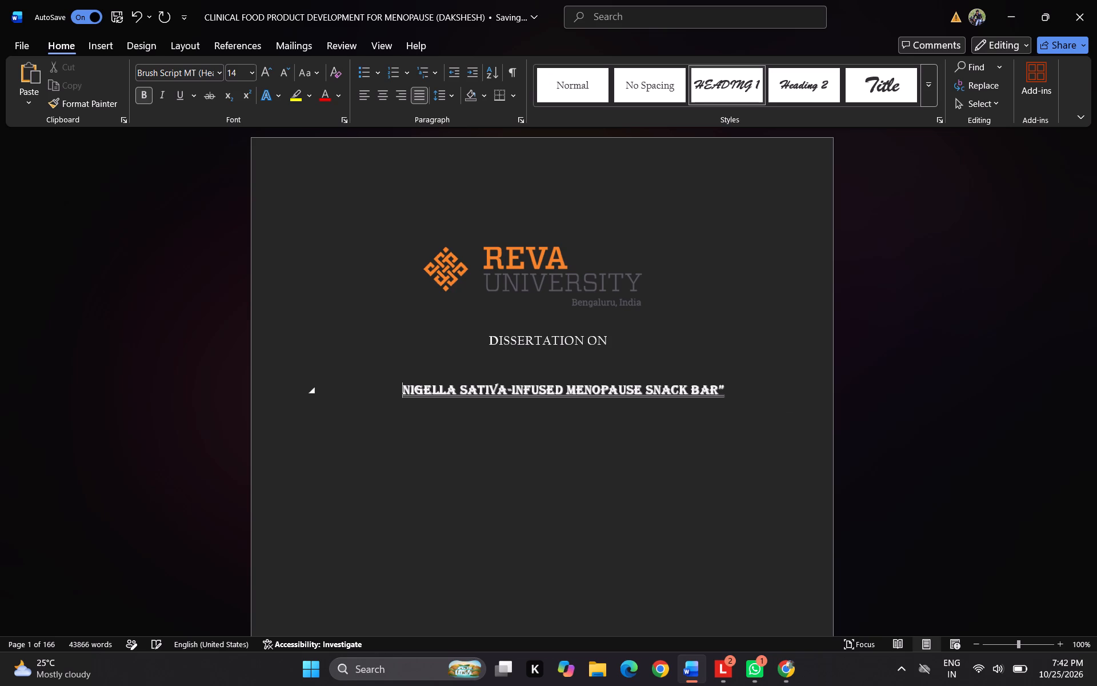
key(BackSpace)
key(BackSpace)
key(BackSpace)
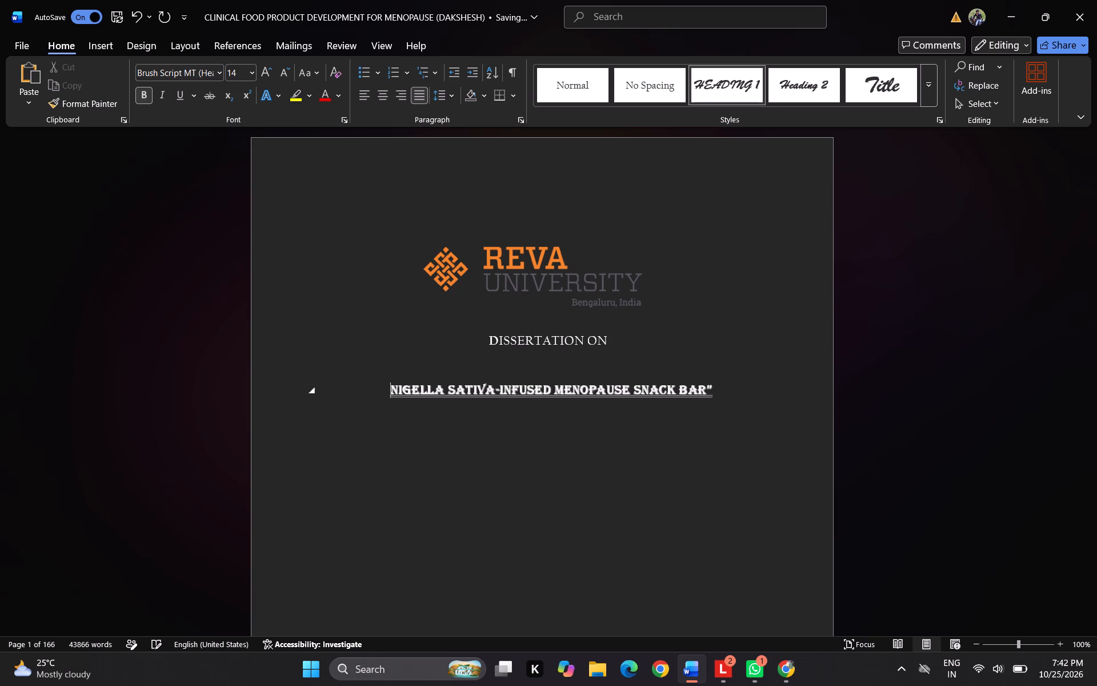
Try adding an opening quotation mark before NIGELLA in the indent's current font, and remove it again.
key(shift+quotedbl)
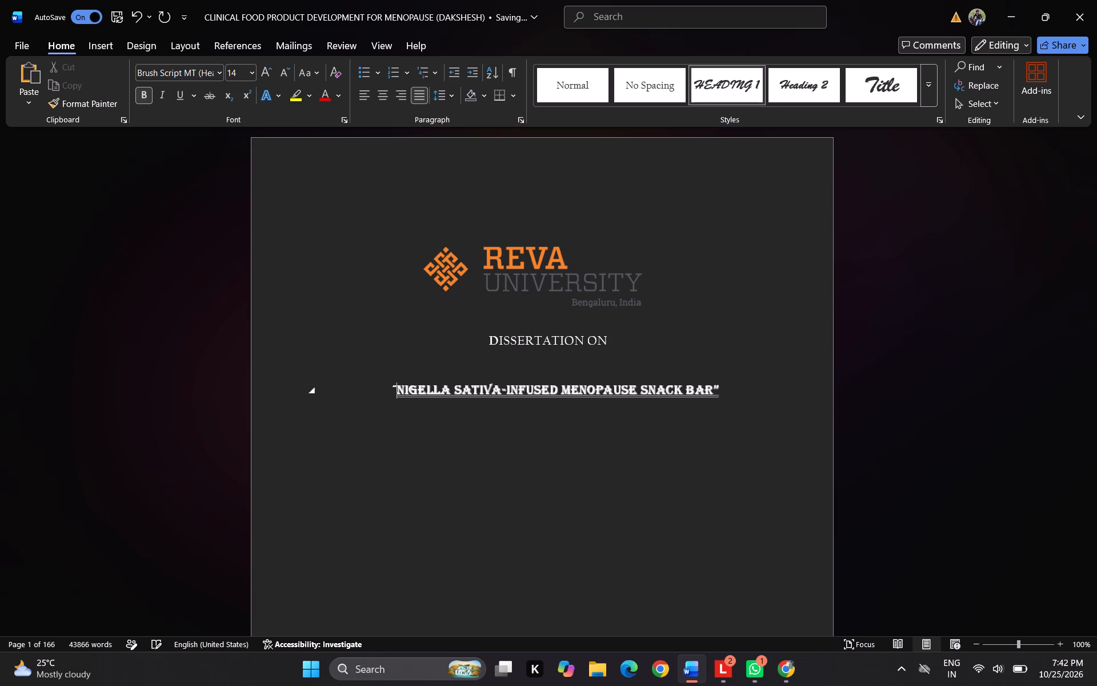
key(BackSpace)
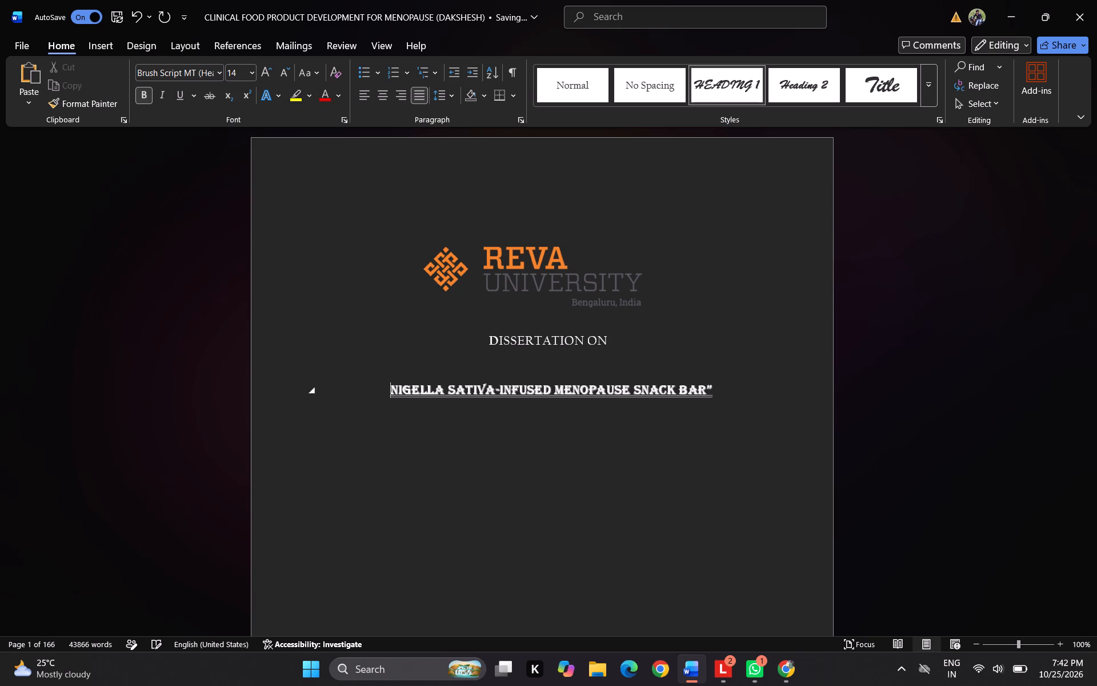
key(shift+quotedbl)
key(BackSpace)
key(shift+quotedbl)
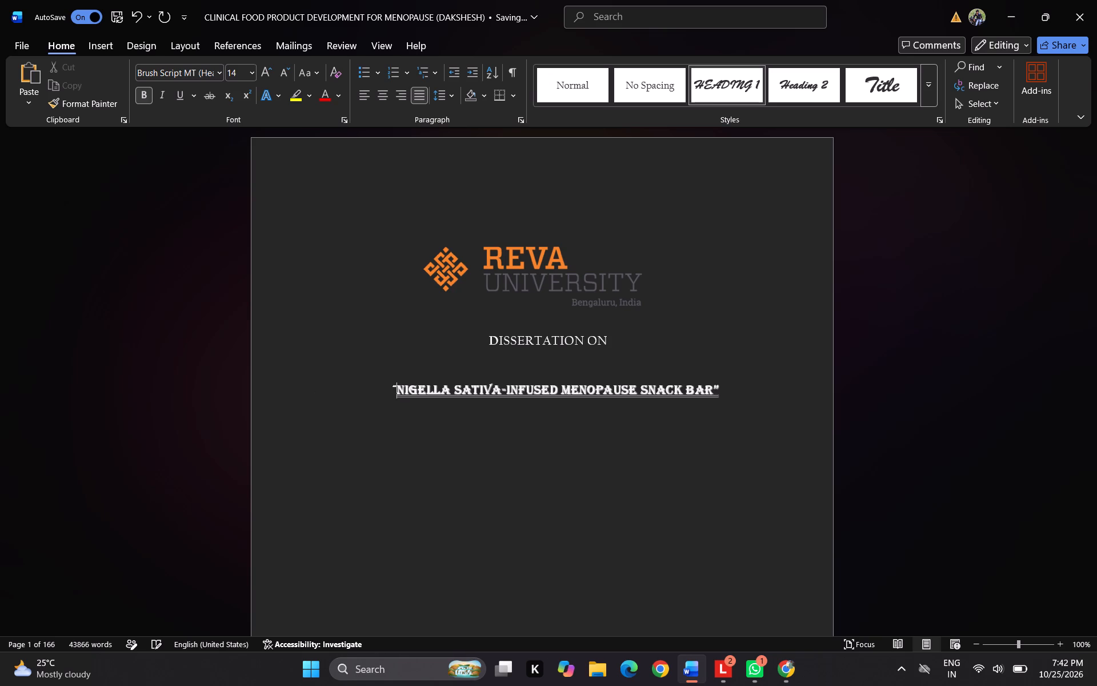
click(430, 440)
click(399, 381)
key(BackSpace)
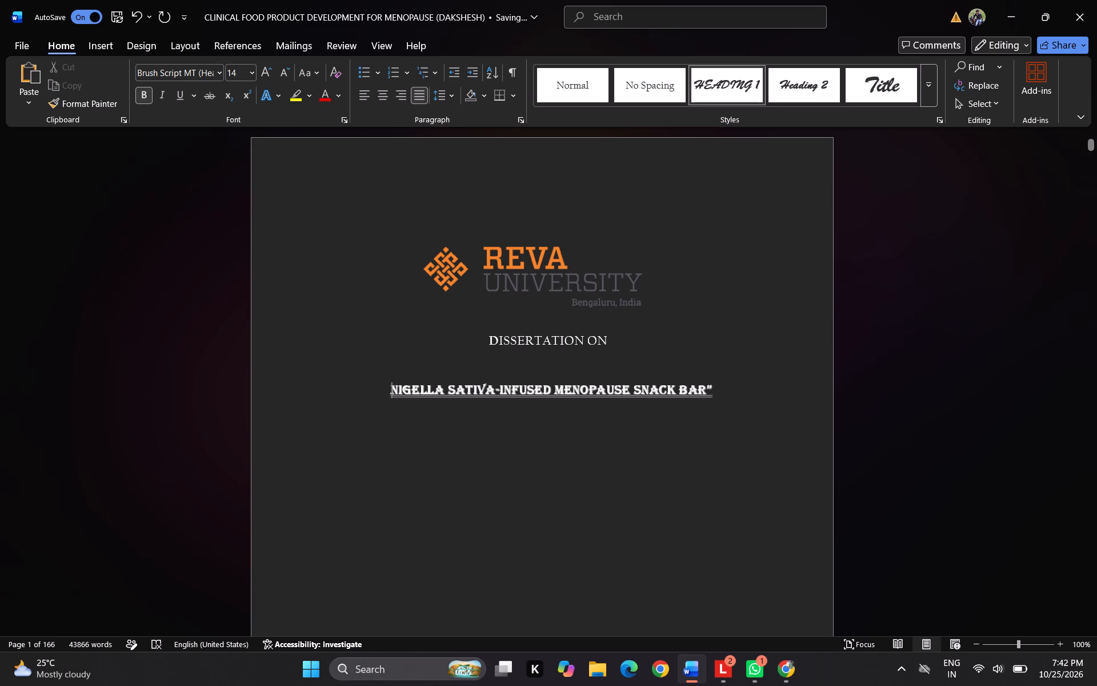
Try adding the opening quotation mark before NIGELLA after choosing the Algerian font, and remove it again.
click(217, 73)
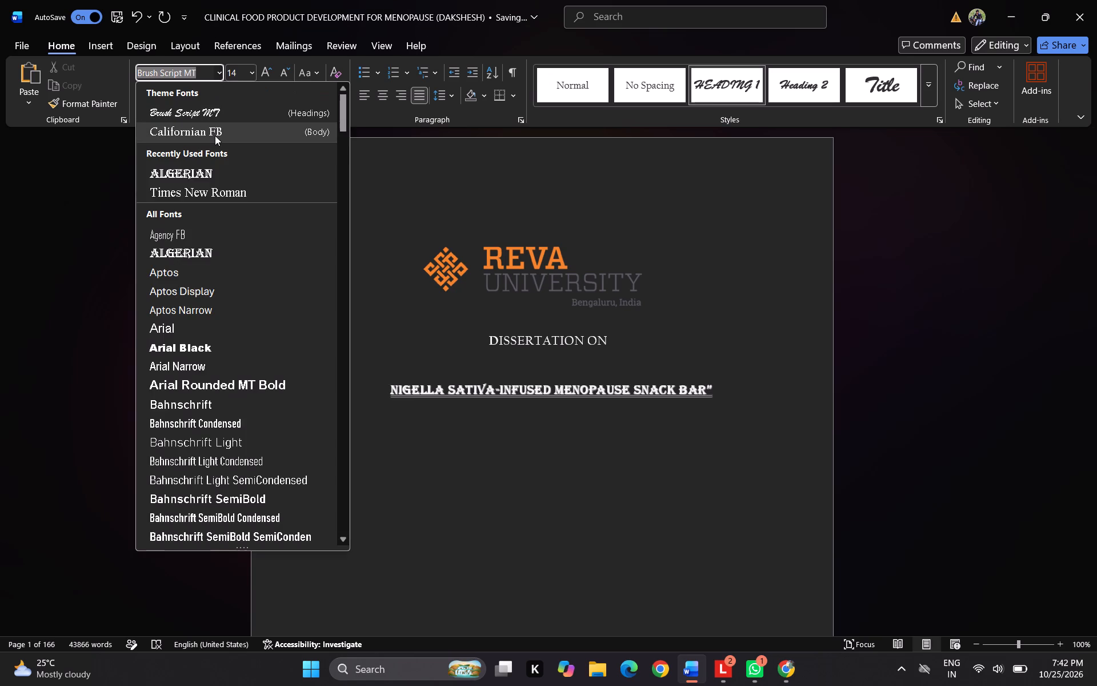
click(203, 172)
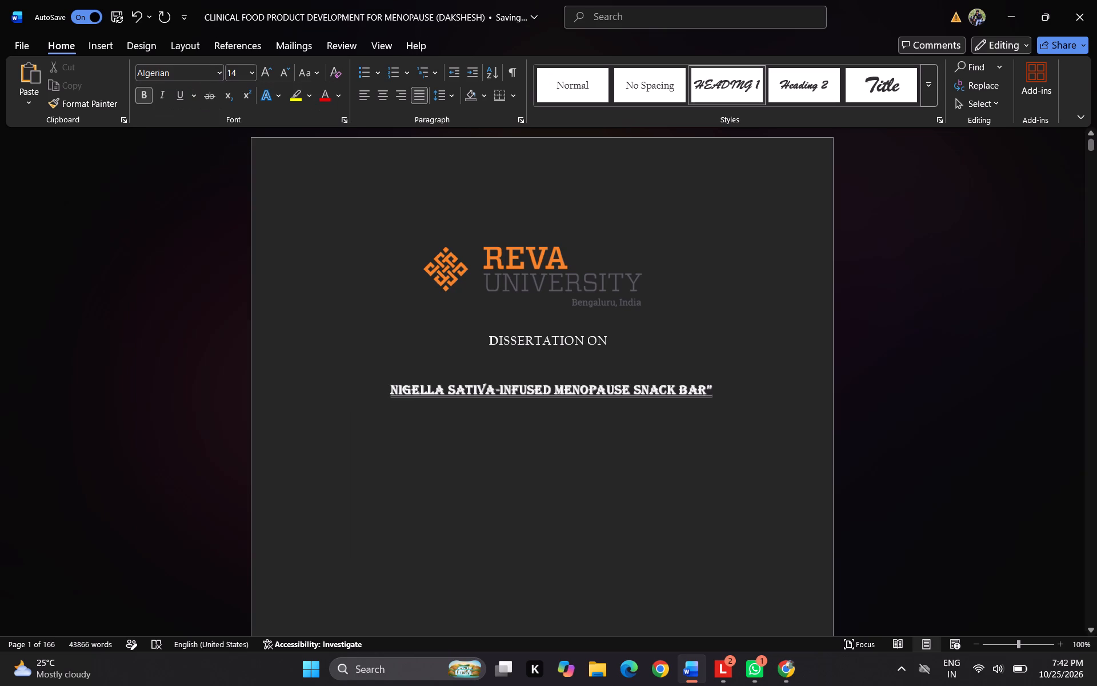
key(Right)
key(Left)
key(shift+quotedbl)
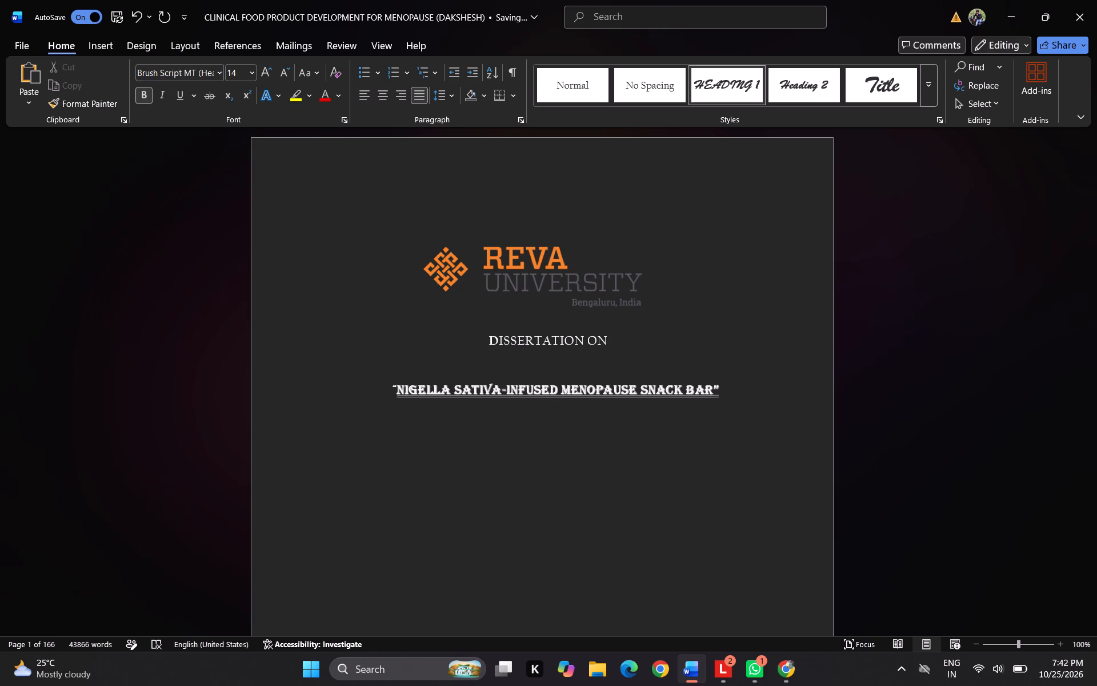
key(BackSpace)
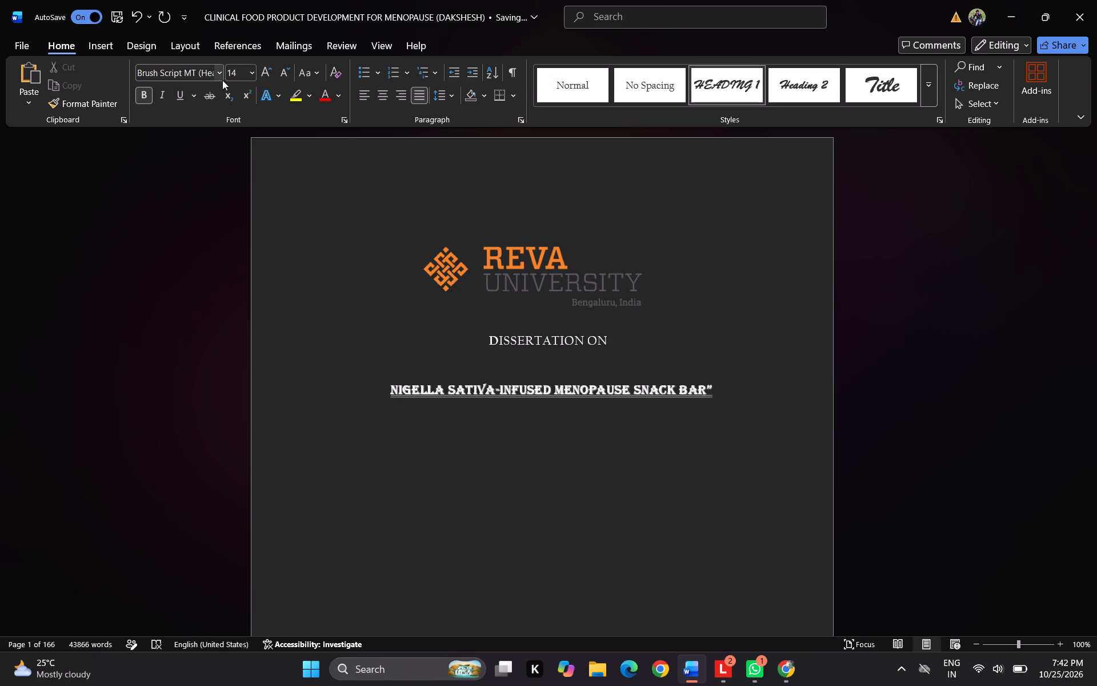
Set the font before NIGELLA to Algerian and insert the opening quotation mark of the snack bar title.
click(221, 77)
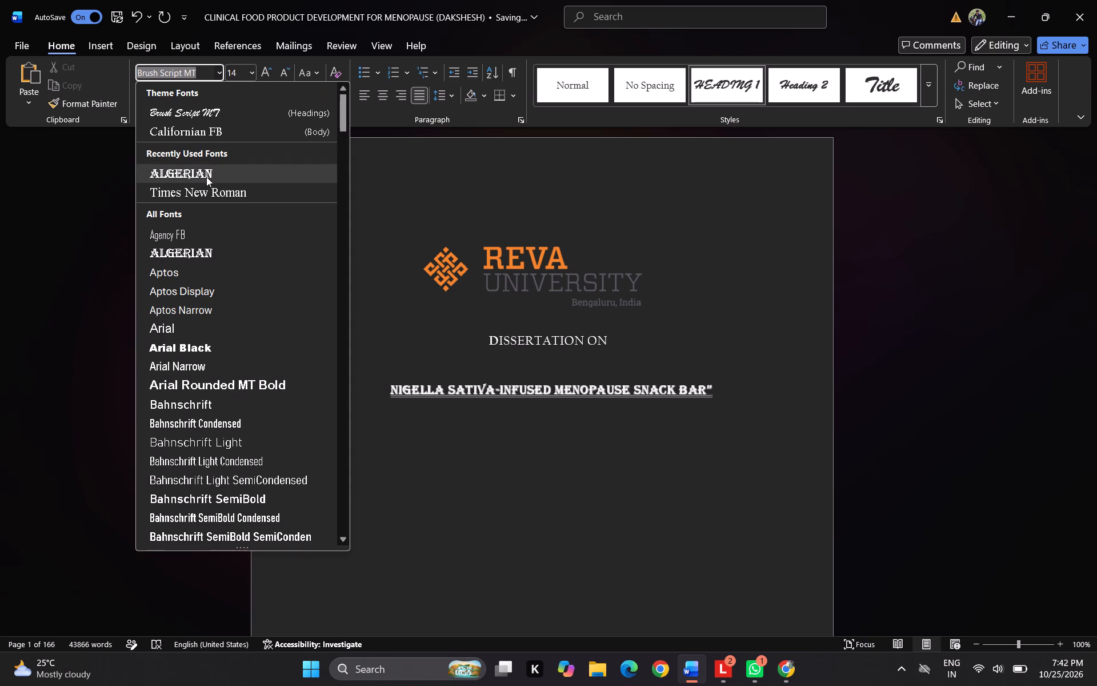
click(206, 177)
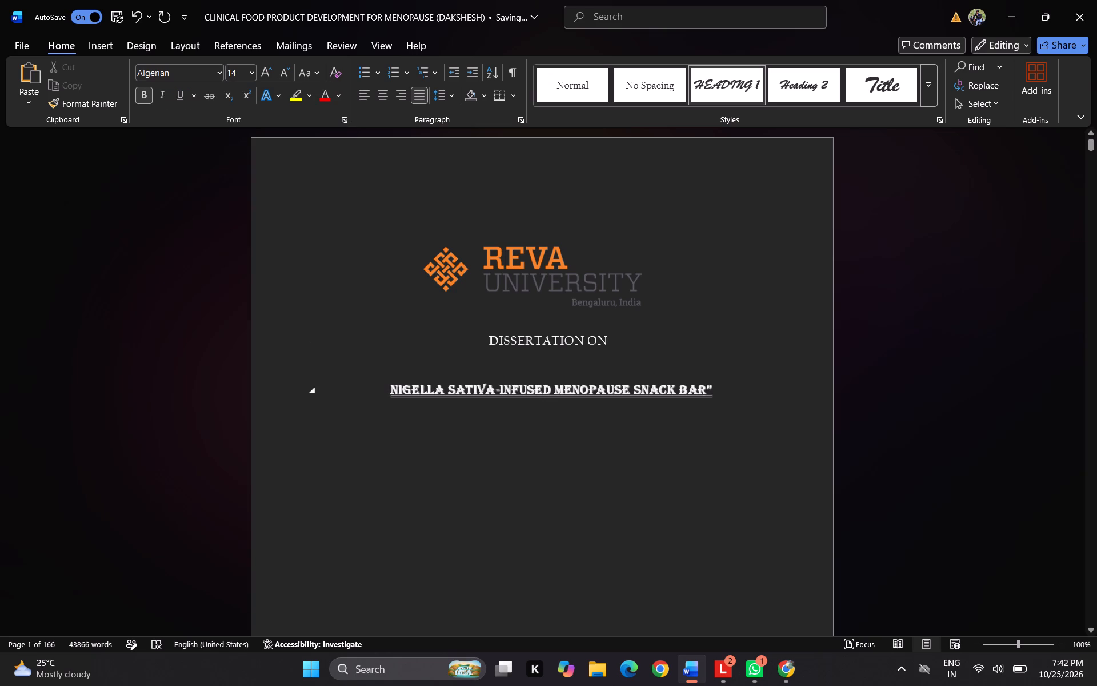
key(shift+quotedbl)
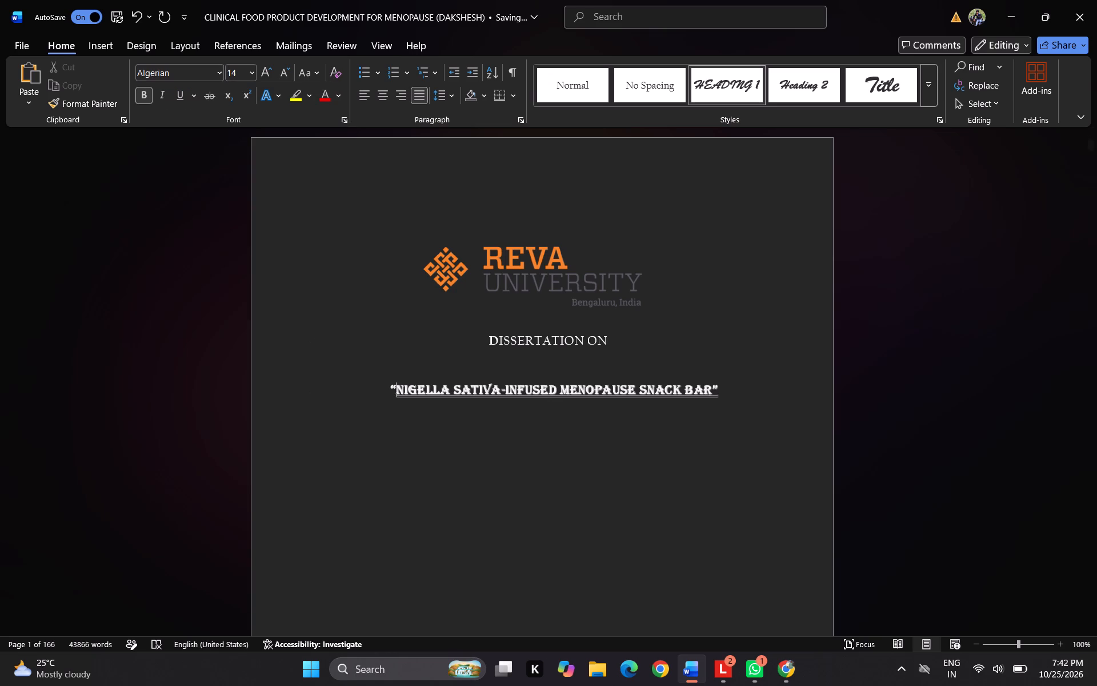
click(397, 468)
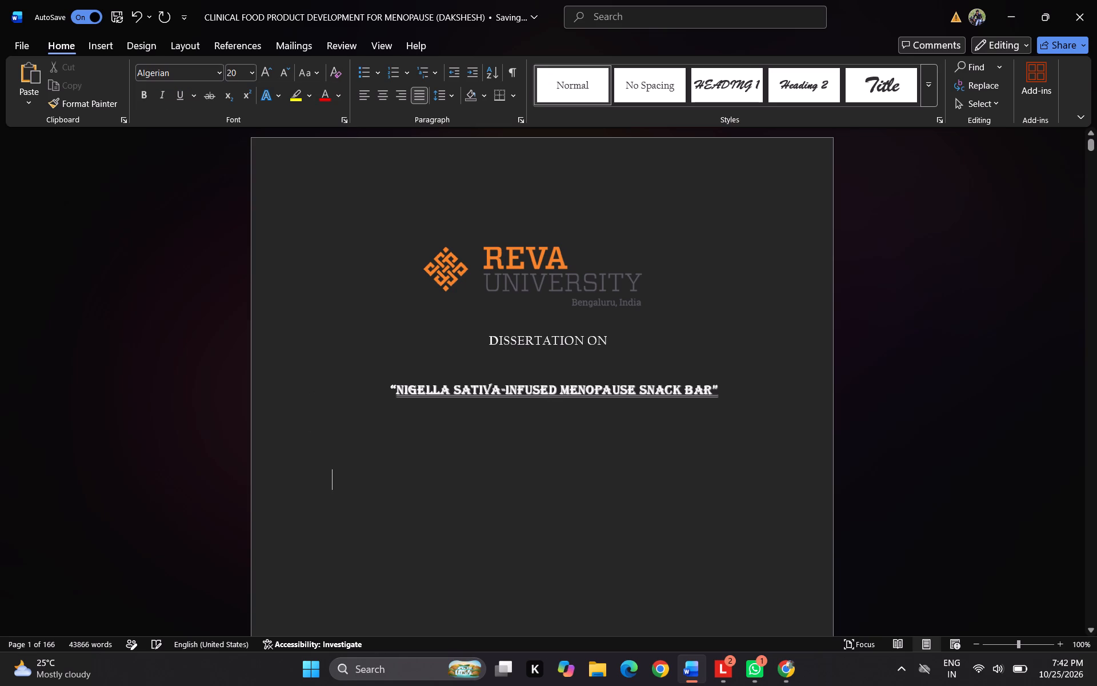
Start a new line below the snack bar title and indent it with spaces to about the middle of the page.
click(739, 391)
key(Return)
key(Return)
key(Return)
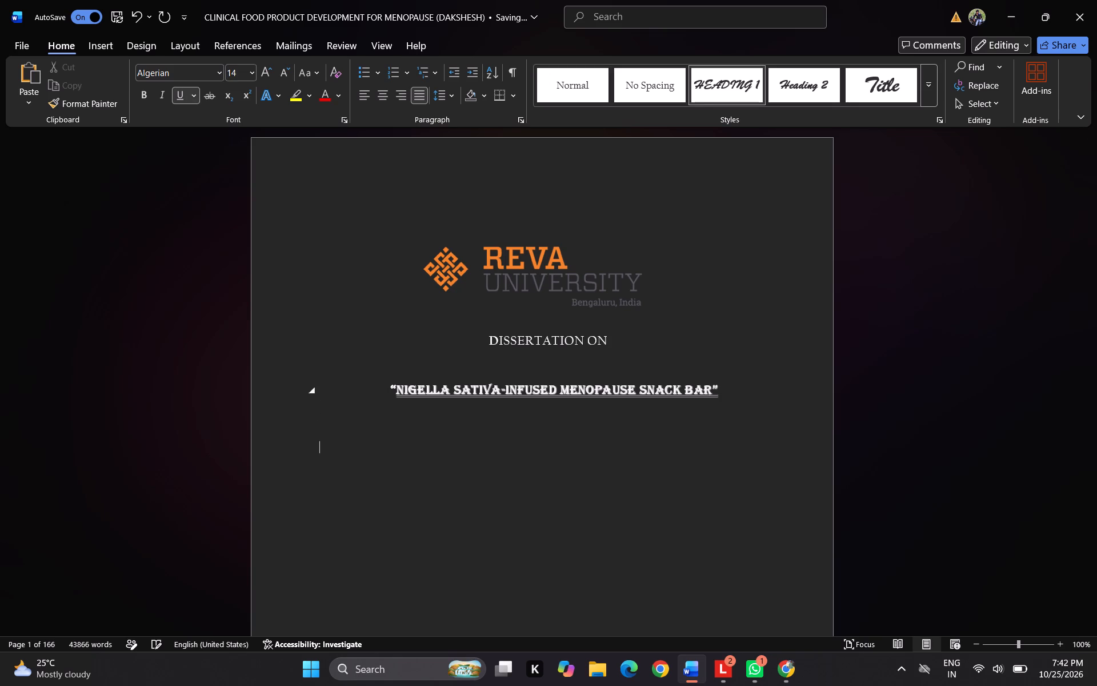
key(BackSpace)
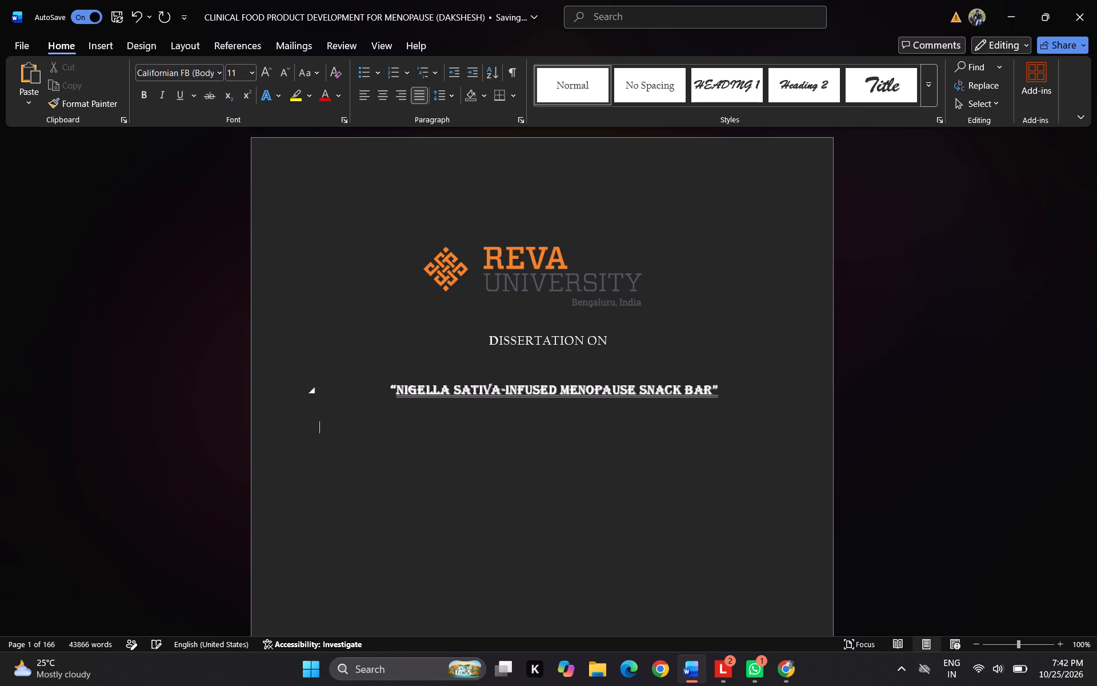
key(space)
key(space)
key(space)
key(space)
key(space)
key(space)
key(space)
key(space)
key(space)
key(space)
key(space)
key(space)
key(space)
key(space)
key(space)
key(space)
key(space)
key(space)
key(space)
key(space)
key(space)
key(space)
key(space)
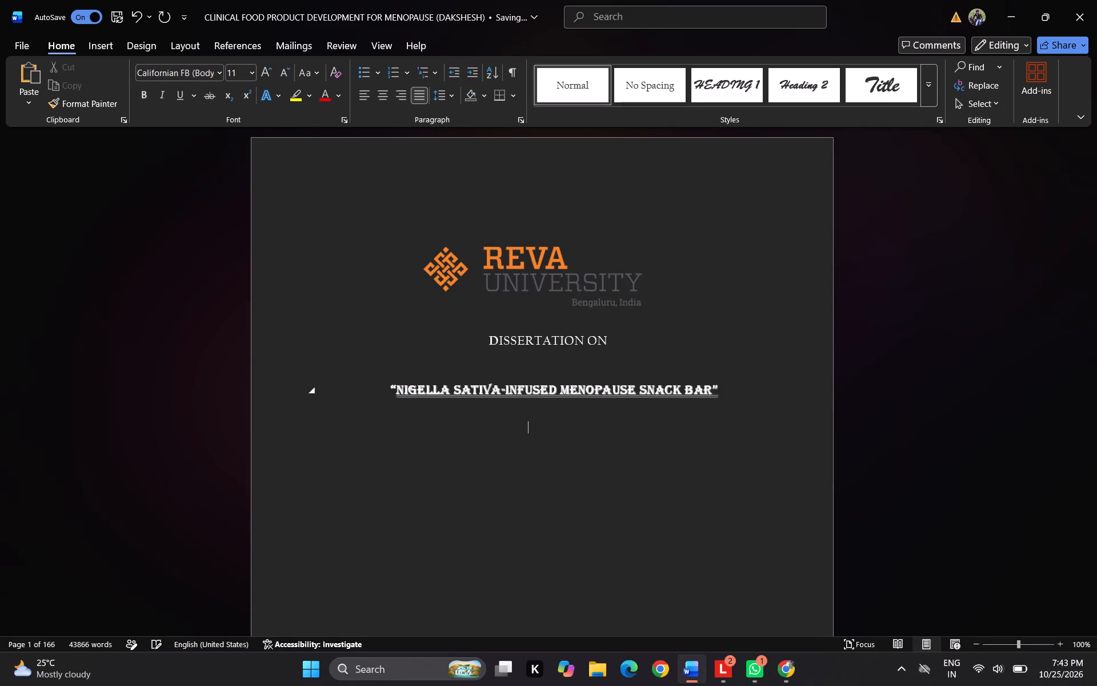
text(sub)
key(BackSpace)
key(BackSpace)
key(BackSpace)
Set the font size to 14 and write "Submitted to the" on the indented line below the snack bar title.
click(251, 69)
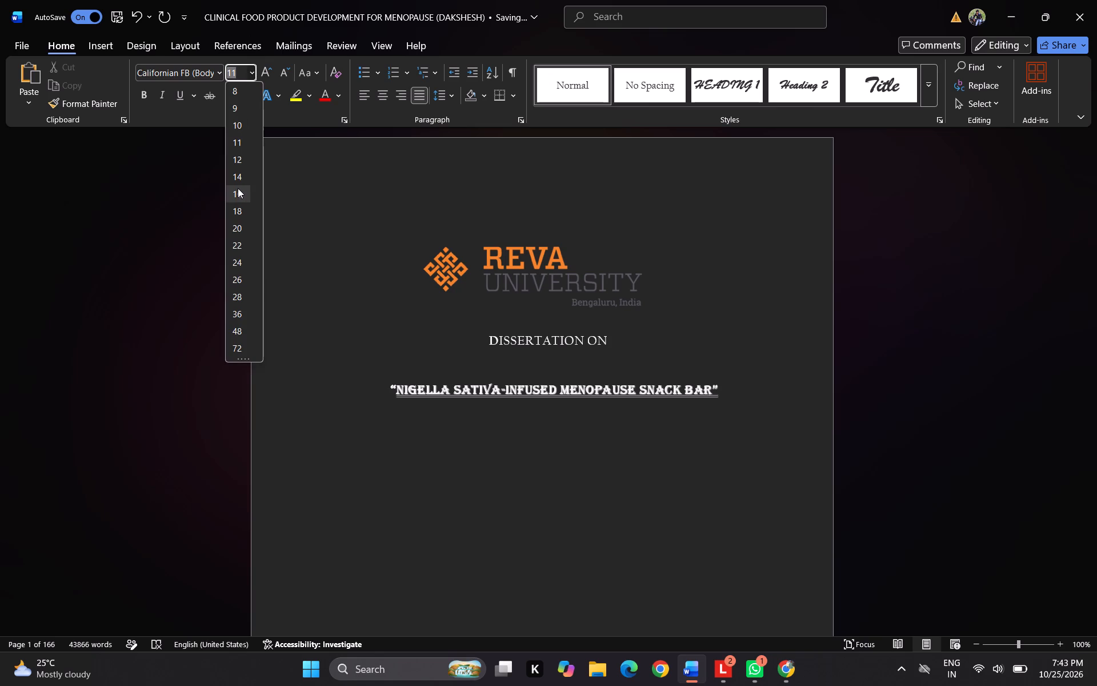
click(238, 183)
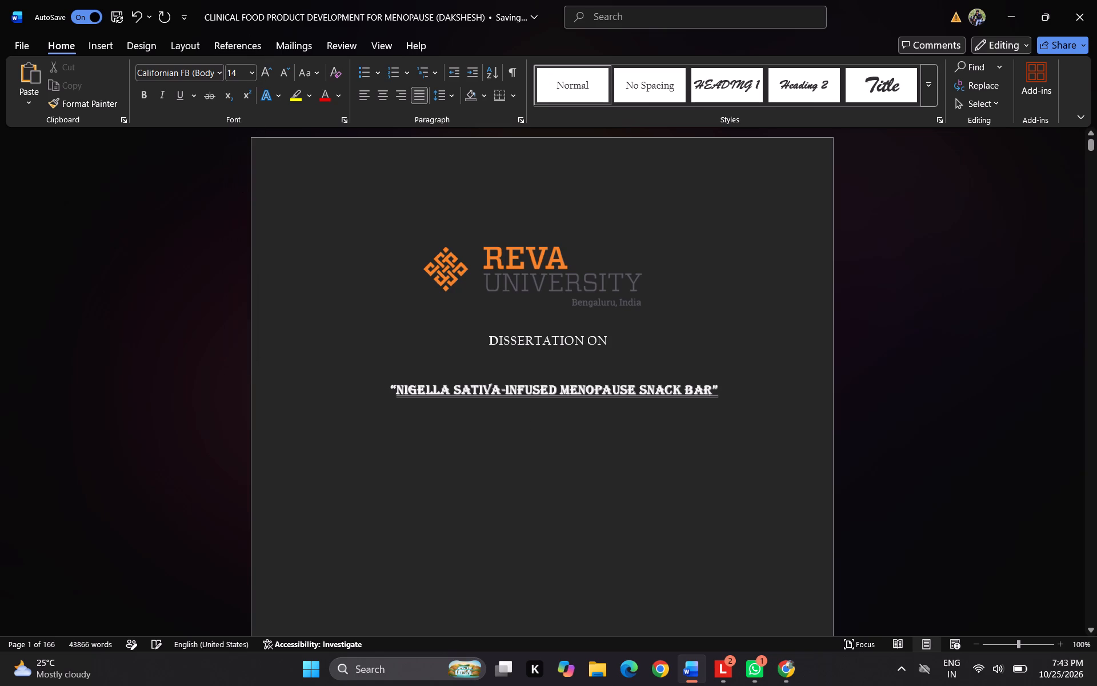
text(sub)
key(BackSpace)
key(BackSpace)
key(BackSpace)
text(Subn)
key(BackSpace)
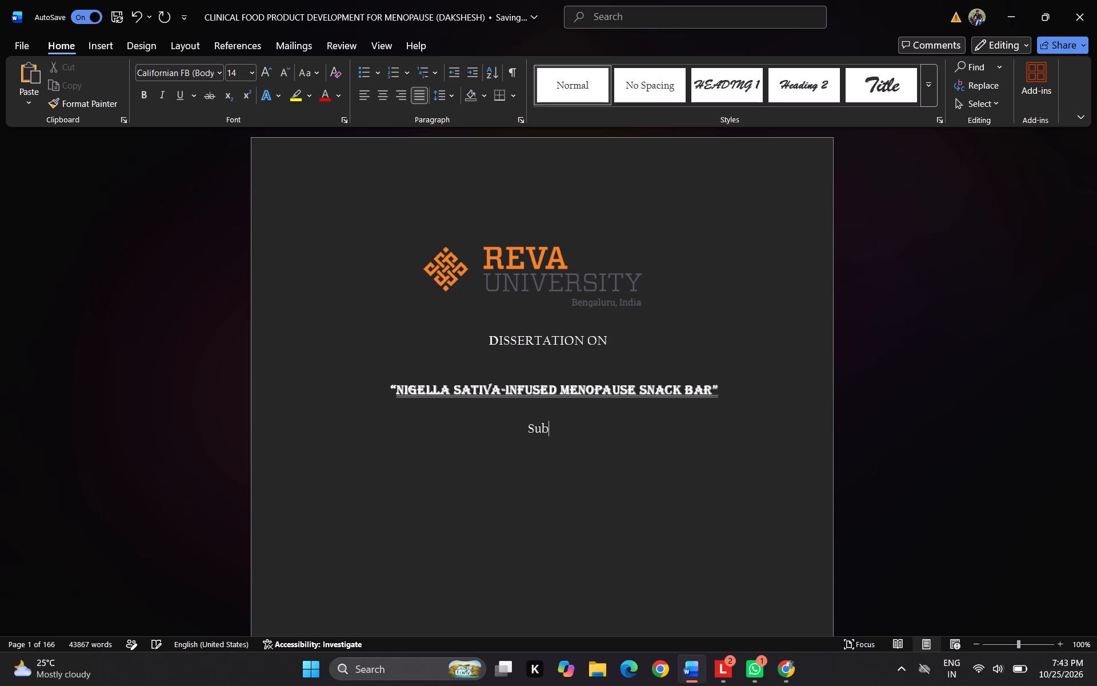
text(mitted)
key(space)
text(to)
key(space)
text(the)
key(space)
Remove surplus indent spaces before "Submitted to the" so the line sits roughly centred under the snack bar title.
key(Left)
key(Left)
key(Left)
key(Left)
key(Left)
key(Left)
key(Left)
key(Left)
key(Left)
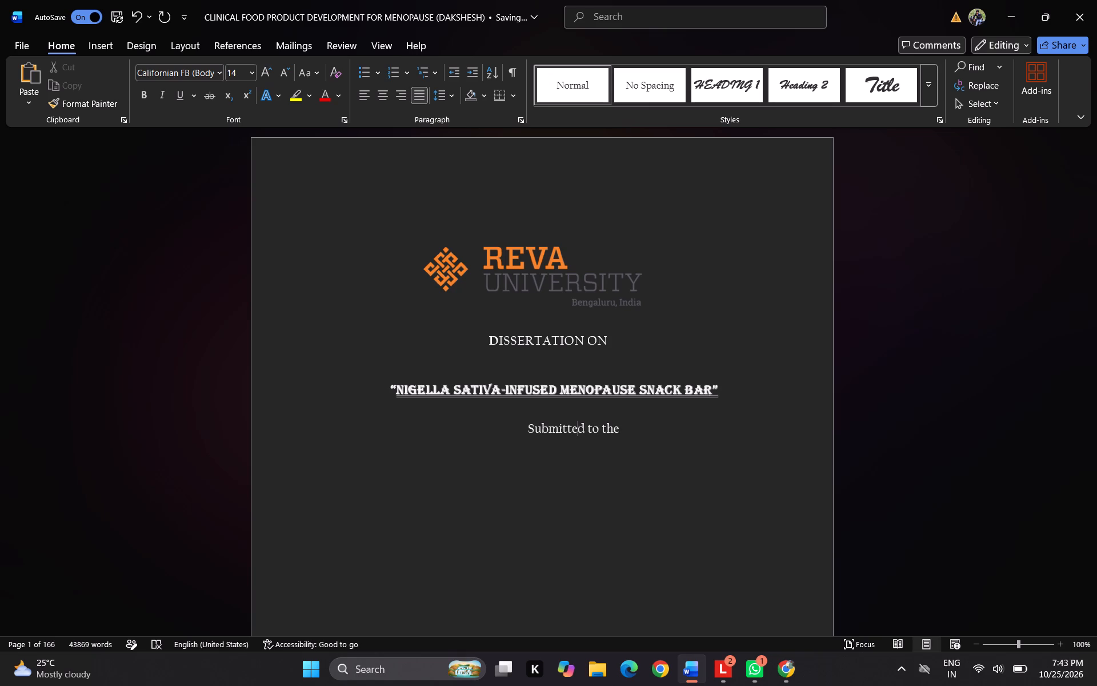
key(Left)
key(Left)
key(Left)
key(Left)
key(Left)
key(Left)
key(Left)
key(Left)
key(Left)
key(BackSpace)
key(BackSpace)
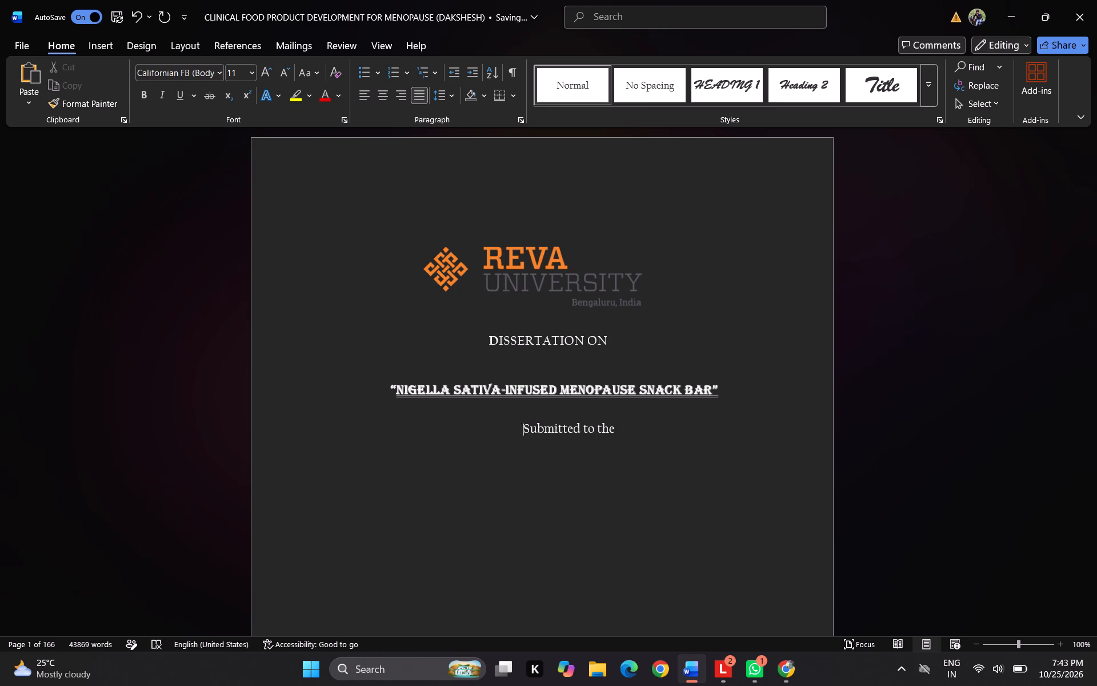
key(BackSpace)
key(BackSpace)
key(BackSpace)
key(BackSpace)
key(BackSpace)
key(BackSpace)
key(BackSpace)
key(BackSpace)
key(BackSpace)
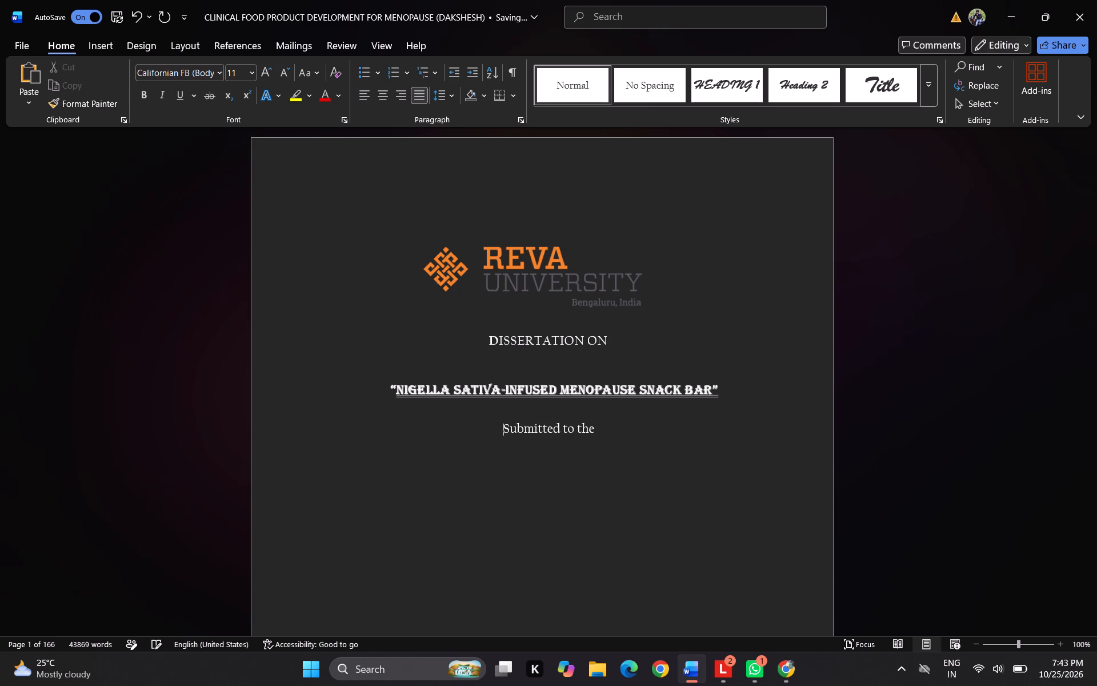
Leave a blank line below "Submitted to the" and write "School Of Allied Health Sciences" from the left margin.
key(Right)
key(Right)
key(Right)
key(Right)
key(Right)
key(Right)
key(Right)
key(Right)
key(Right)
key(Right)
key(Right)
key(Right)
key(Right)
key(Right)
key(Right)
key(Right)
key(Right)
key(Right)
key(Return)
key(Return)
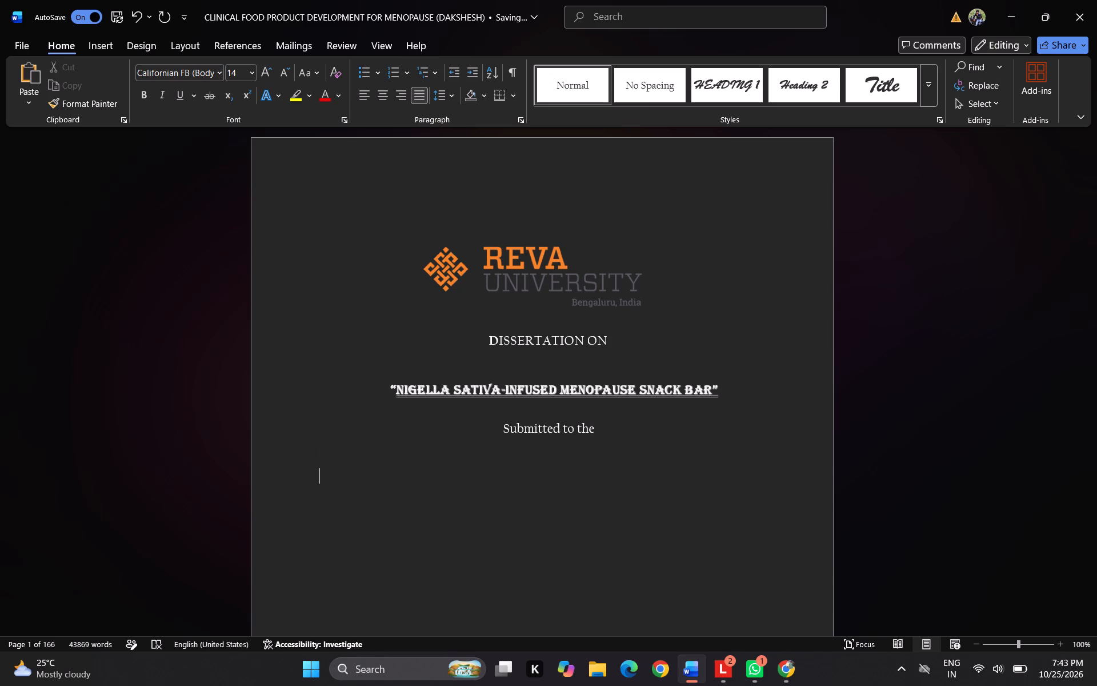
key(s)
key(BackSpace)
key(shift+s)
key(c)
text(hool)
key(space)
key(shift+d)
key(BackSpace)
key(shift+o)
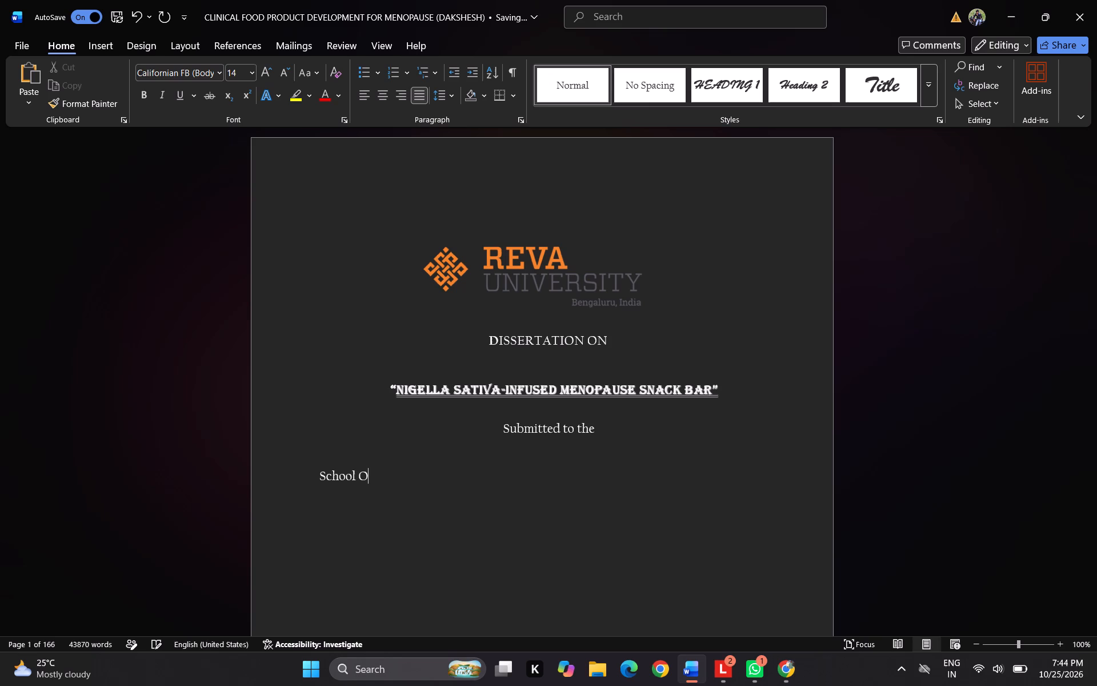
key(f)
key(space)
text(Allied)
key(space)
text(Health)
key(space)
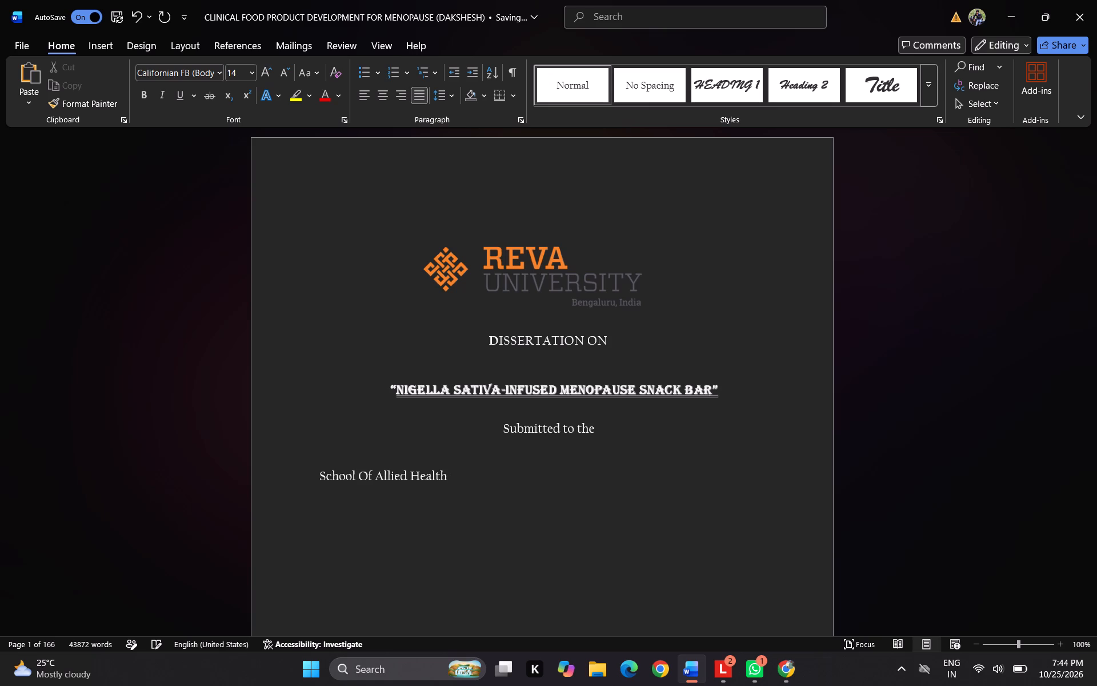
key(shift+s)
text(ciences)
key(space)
Continue the school line with "Reva University, Banglore".
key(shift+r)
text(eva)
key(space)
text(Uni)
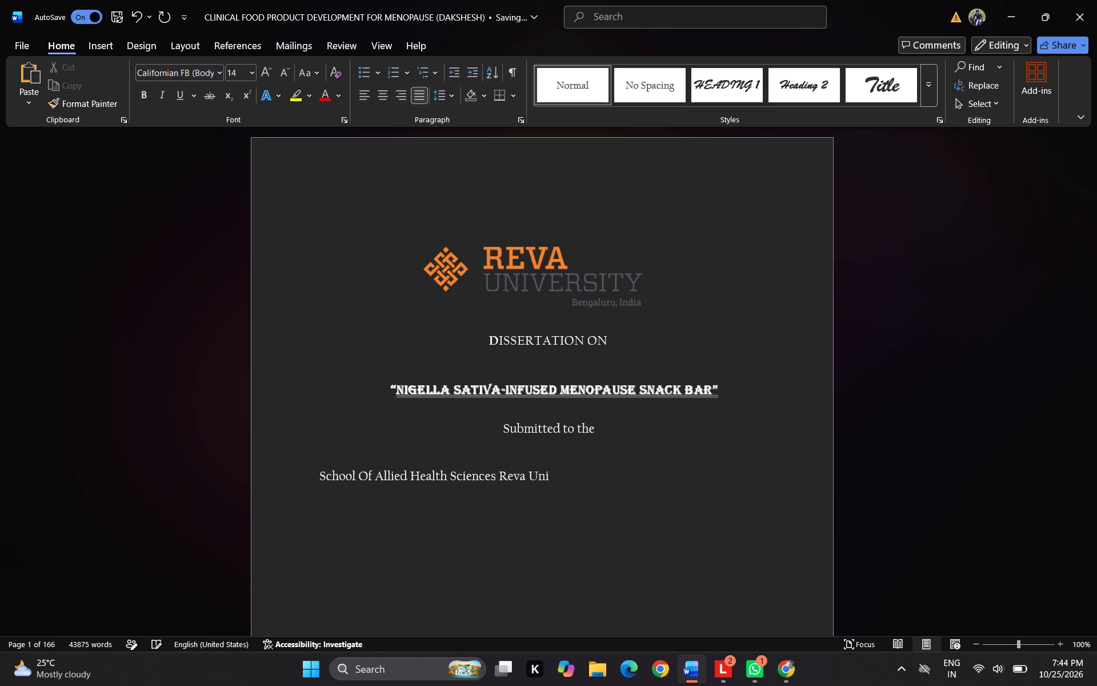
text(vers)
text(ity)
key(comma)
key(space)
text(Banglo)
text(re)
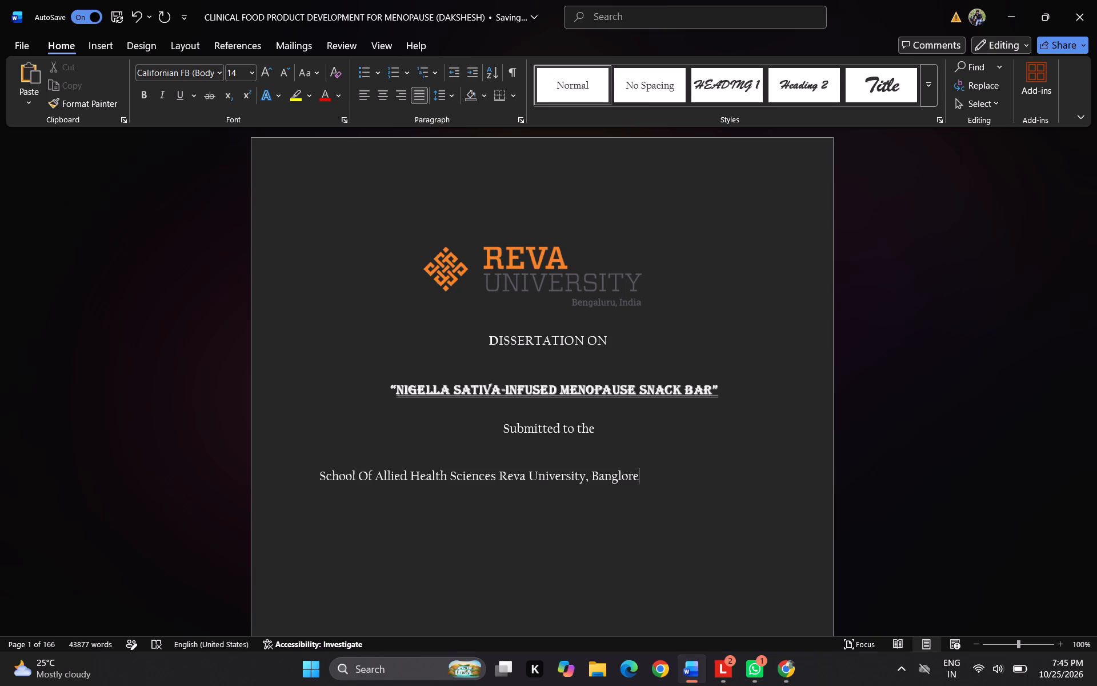
Correct the city name at the end of the school line to "Bangaluru".
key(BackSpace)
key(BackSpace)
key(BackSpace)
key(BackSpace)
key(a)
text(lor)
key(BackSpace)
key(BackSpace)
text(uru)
Continue the school line after the city name with "in partial fulfilment of".
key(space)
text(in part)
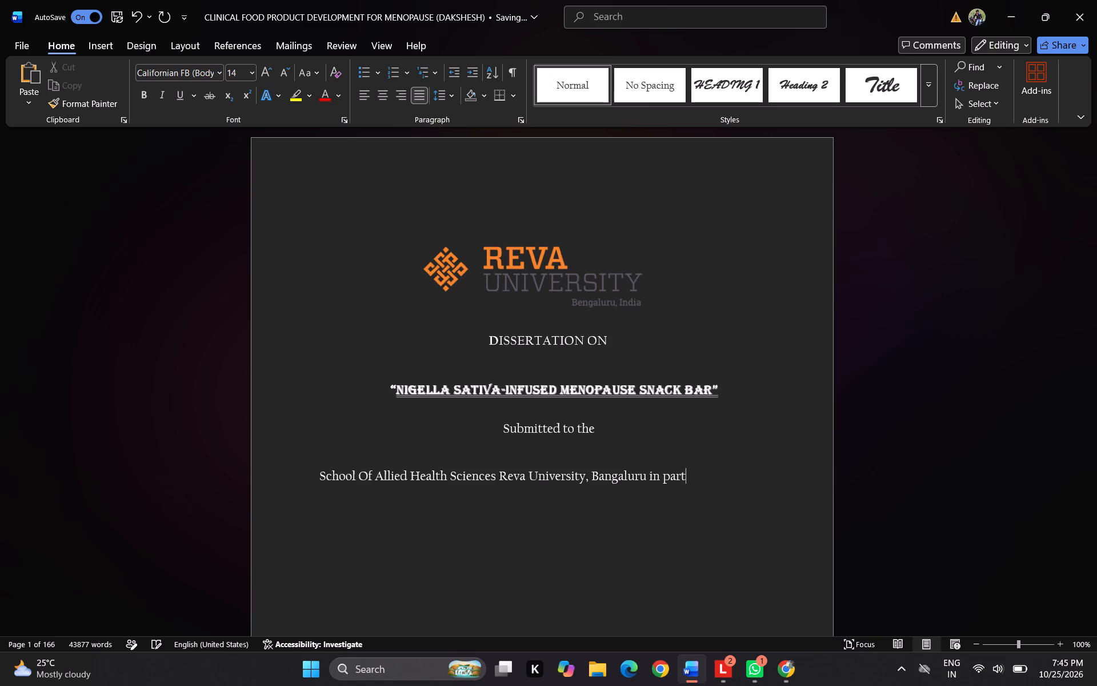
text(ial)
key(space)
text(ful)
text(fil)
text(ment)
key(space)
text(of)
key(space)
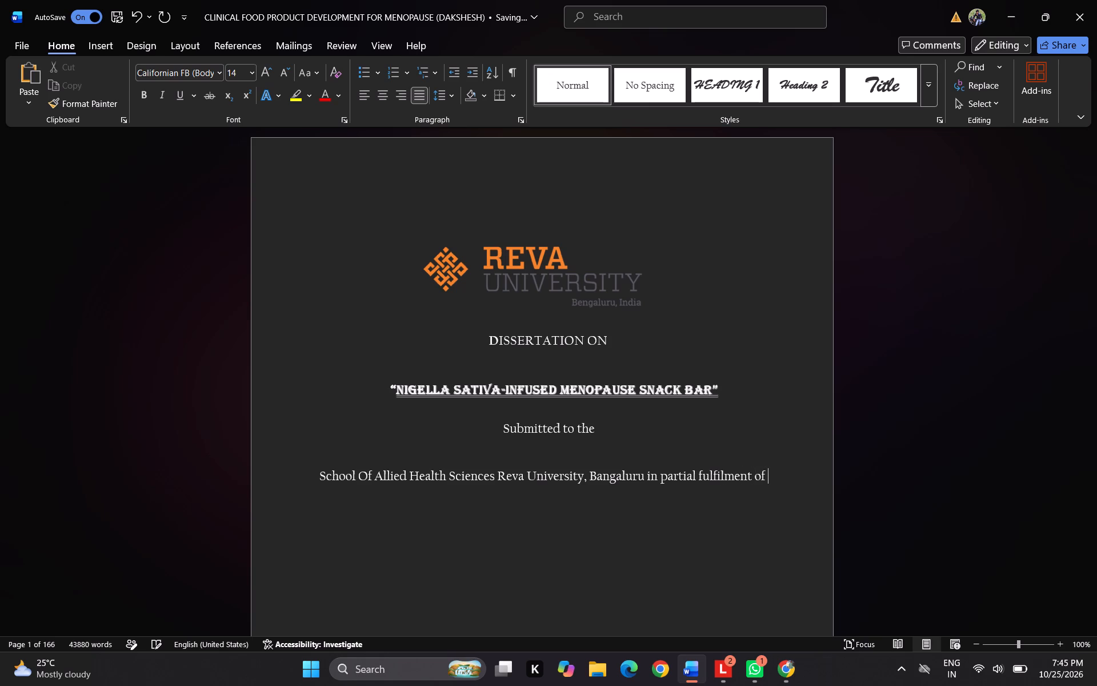
Add an indented line directly below the school line reading "The requirements for the award of degree of".
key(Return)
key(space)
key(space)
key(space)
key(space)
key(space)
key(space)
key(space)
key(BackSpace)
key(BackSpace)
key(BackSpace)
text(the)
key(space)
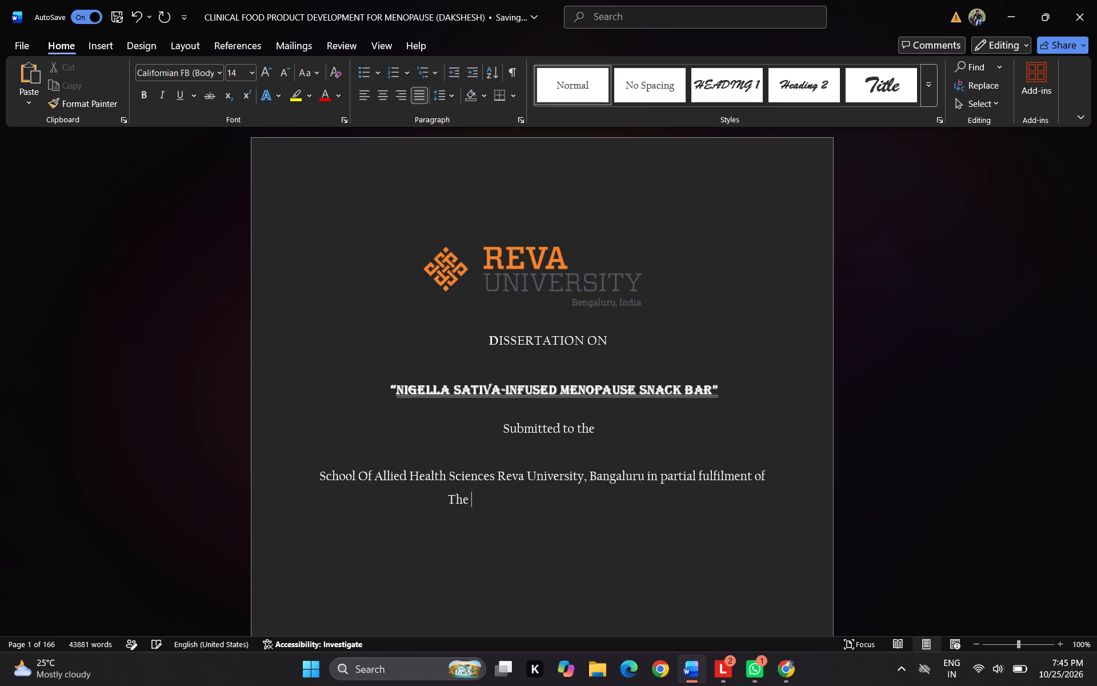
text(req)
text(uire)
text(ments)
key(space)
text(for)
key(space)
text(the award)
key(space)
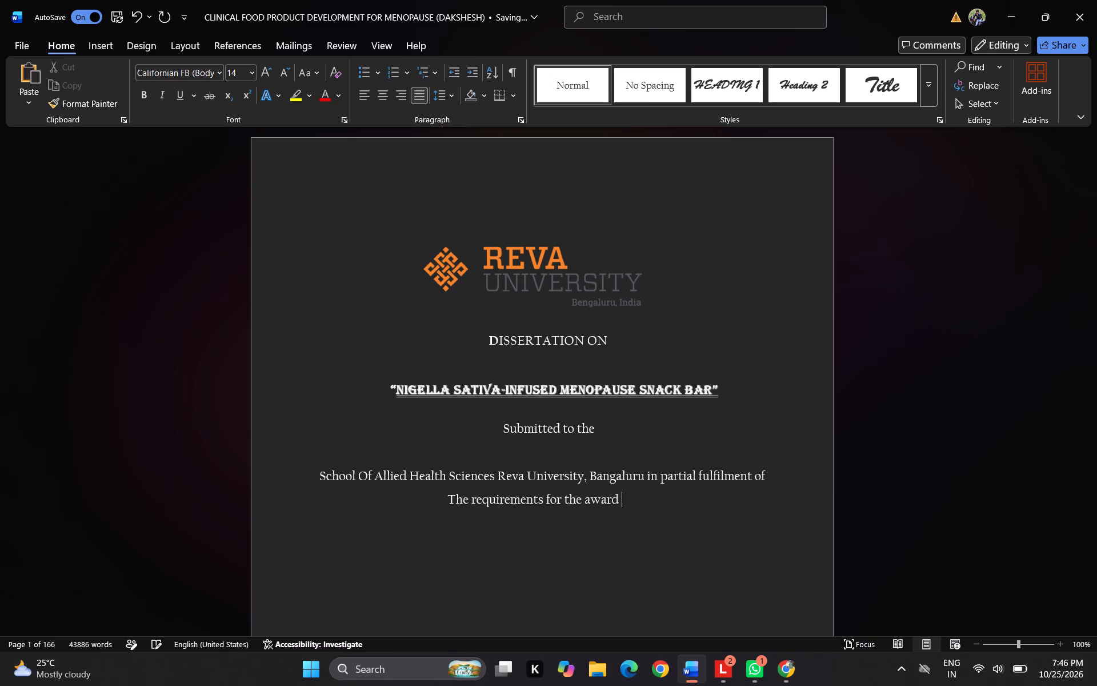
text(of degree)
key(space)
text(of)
Leave a blank line below the requirements line and write "BACHELOR OF SCIENCE" in Algerian font, indented with spaces.
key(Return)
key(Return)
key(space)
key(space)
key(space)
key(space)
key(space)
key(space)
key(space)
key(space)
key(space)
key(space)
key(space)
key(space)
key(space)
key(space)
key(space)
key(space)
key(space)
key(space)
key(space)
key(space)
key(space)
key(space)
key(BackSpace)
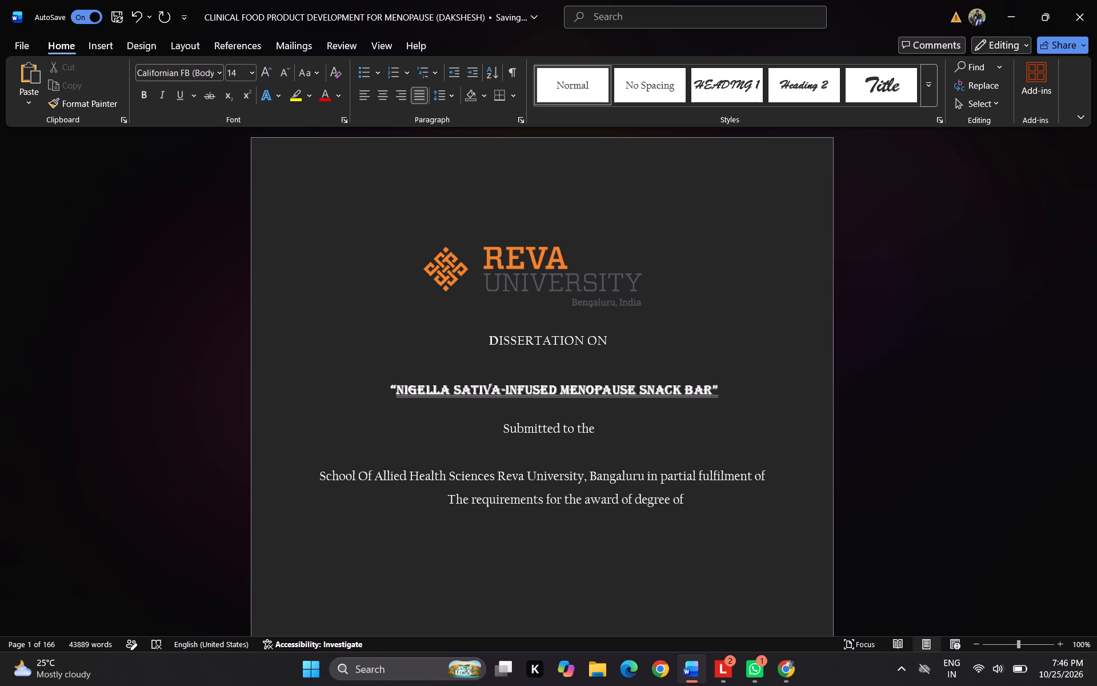
click(221, 75)
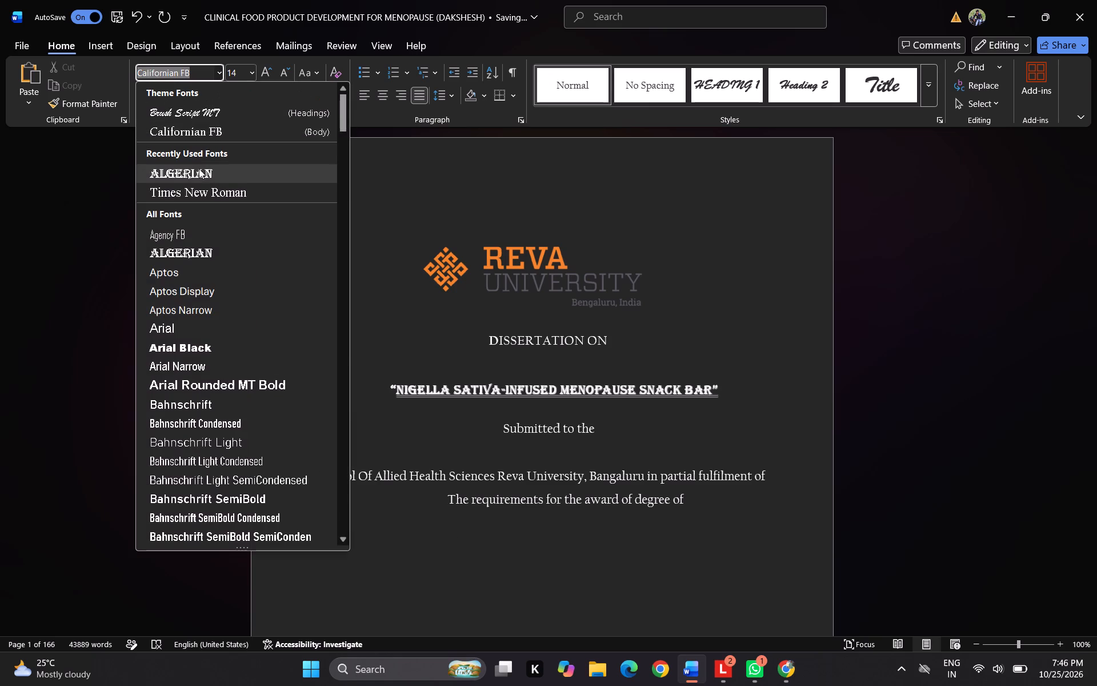
click(199, 167)
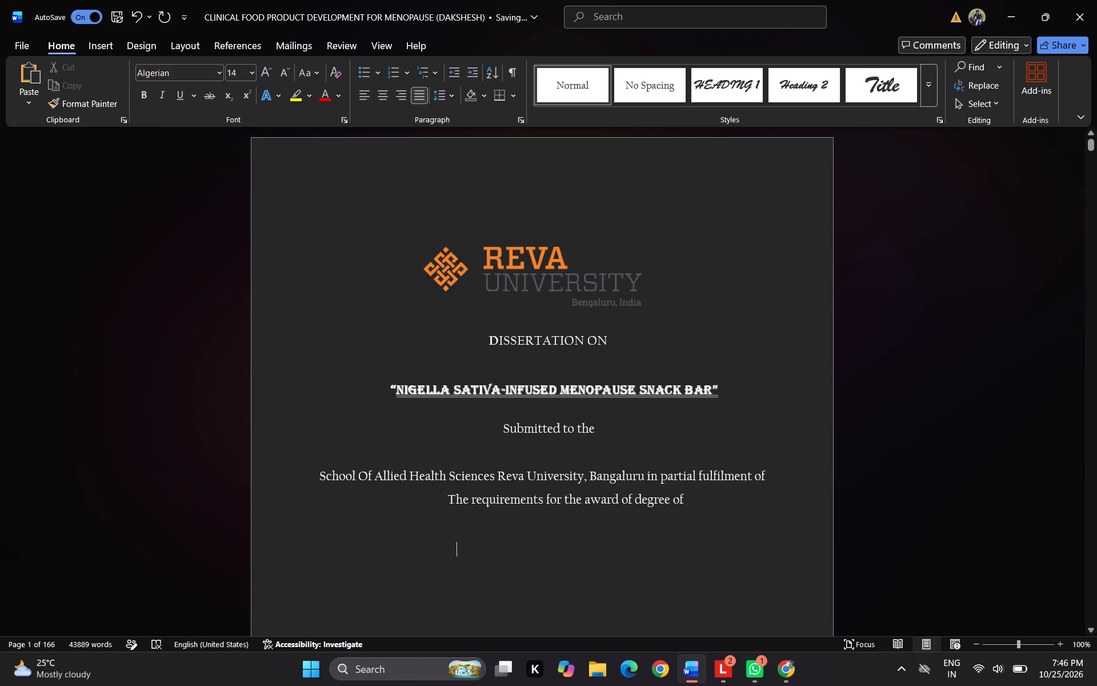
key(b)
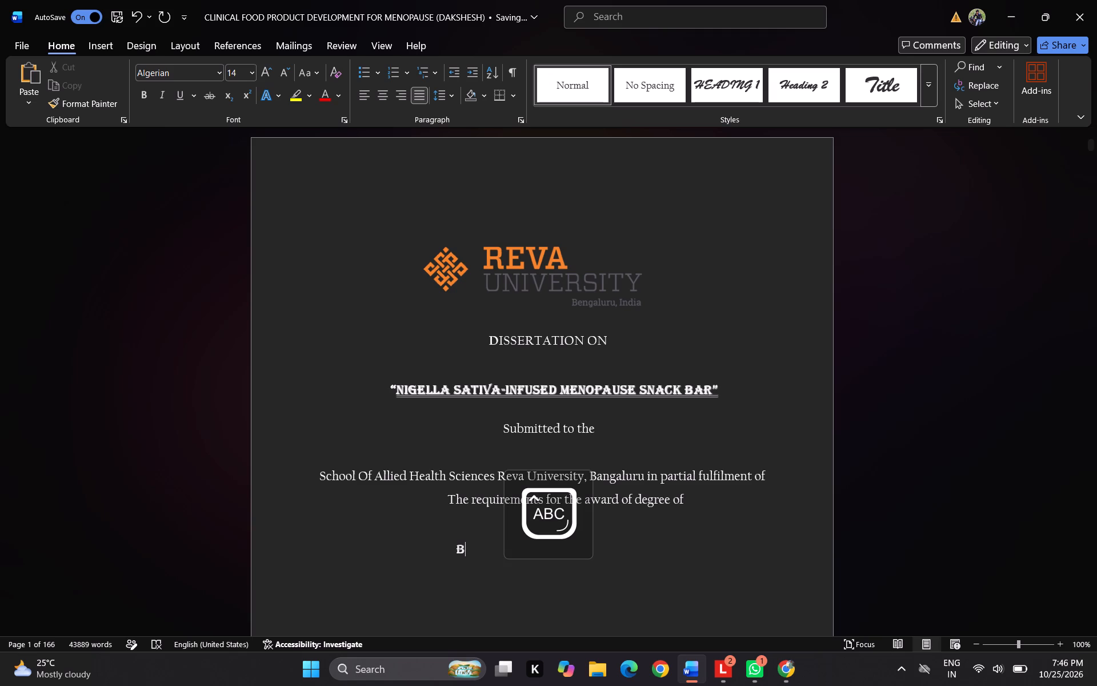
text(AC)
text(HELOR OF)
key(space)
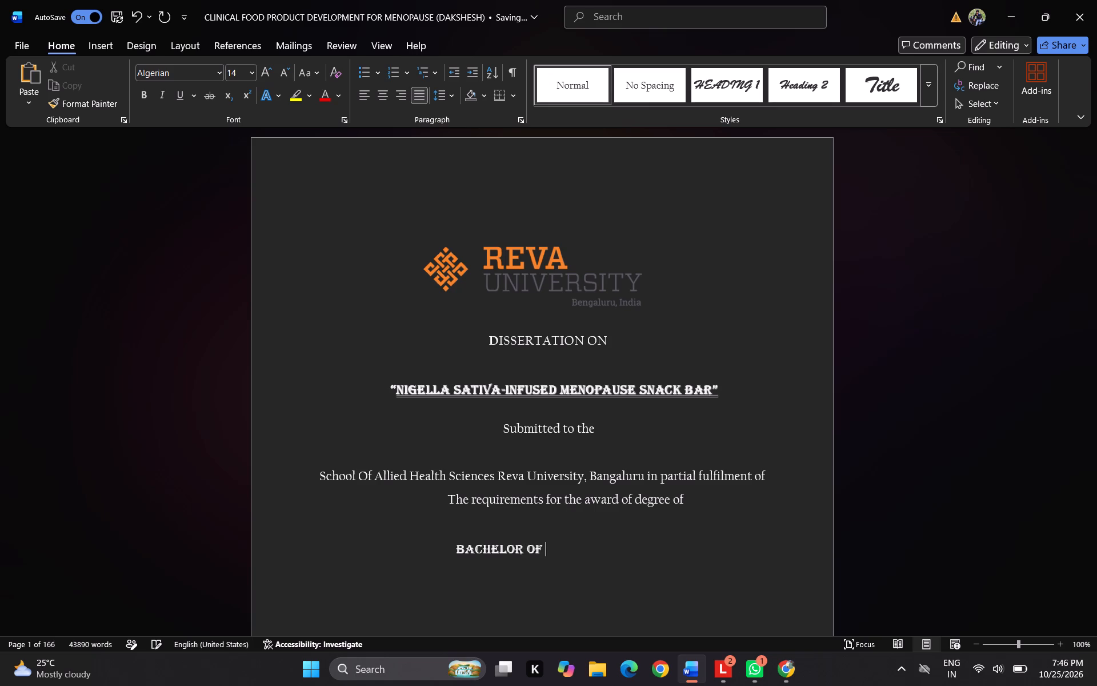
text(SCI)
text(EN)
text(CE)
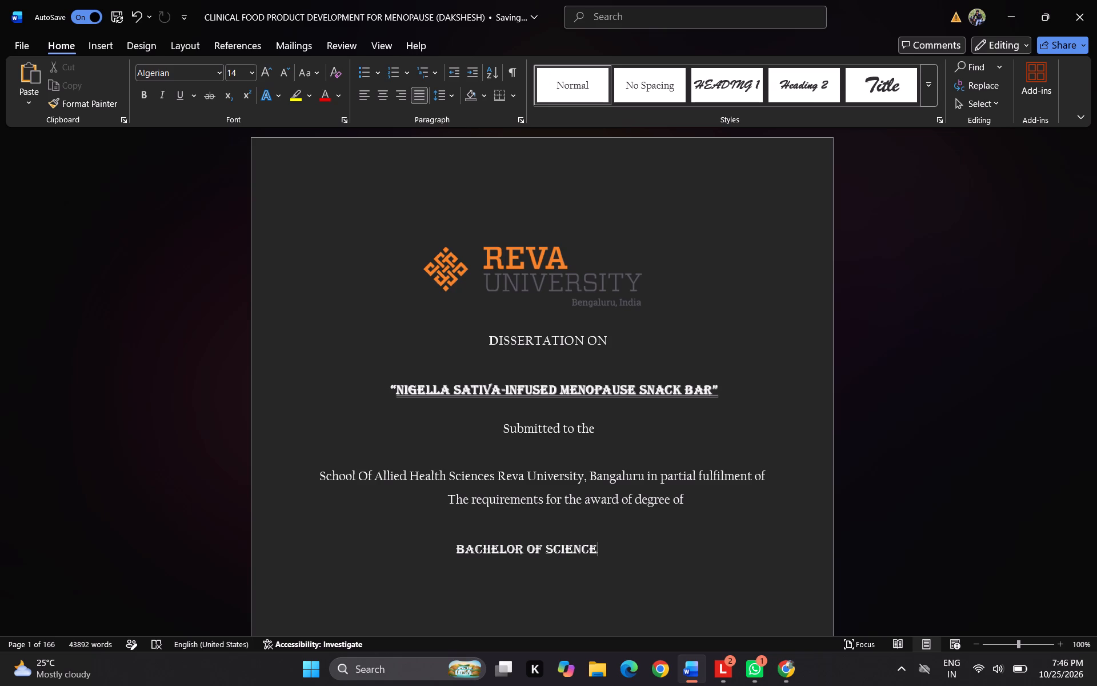
Insert extra indent spaces before "BACHELOR OF SCIENCE" so it sits roughly centred under the requirements line.
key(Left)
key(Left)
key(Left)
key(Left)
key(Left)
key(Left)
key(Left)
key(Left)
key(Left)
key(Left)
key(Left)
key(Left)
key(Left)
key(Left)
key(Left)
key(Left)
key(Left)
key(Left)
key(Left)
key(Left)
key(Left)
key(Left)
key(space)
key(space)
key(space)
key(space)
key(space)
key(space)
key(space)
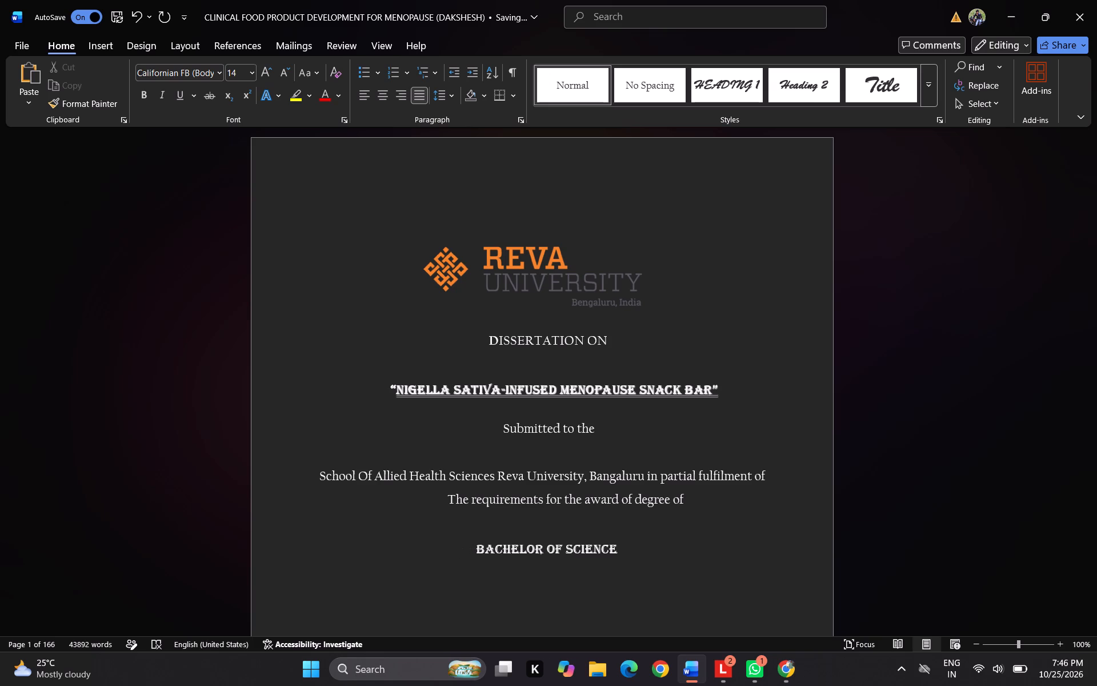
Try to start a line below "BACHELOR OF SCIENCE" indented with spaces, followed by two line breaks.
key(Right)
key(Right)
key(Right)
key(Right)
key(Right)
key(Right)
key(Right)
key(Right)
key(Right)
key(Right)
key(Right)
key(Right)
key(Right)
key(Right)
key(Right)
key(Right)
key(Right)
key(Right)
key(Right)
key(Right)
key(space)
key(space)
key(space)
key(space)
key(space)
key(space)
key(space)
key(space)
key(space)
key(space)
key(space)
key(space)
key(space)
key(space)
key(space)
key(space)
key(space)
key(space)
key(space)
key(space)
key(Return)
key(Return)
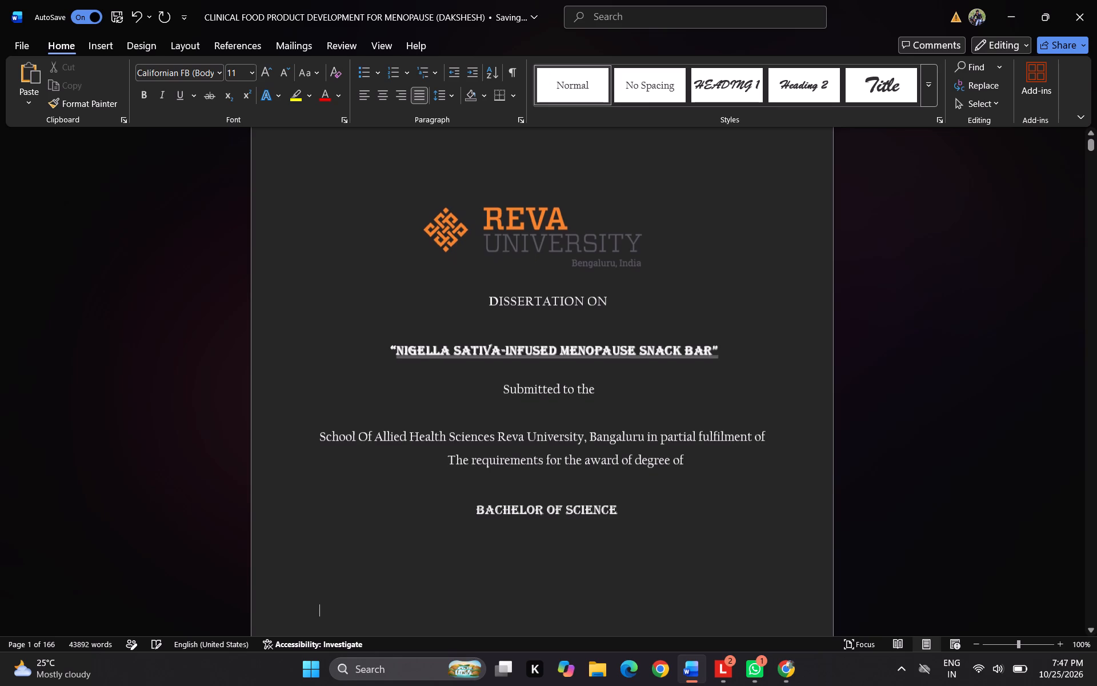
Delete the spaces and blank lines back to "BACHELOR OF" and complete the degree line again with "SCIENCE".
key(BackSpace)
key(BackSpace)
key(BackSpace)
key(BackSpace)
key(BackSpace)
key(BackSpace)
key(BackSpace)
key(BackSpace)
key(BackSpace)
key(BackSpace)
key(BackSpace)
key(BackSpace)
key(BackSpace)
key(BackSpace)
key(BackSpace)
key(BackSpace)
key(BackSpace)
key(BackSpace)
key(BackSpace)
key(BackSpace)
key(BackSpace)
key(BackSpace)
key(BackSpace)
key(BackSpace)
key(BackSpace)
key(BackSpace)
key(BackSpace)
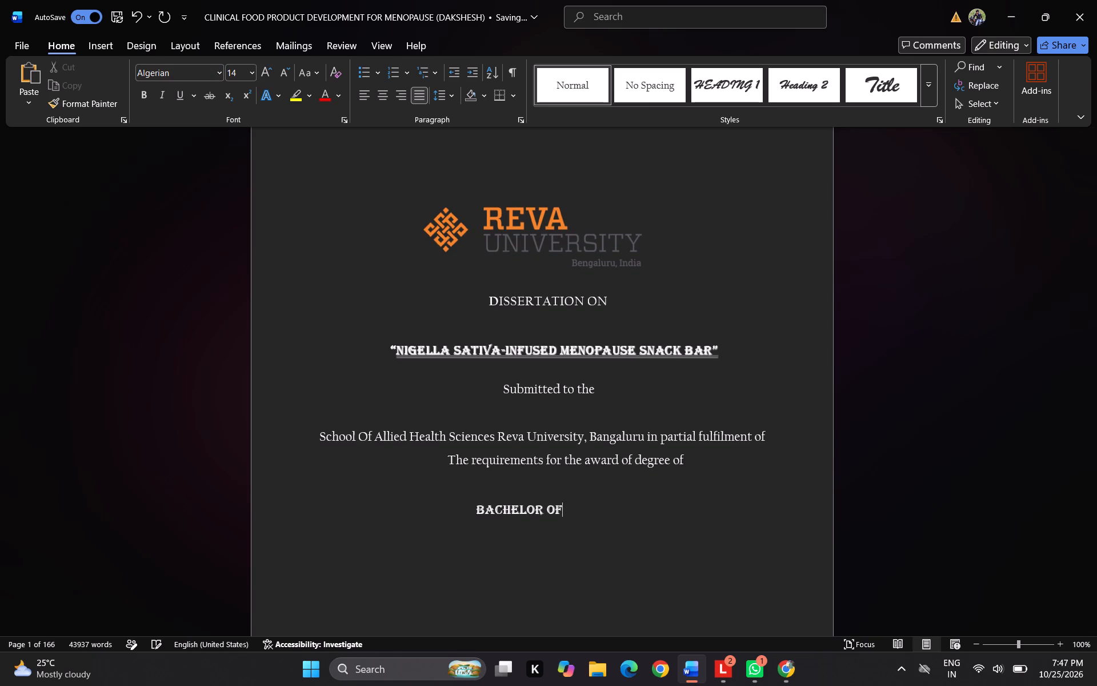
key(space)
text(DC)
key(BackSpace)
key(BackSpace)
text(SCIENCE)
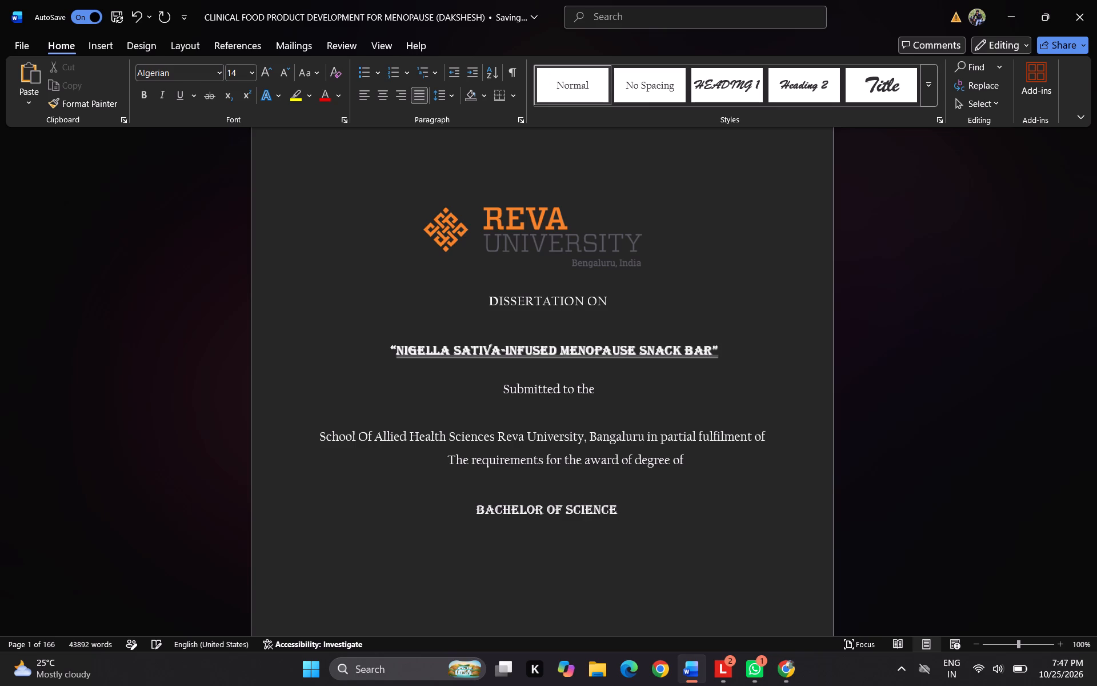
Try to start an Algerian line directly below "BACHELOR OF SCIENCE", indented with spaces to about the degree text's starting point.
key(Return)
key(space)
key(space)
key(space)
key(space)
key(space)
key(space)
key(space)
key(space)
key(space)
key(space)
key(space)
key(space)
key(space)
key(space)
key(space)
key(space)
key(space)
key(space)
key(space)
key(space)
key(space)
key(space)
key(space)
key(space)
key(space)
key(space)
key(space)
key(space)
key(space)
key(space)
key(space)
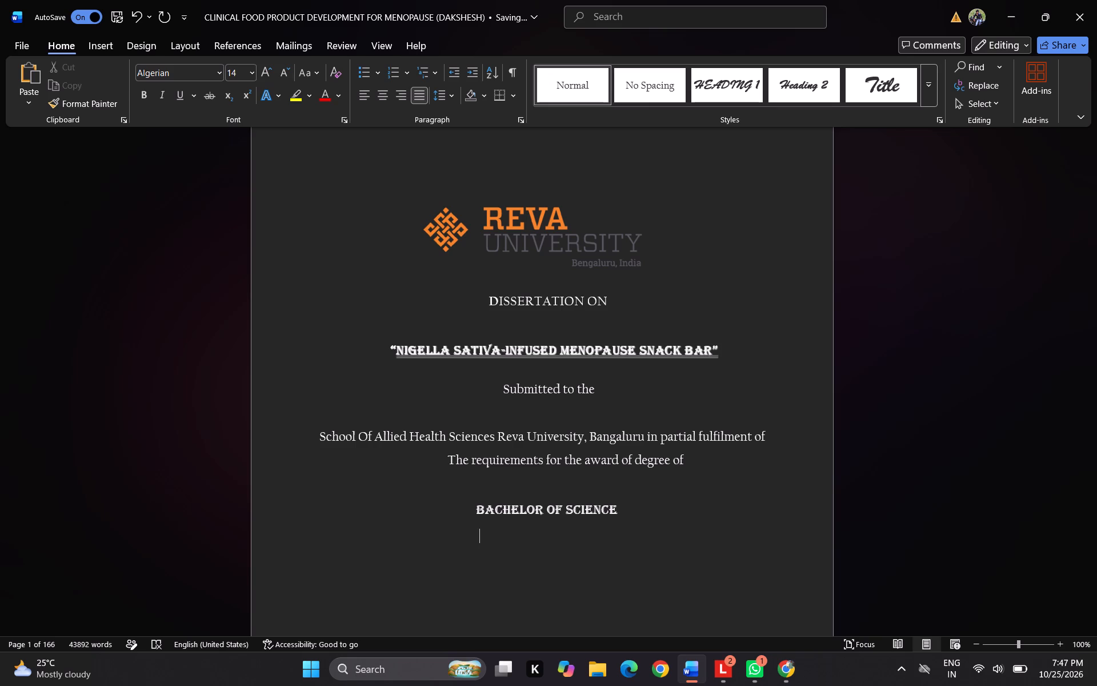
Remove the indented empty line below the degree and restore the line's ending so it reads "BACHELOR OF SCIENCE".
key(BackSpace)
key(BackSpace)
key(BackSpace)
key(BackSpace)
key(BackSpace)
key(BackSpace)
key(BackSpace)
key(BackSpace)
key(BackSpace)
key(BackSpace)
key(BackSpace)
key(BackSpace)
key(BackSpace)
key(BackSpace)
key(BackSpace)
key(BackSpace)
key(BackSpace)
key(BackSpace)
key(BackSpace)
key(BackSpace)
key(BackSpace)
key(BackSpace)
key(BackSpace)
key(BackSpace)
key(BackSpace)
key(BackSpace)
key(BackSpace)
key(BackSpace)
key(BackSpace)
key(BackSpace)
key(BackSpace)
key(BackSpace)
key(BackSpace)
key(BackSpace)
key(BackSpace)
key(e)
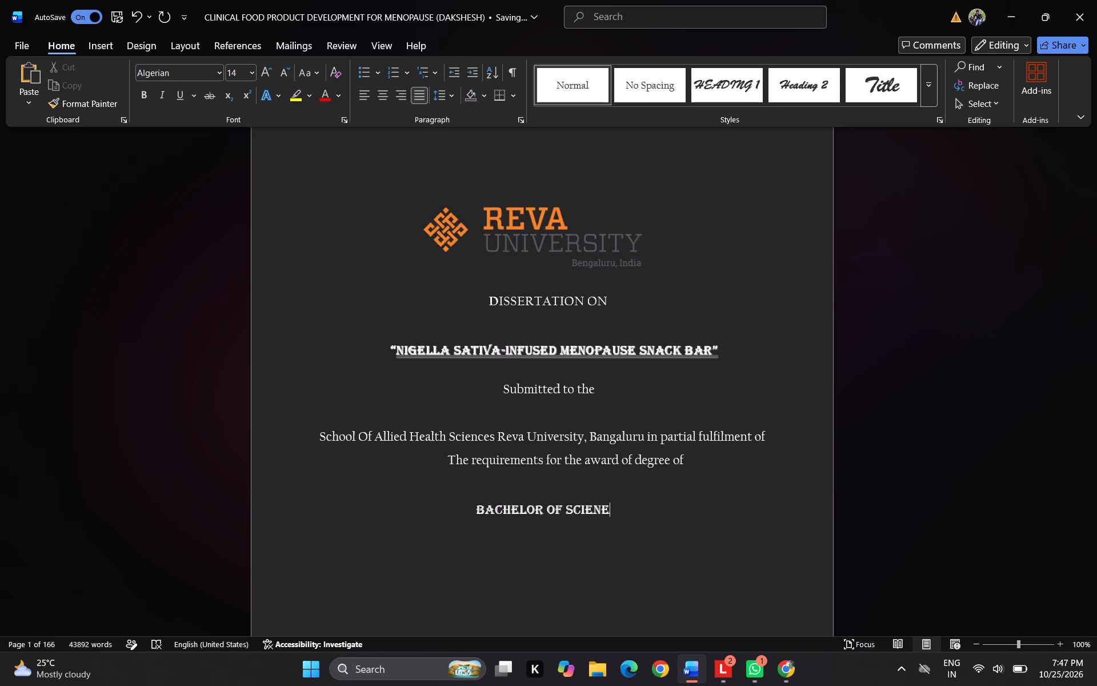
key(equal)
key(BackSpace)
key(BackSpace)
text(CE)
Extend the degree line with "IN" so it reads "BACHELOR OF SCIENCE IN".
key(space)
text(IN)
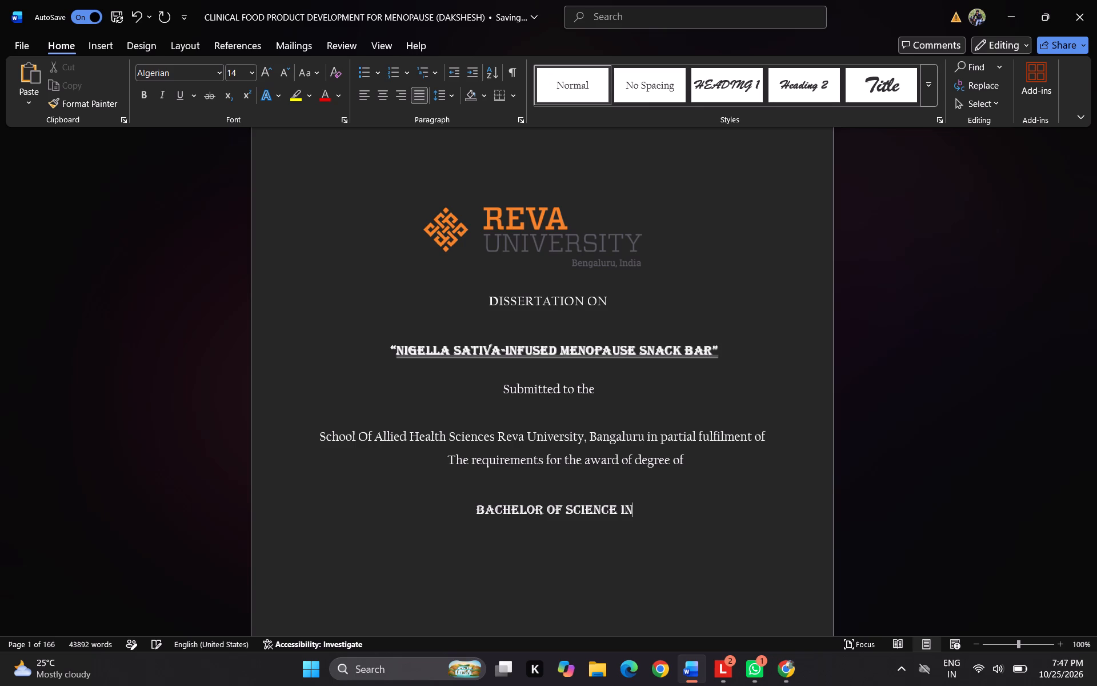
Add the line "NUTRITION AND DIETETICS" directly below "BACHELOR OF SCIENCE IN", indented with spaces to roughly the degree text's starting point.
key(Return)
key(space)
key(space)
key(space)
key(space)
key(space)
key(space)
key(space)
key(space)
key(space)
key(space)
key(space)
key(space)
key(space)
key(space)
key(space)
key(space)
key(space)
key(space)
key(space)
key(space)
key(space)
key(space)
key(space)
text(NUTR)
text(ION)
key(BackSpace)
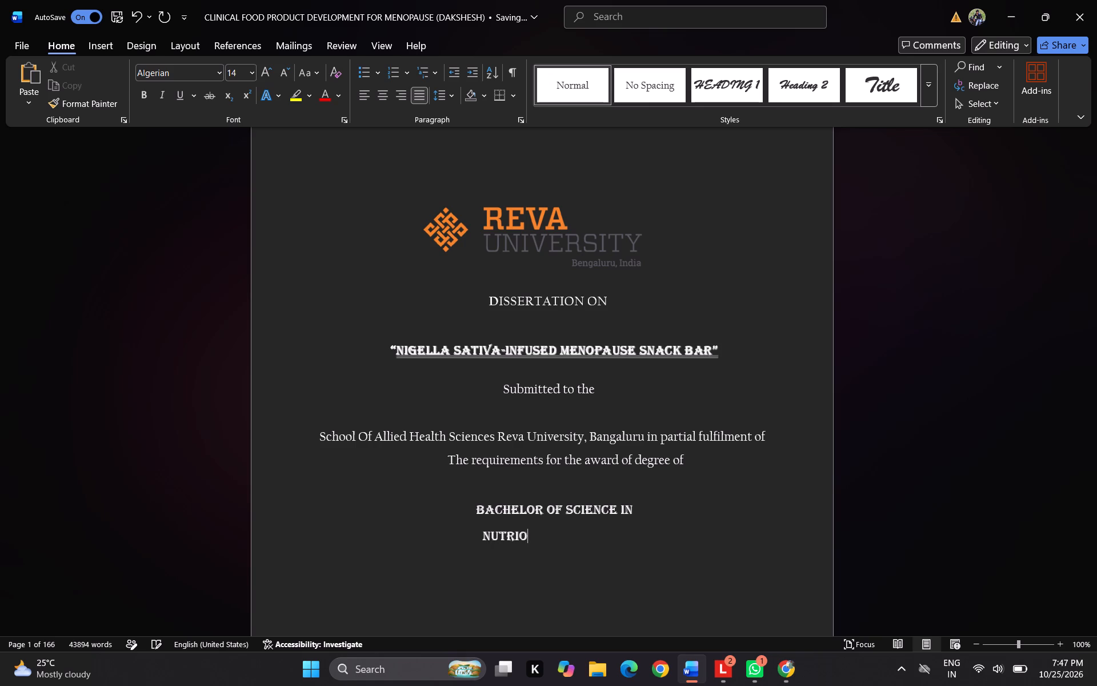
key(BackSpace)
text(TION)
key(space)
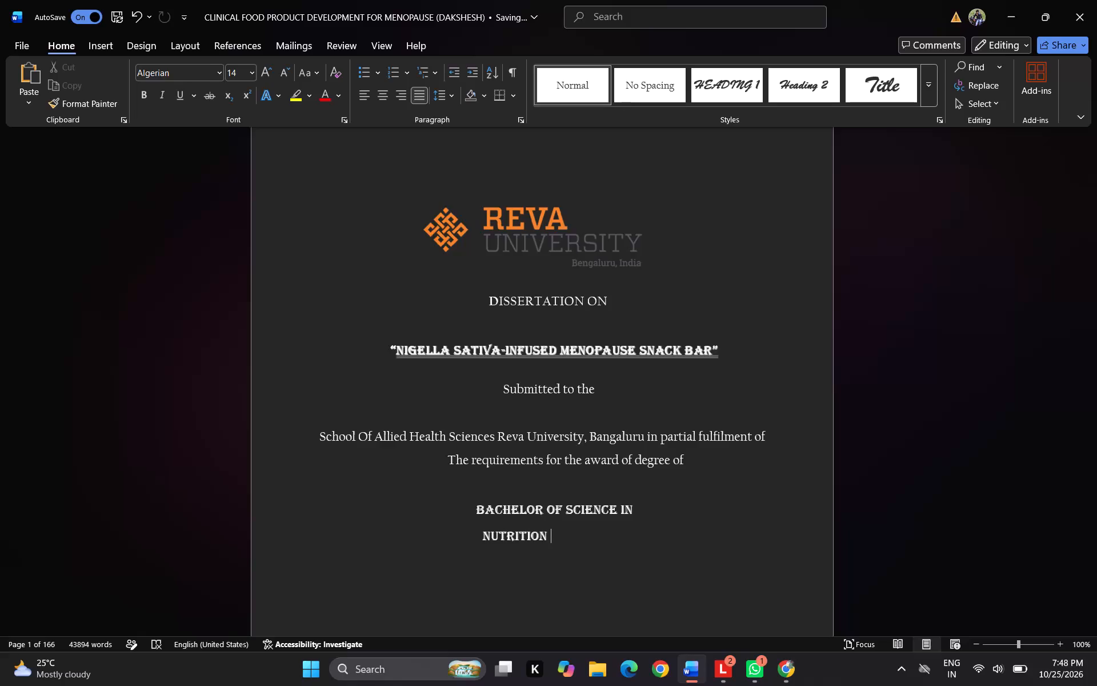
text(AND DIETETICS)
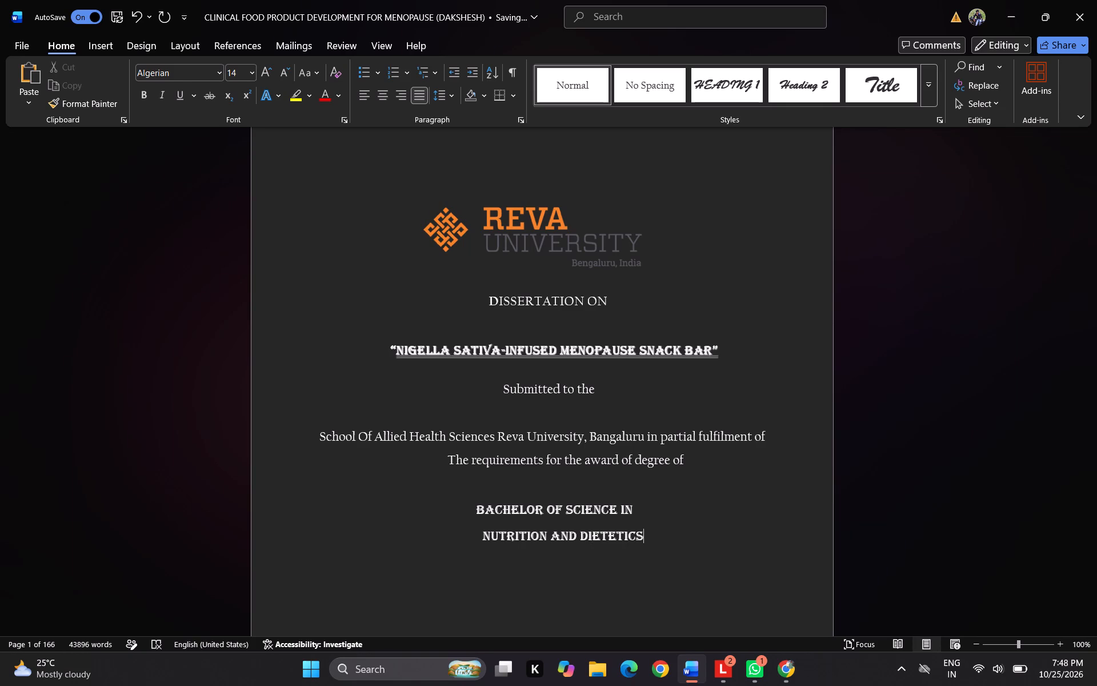
Remove two spaces before "NUTRITION AND DIETETICS" to align its start with "BACHELOR OF SCIENCE IN".
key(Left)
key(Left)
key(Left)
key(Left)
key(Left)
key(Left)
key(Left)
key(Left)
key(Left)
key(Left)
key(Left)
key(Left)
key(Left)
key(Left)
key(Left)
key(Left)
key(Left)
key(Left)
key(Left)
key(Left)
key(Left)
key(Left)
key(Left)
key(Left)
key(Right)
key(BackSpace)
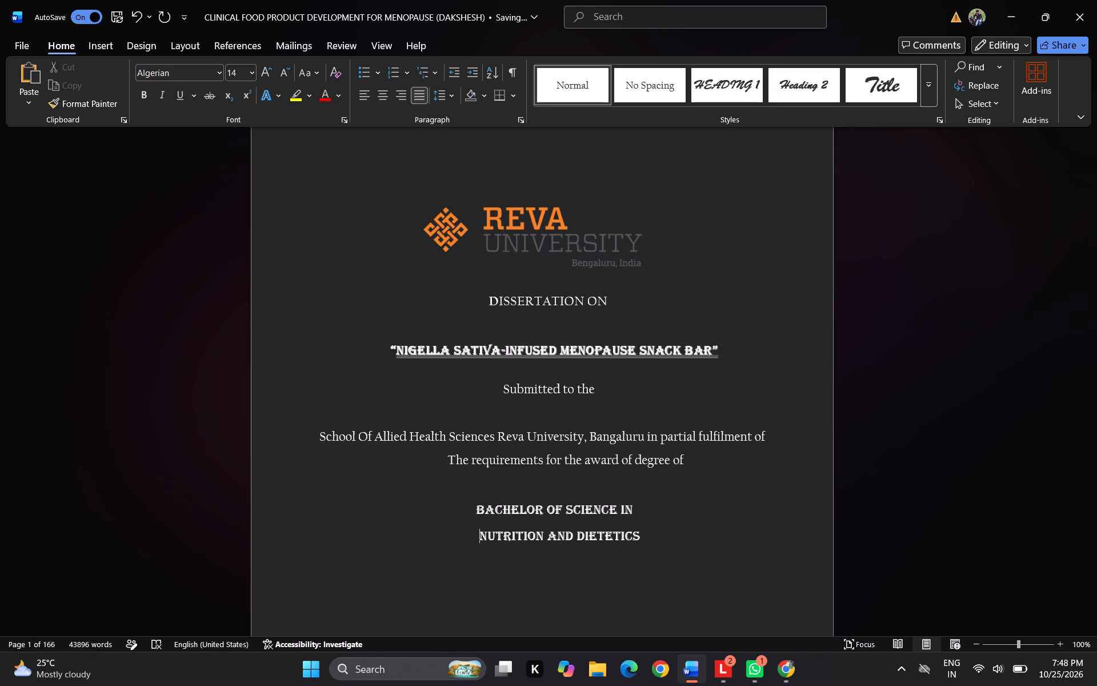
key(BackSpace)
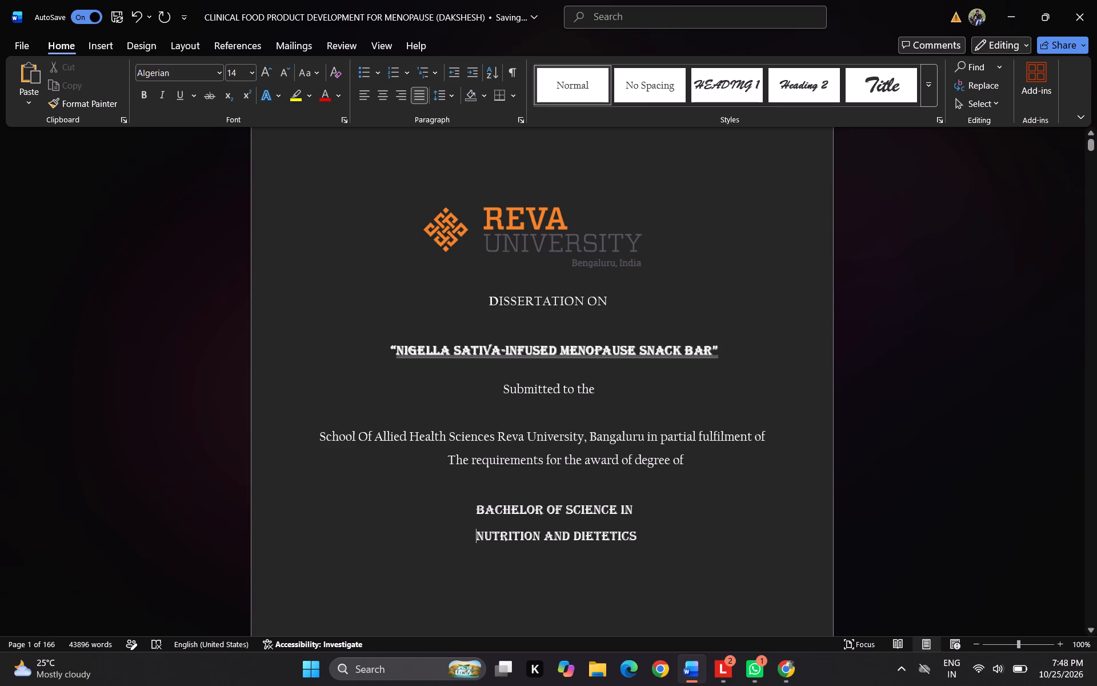
Apply a double underline to the text "BACHELOR OF SCIENCE IN", excluding its leading spaces.
drag(473, 511, 667, 555)
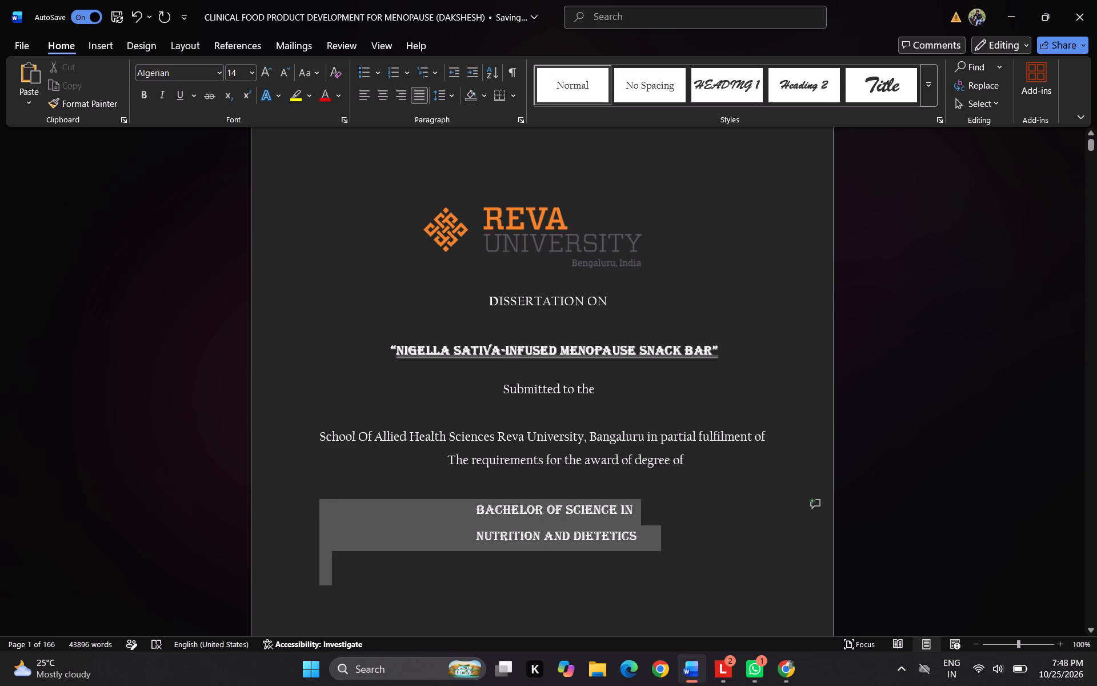
drag(667, 555, 640, 529)
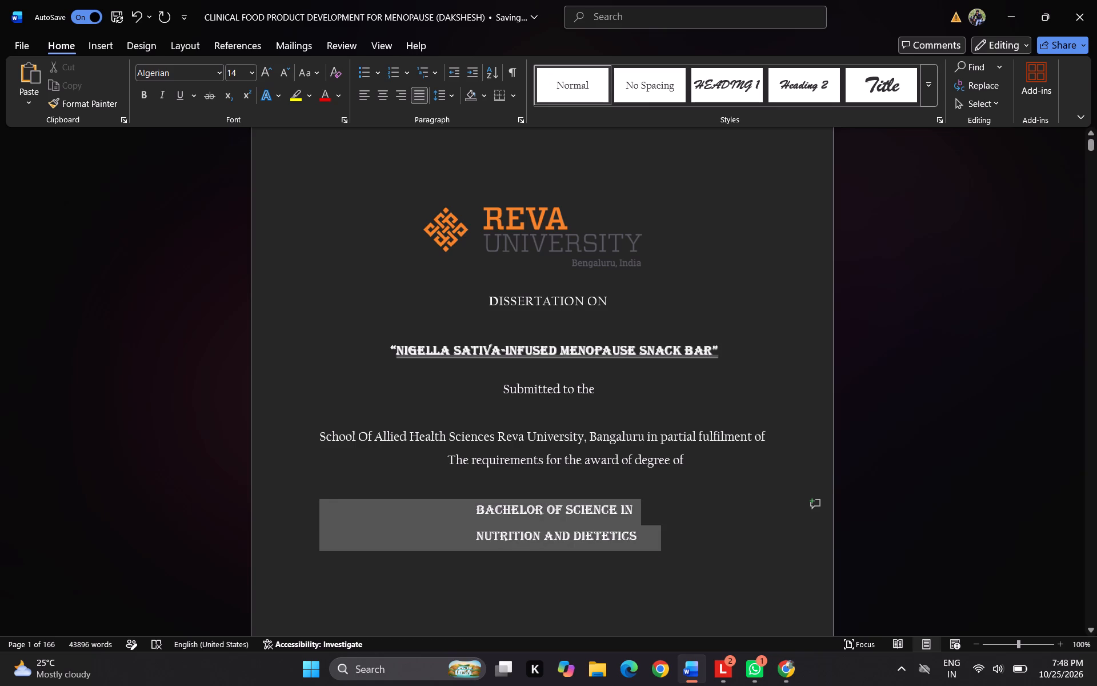
drag(640, 529, 636, 522)
click(636, 522)
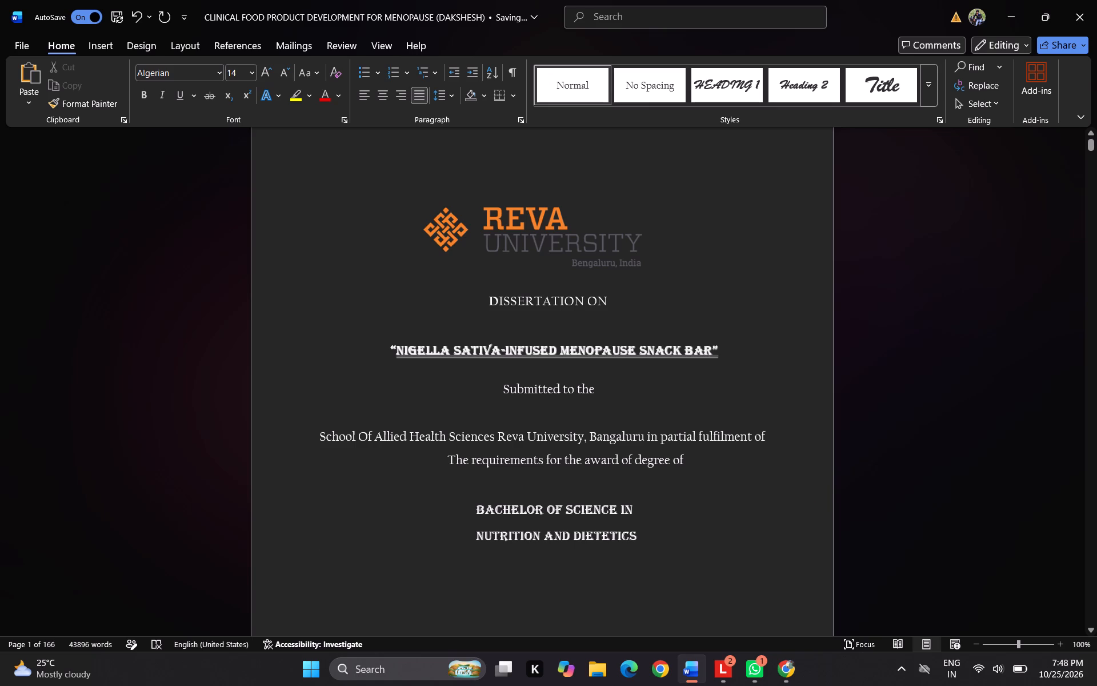
drag(475, 513, 628, 508)
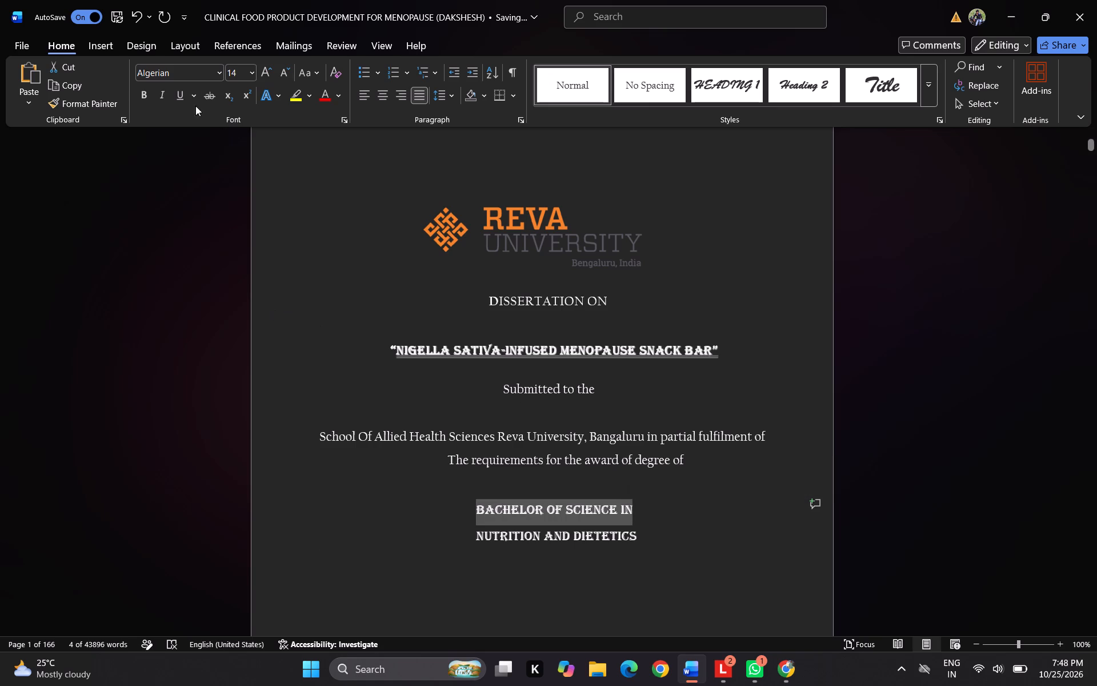
click(193, 102)
click(197, 134)
Apply a double underline to the text "NUTRITION AND DIETETICS", excluding its leading spaces.
drag(474, 539, 585, 529)
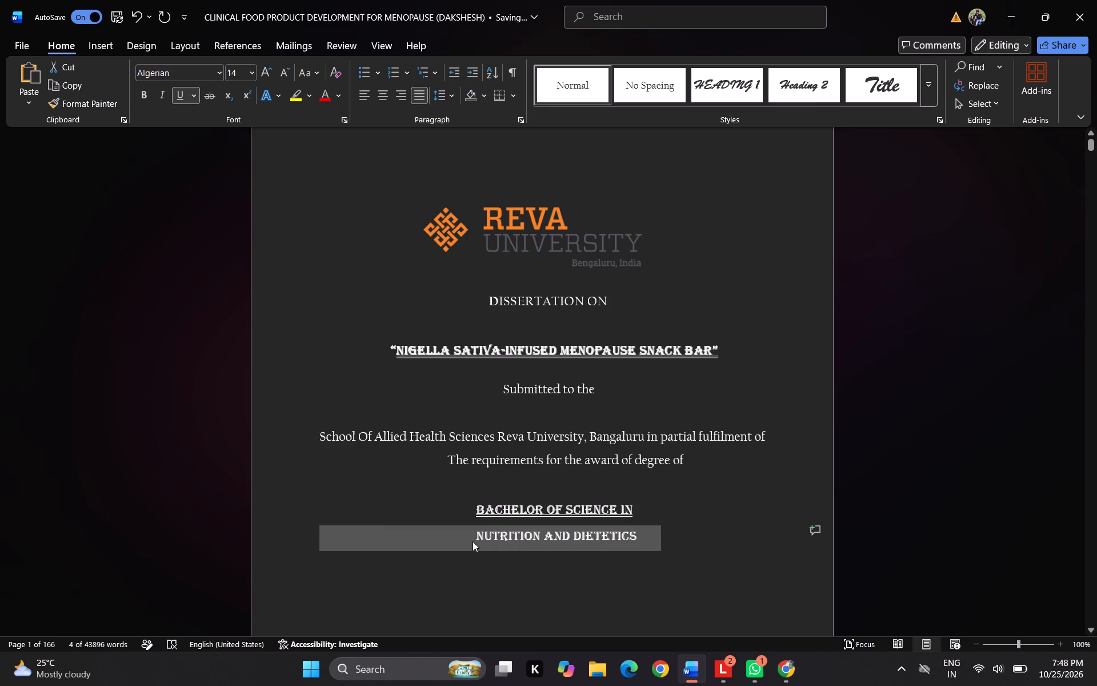
click(473, 541)
drag(473, 541, 483, 537)
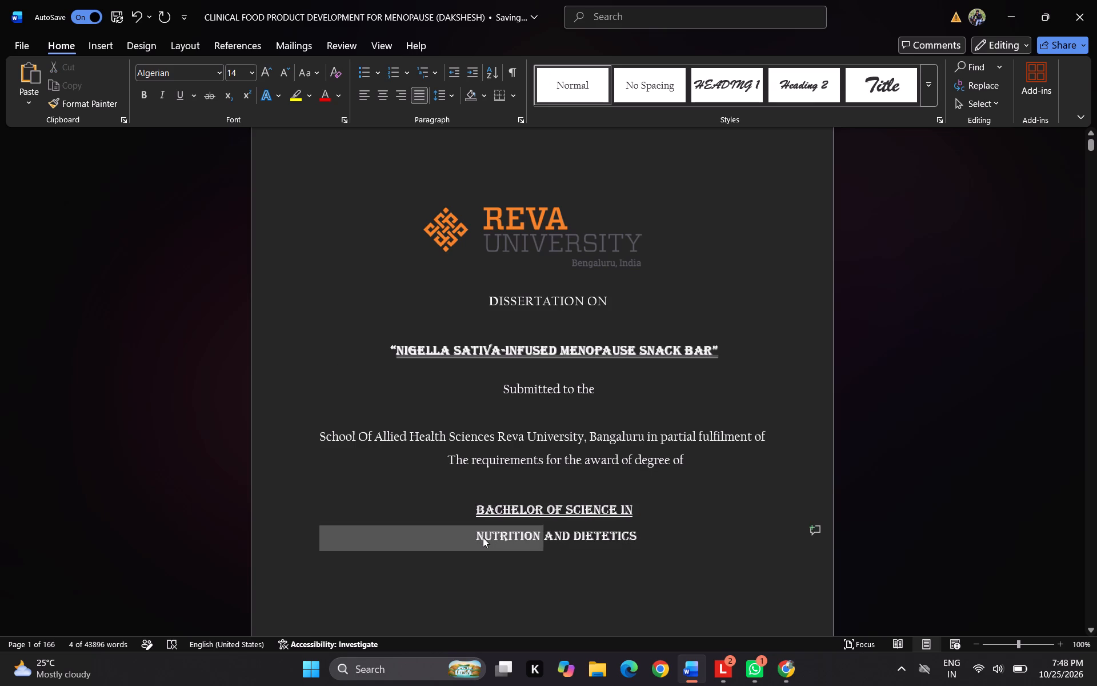
click(473, 561)
drag(478, 533, 618, 534)
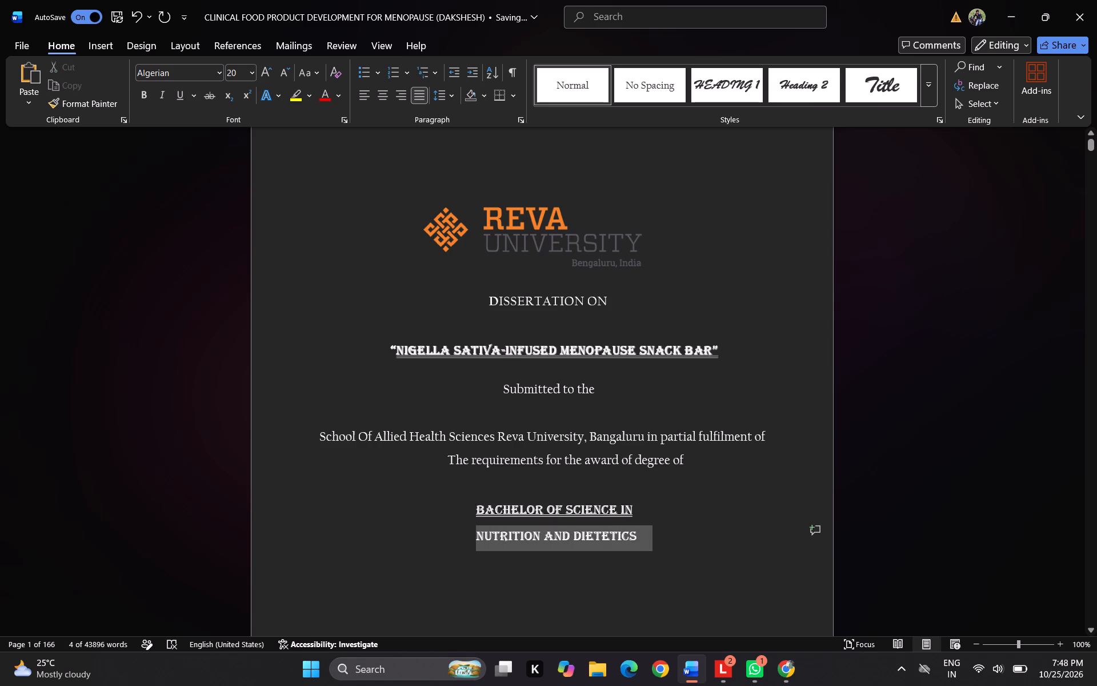
drag(618, 534, 623, 533)
click(623, 533)
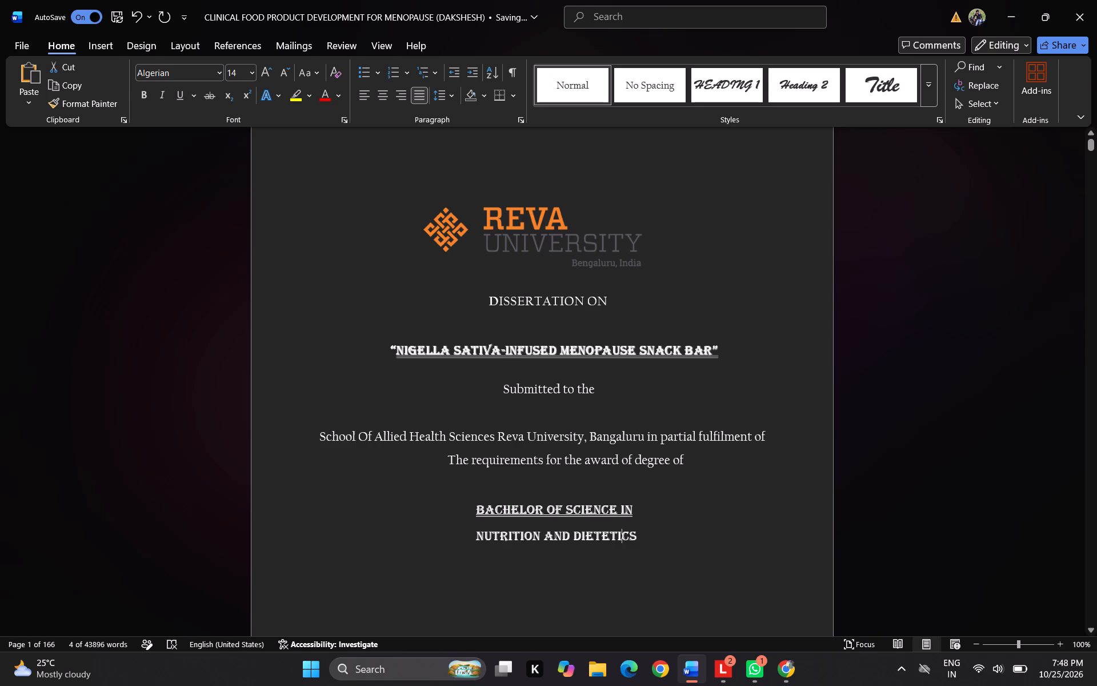
click(485, 537)
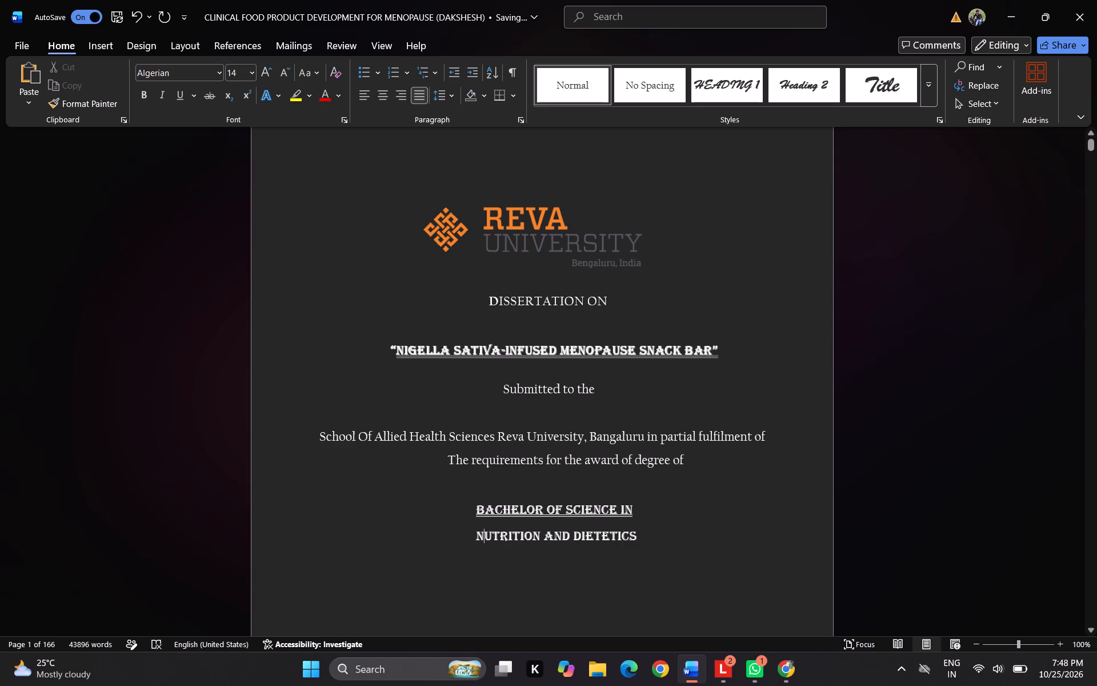
drag(479, 537, 616, 534)
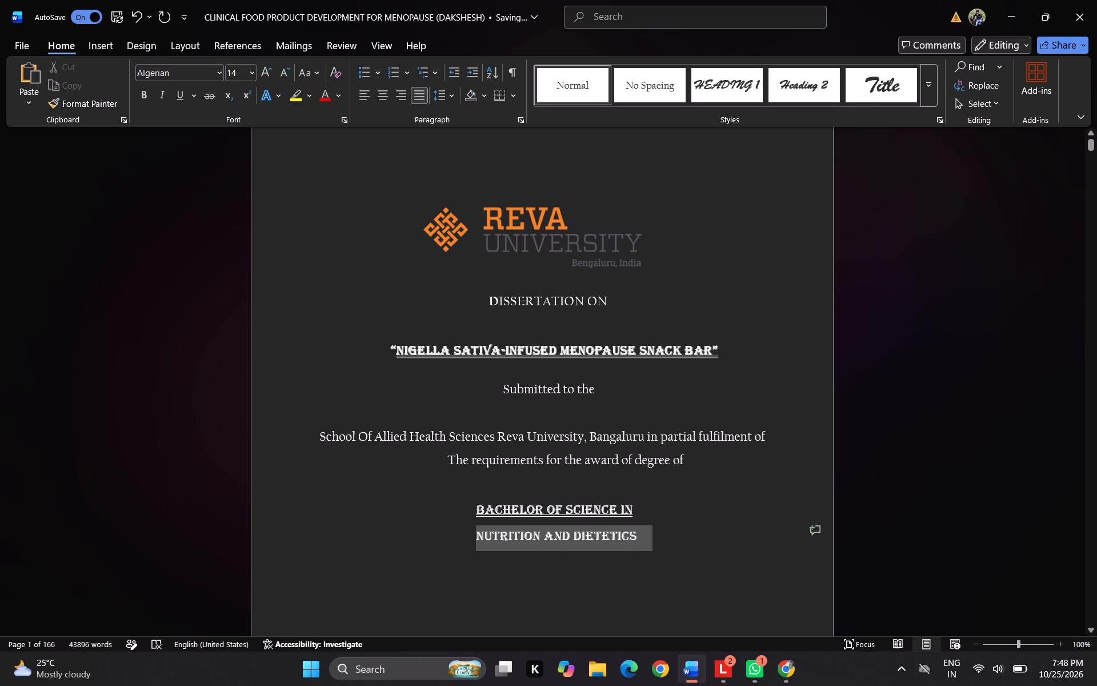
drag(616, 534, 620, 535)
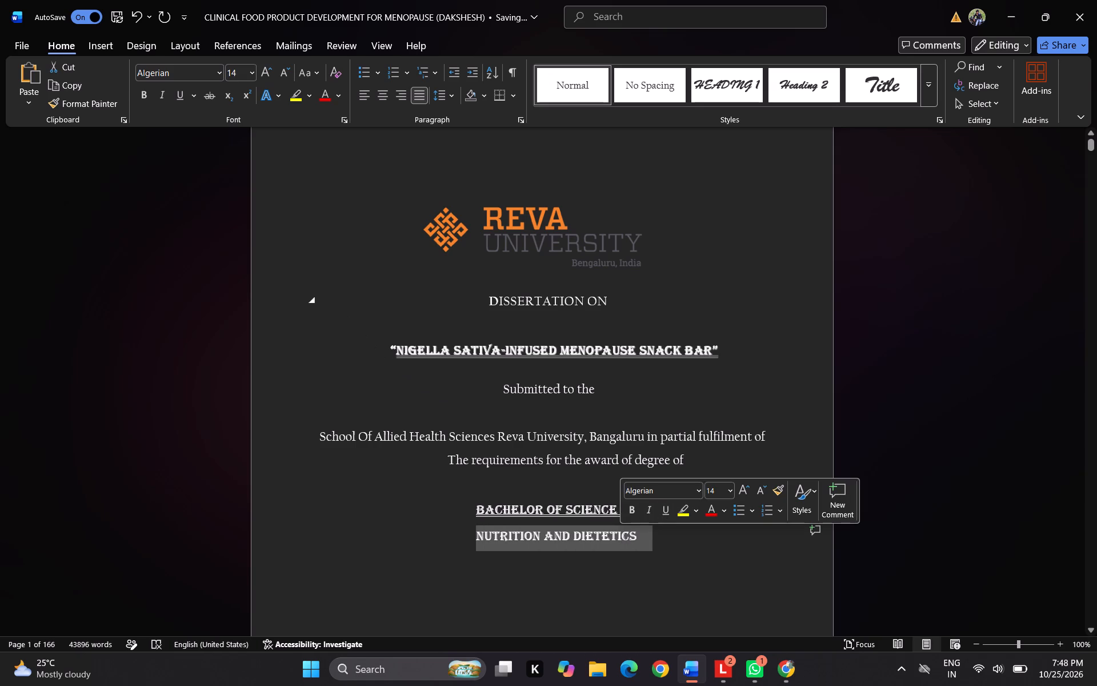
click(197, 98)
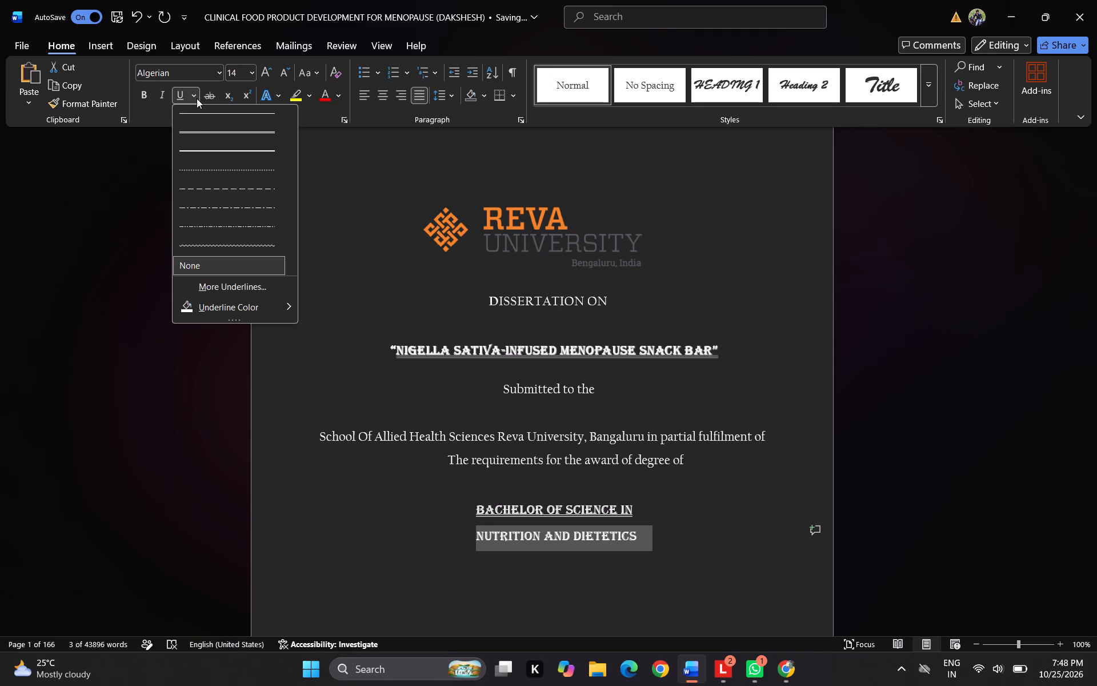
click(197, 131)
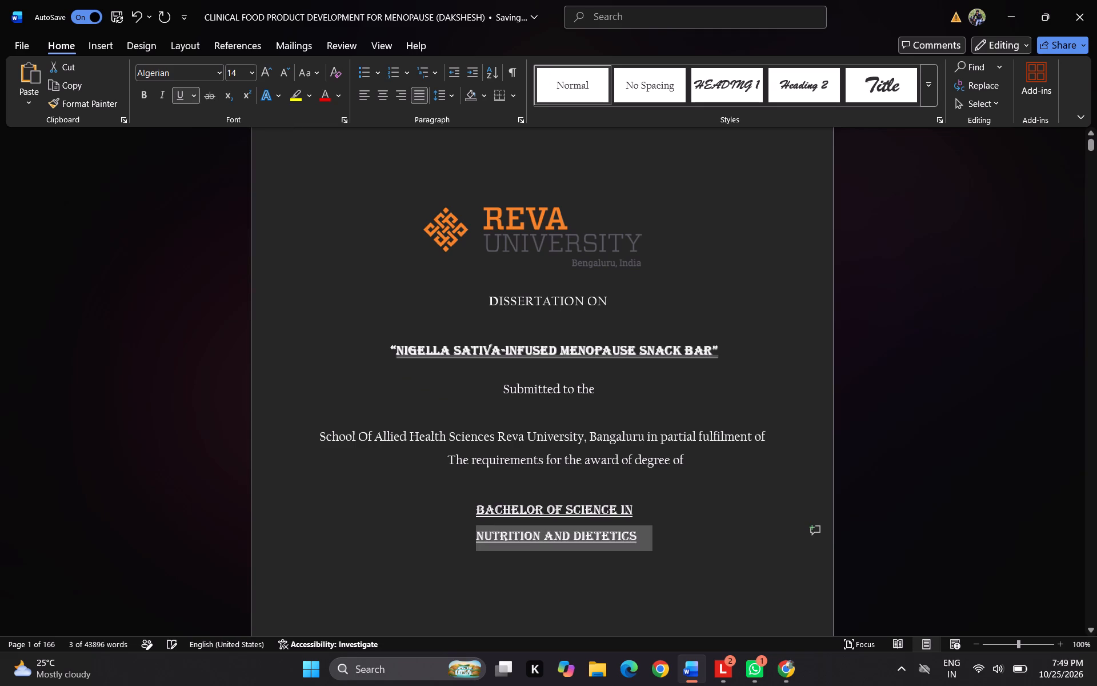
click(210, 370)
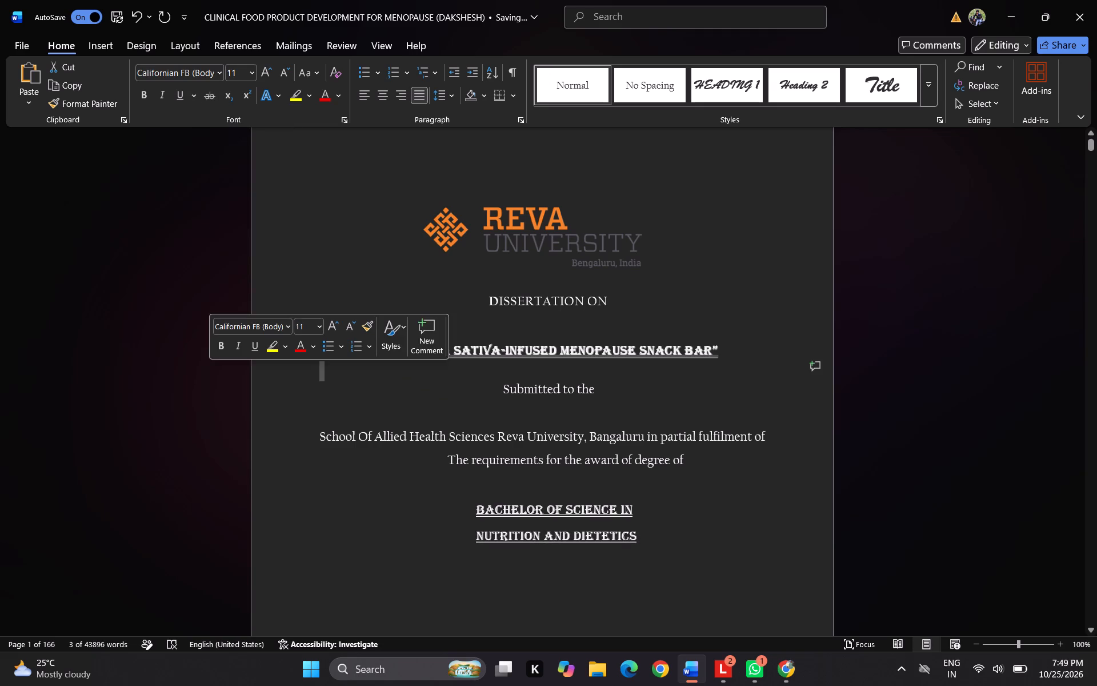
click(227, 466)
click(349, 530)
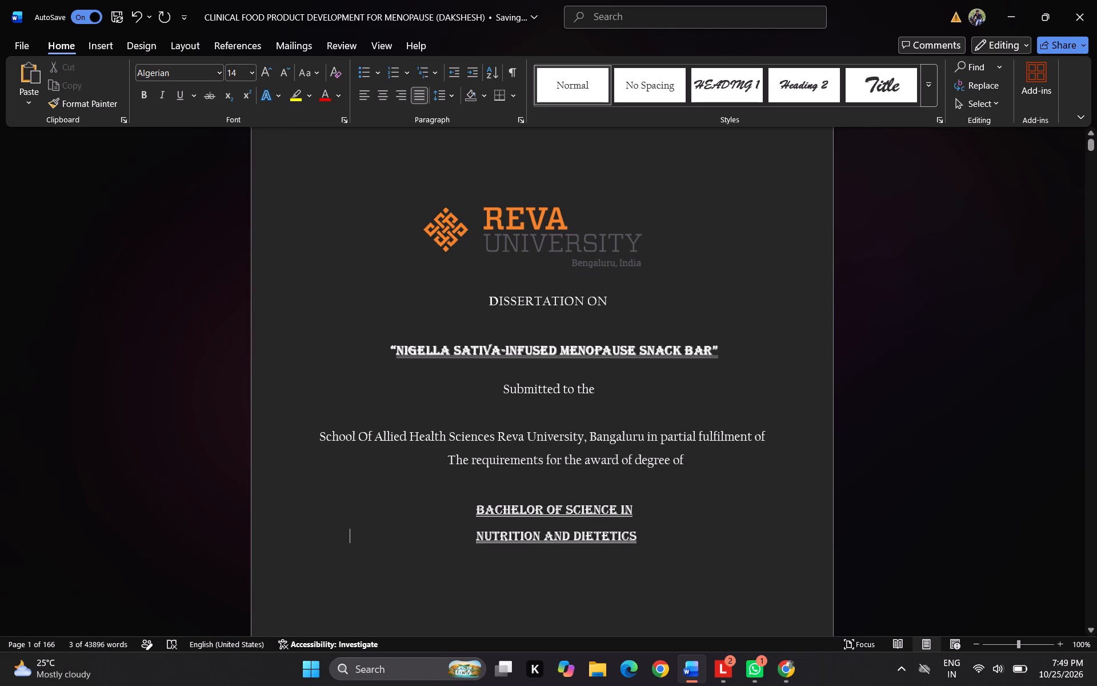
Insert four line breaks after "NUTRITION AND DIETETICS" to leave blank space below the degree text.
click(672, 544)
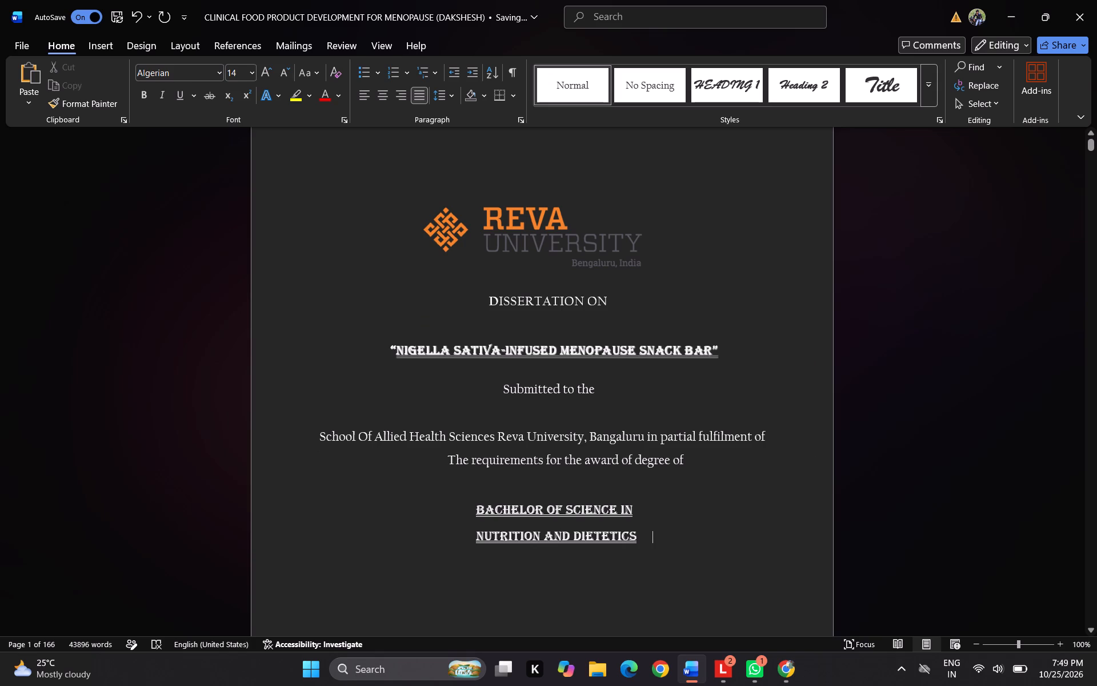
key(Return)
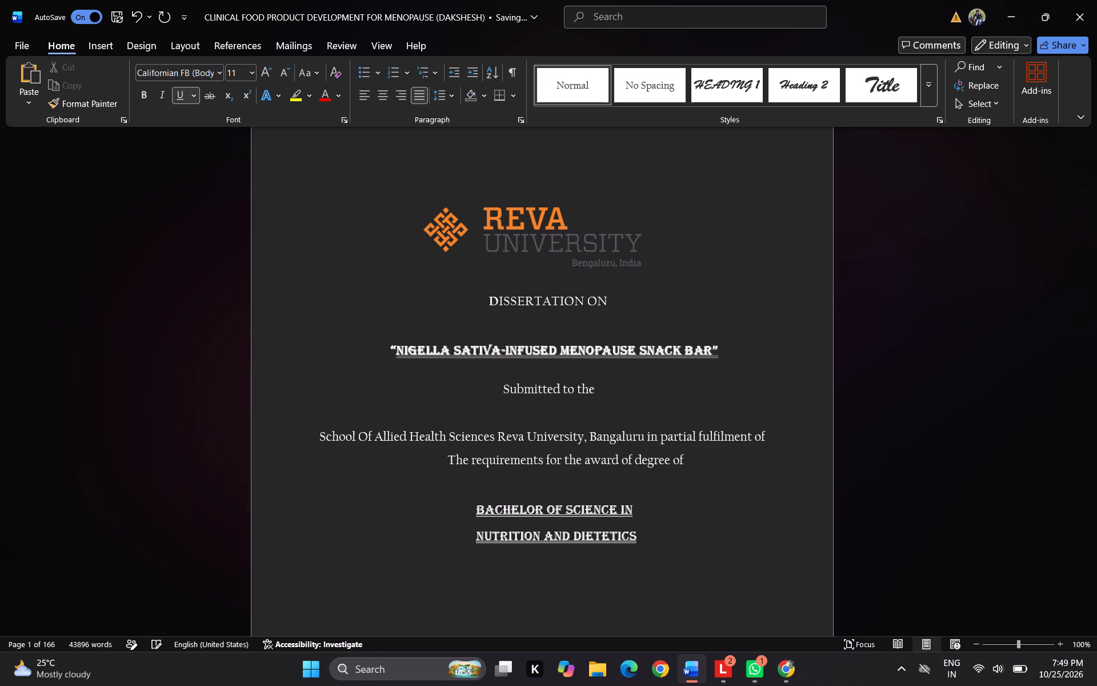
click(588, 535)
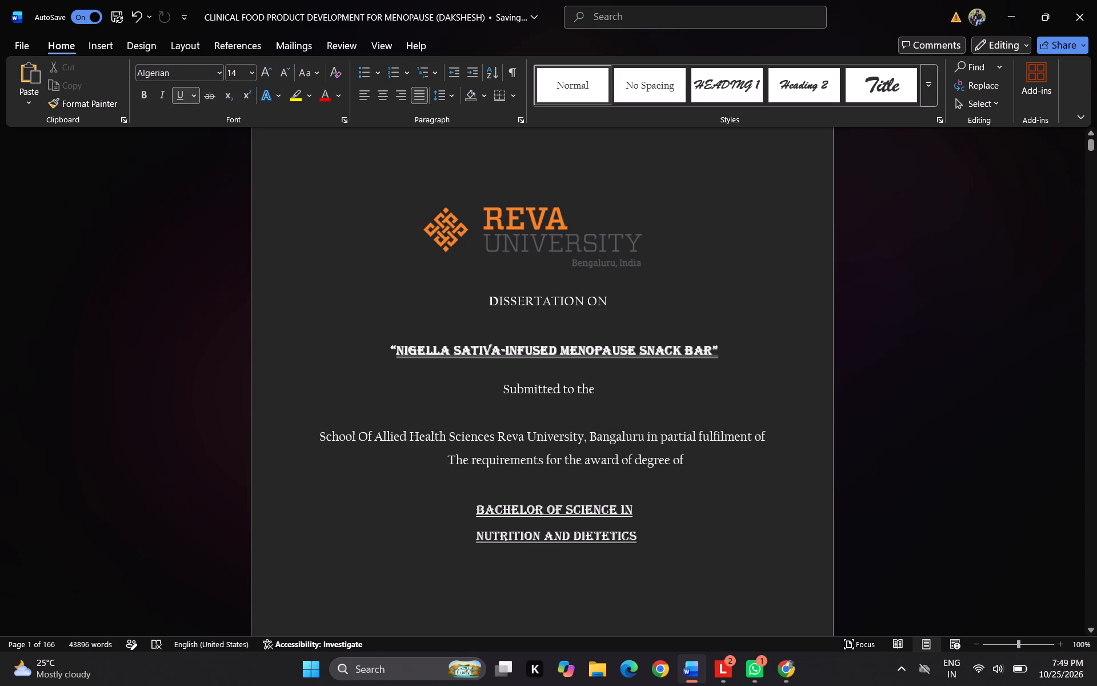
click(652, 532)
key(Return)
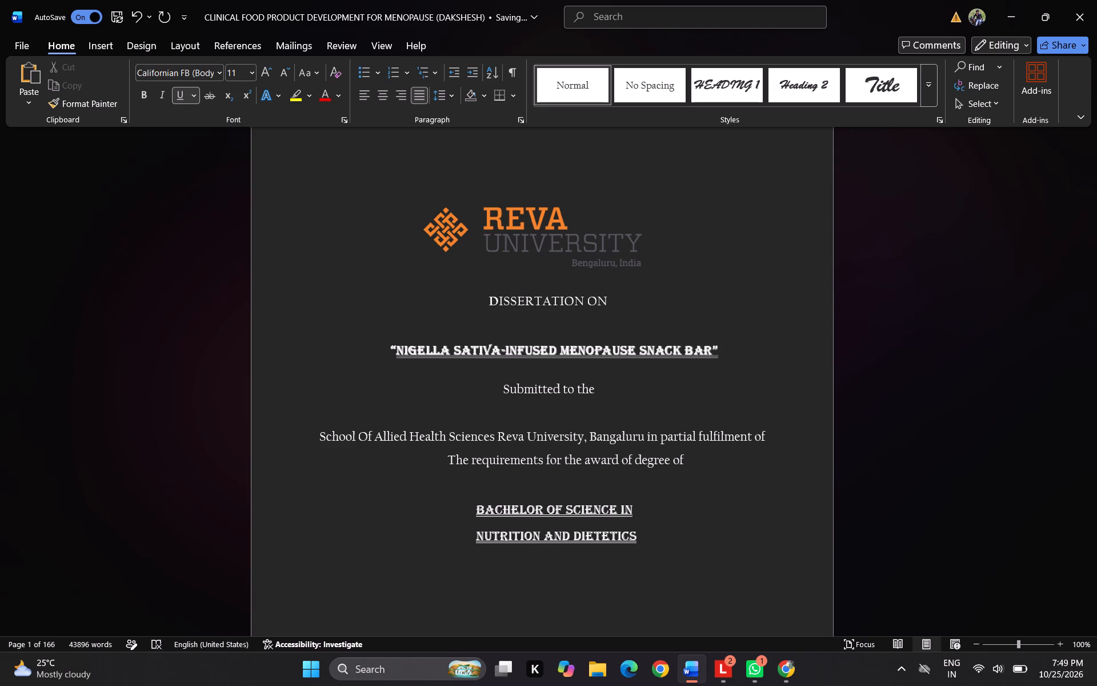
key(Return)
key(Return)
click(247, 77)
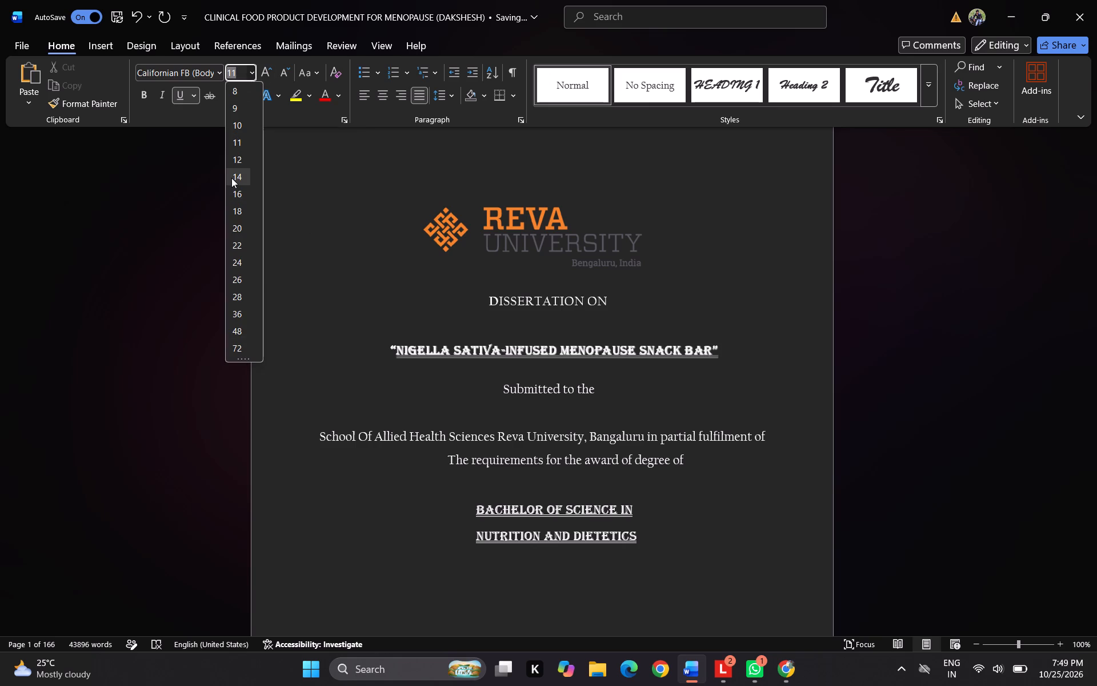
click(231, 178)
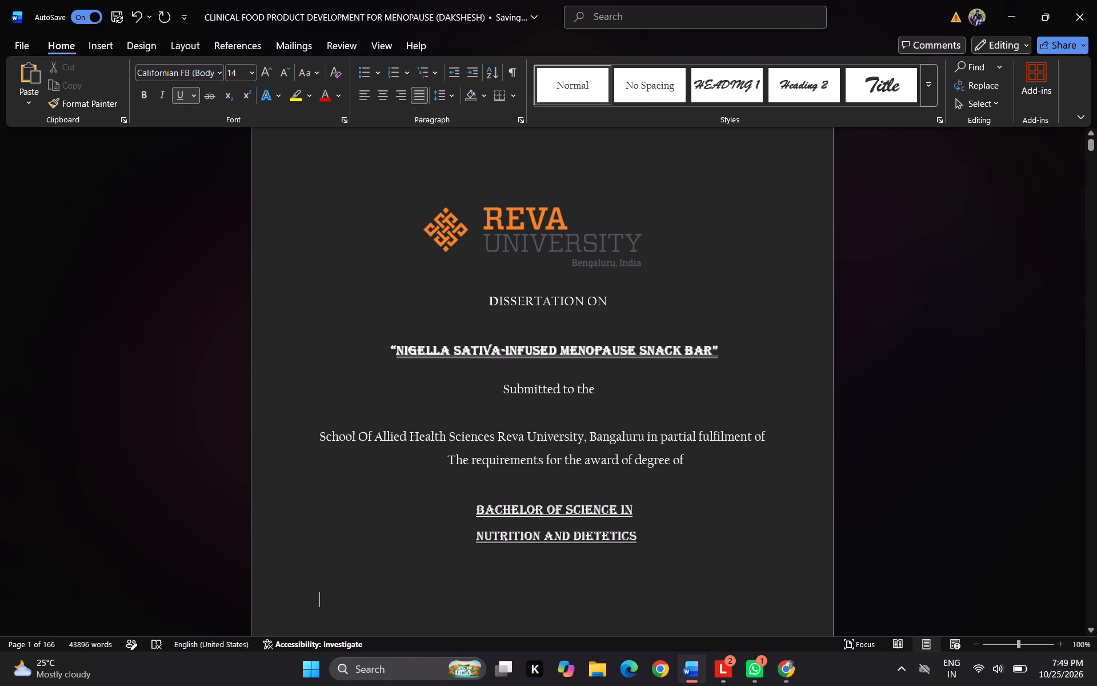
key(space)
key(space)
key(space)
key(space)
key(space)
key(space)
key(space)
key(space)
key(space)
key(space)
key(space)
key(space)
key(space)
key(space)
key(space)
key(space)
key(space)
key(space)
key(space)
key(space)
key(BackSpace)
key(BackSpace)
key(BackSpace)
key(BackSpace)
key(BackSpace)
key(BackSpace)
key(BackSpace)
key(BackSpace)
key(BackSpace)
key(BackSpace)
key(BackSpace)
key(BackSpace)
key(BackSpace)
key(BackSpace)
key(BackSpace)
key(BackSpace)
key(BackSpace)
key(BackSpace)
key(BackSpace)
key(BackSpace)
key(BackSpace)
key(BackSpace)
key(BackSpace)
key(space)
Insert two line breaks after "NUTRITION AND DIETETICS" to leave one blank line below the degree text.
key(Return)
key(backslash)
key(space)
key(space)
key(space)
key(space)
key(BackSpace)
key(BackSpace)
key(BackSpace)
key(BackSpace)
key(BackSpace)
key(Return)
key(Return)
key(Return)
key(BackSpace)
key(BackSpace)
key(BackSpace)
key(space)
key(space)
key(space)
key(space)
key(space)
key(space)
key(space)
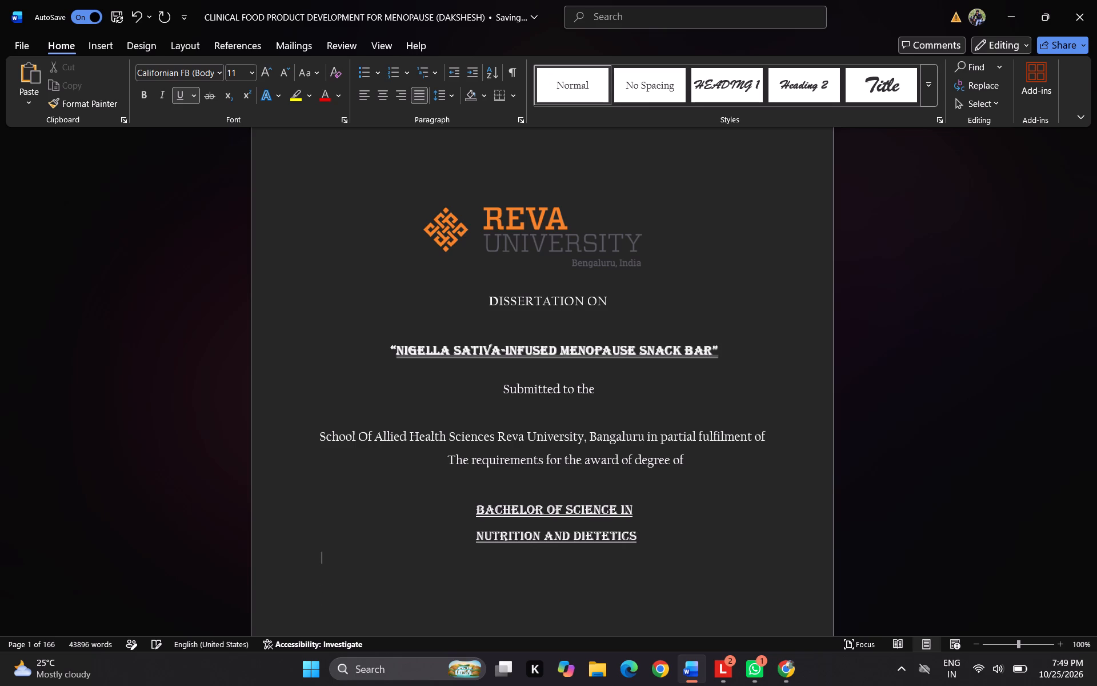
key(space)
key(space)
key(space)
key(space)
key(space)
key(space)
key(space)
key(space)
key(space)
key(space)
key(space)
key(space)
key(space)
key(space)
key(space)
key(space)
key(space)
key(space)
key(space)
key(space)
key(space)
key(BackSpace)
key(Return)
Indent the new line with leading spaces, leaving no text on it.
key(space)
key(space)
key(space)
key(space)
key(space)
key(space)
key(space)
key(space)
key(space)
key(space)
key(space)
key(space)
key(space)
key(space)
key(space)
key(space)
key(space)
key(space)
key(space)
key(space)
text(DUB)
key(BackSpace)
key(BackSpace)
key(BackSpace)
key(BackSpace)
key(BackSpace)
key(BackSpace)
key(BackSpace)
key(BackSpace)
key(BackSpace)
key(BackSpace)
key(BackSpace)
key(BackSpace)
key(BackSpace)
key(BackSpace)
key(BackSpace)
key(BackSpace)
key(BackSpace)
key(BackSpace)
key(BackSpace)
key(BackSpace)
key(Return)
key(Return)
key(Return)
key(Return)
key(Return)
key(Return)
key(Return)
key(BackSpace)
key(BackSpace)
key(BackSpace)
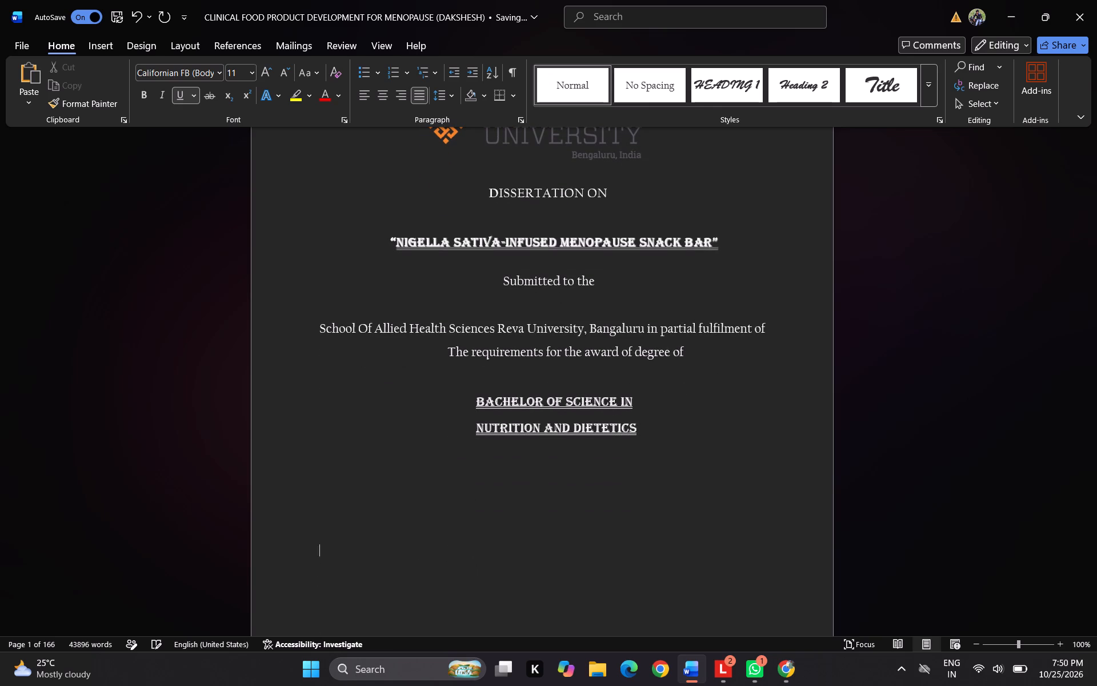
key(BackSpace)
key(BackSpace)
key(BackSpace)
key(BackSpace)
Enter "SU" in Californian FB, size 14, without underline, starting level with the degree text above.
click(220, 76)
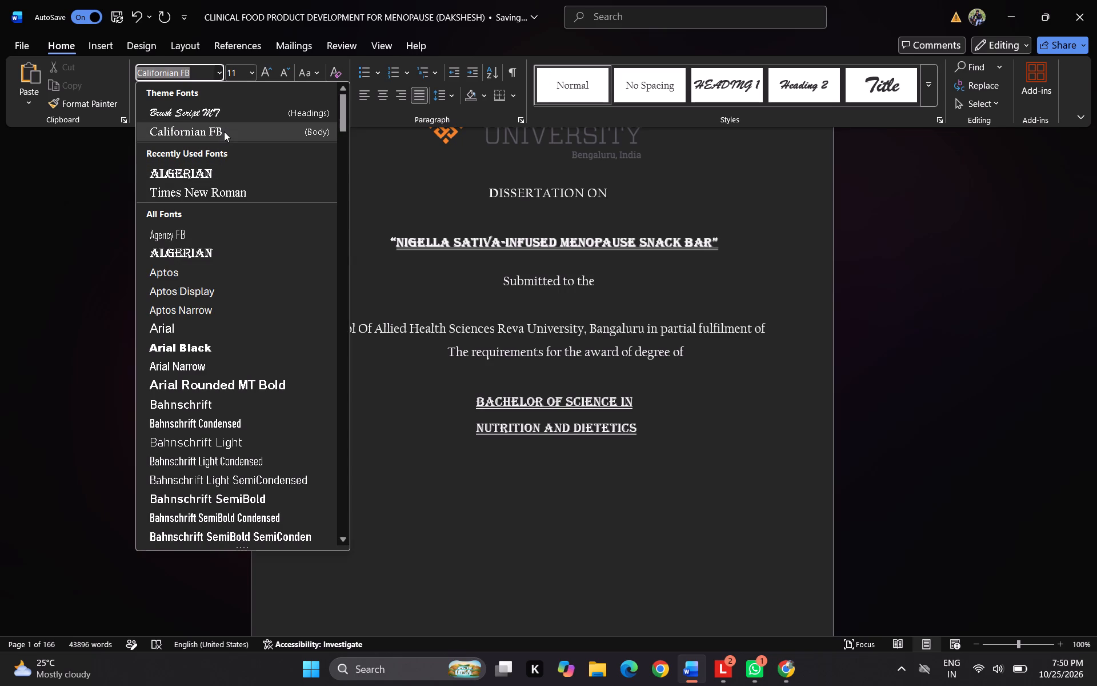
click(222, 132)
click(249, 79)
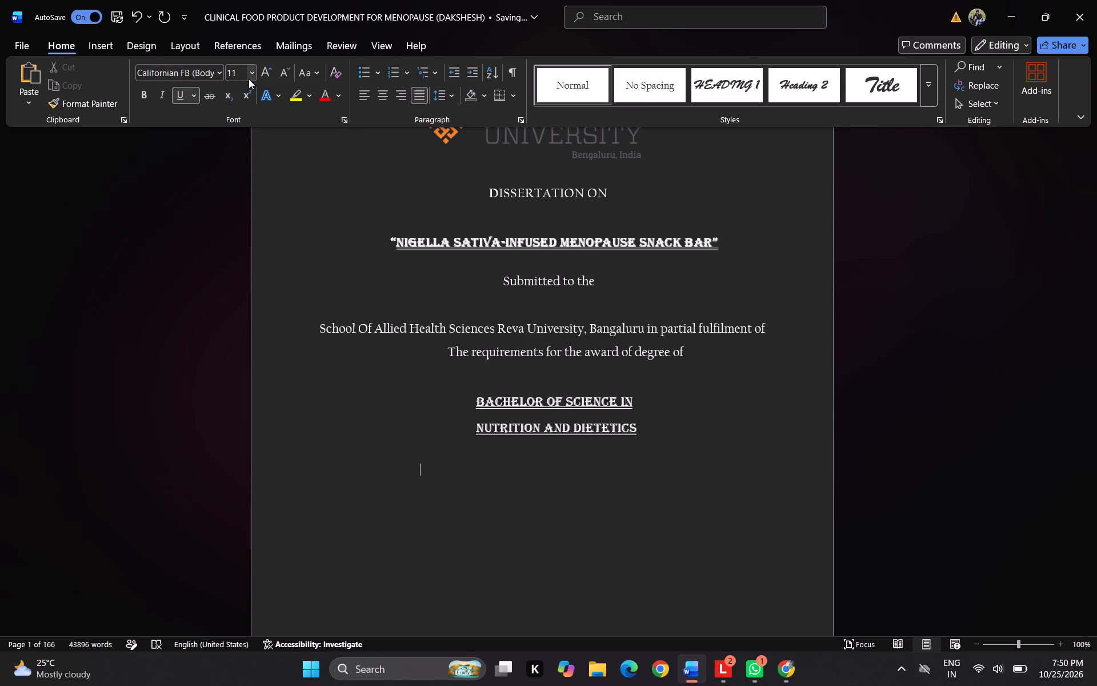
click(241, 180)
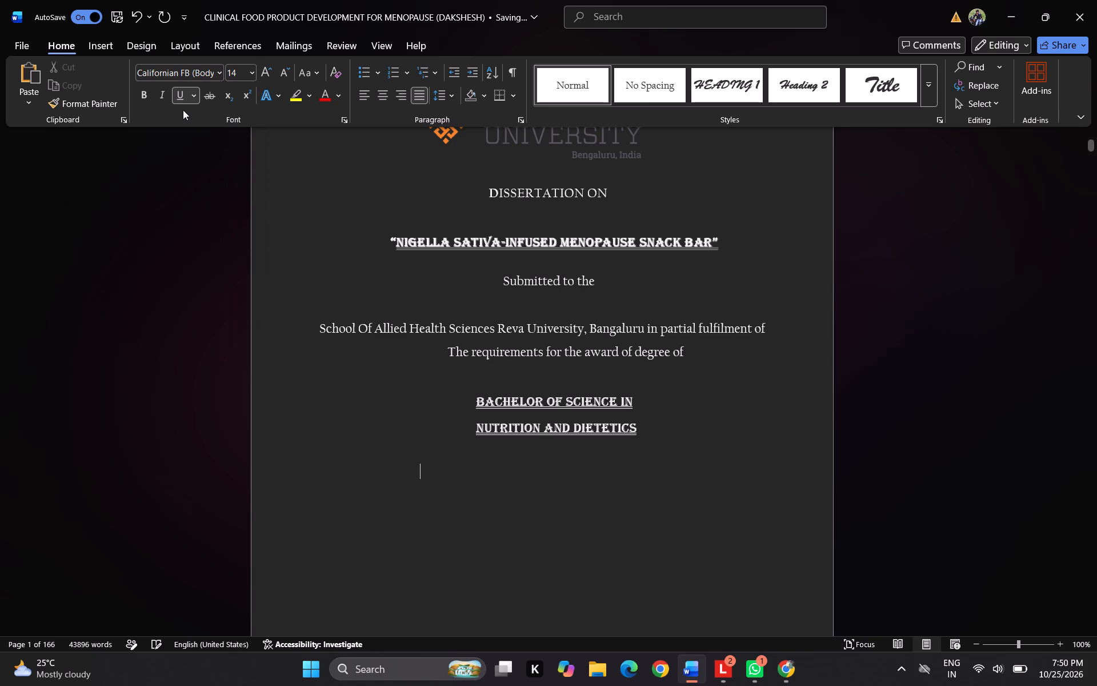
click(182, 98)
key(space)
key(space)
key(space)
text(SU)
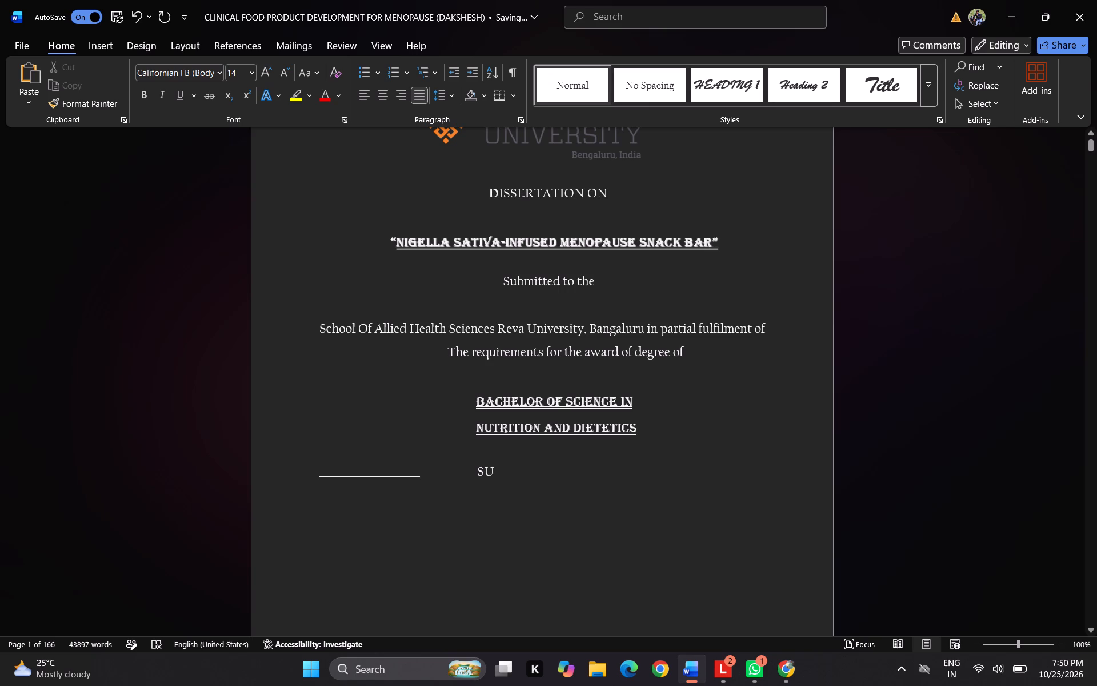
Delete the underlined blank space before "SU" and the blank line separating it from the degree text.
drag(420, 478, 313, 481)
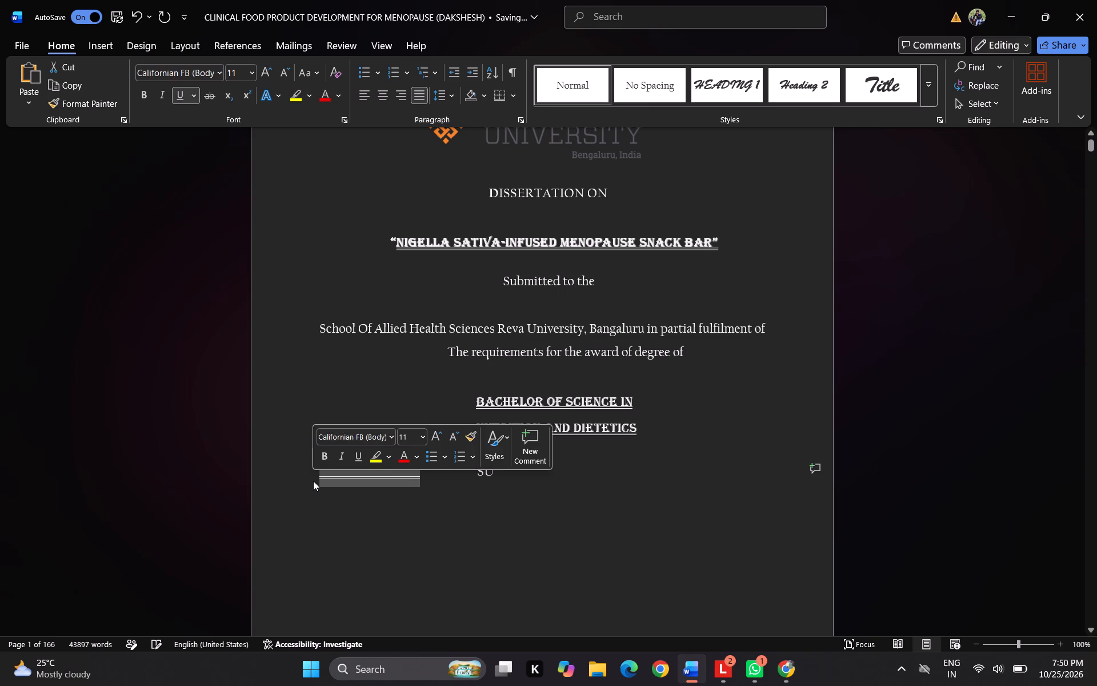
key(BackSpace)
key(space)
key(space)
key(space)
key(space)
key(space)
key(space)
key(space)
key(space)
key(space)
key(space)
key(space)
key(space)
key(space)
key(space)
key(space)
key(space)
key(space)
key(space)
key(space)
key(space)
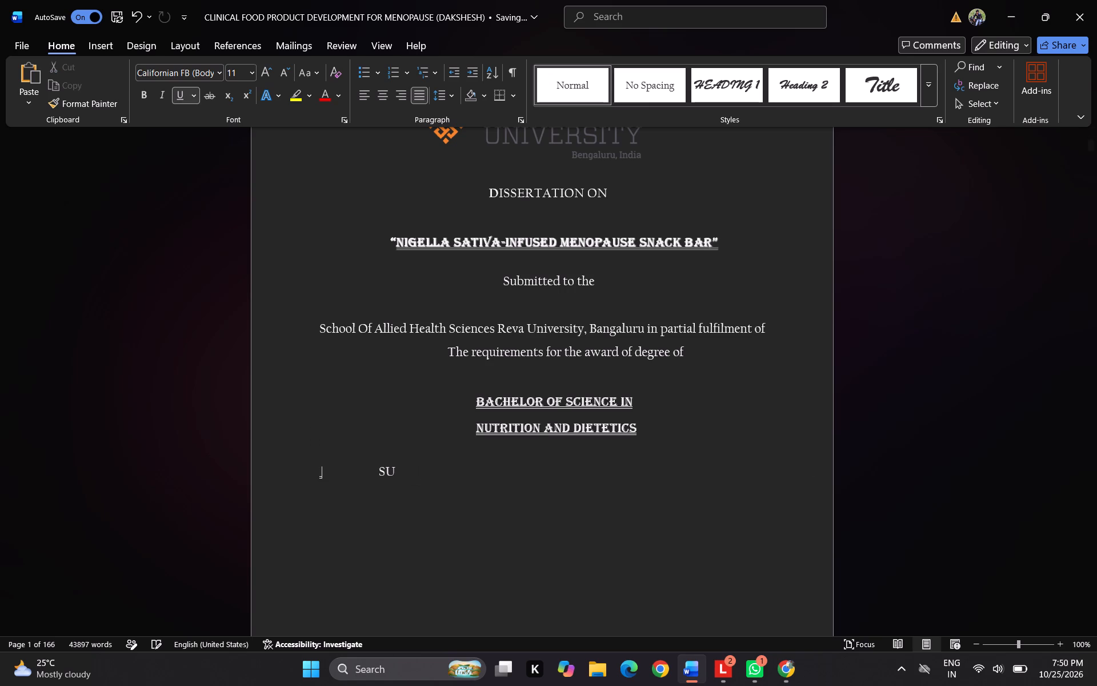
key(BackSpace)
key(BackSpace)
key(BackSpace)
key(BackSpace)
key(BackSpace)
key(BackSpace)
key(BackSpace)
key(BackSpace)
key(BackSpace)
key(BackSpace)
key(BackSpace)
key(BackSpace)
key(BackSpace)
key(BackSpace)
key(BackSpace)
key(BackSpace)
key(BackSpace)
key(BackSpace)
key(BackSpace)
key(BackSpace)
key(BackSpace)
key(BackSpace)
key(BackSpace)
key(BackSpace)
key(BackSpace)
key(BackSpace)
key(BackSpace)
key(BackSpace)
key(BackSpace)
key(BackSpace)
key(BackSpace)
key(BackSpace)
key(BackSpace)
key(BackSpace)
key(BackSpace)
key(BackSpace)
key(BackSpace)
key(BackSpace)
key(BackSpace)
key(BackSpace)
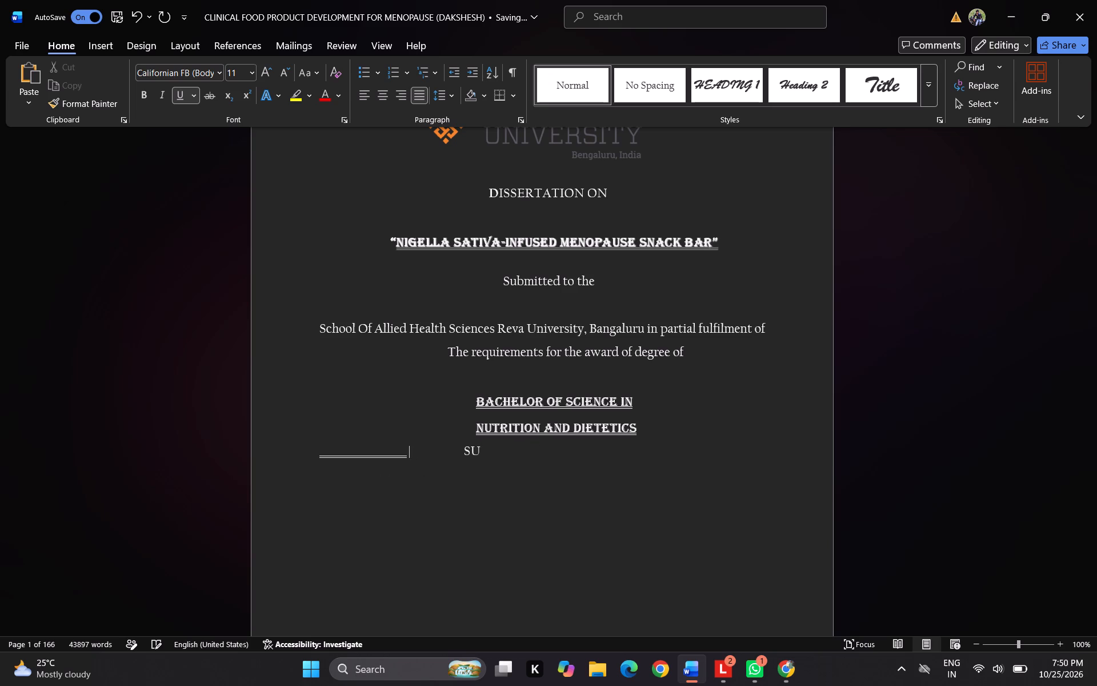
key(BackSpace)
key(BackSpace)
key(BackSpace)
key(BackSpace)
key(BackSpace)
key(BackSpace)
key(BackSpace)
key(BackSpace)
Restore the blank line above "SU" and indent it with non-underlined spaces level with the degree text, ending with the cursor after "SU".
click(185, 96)
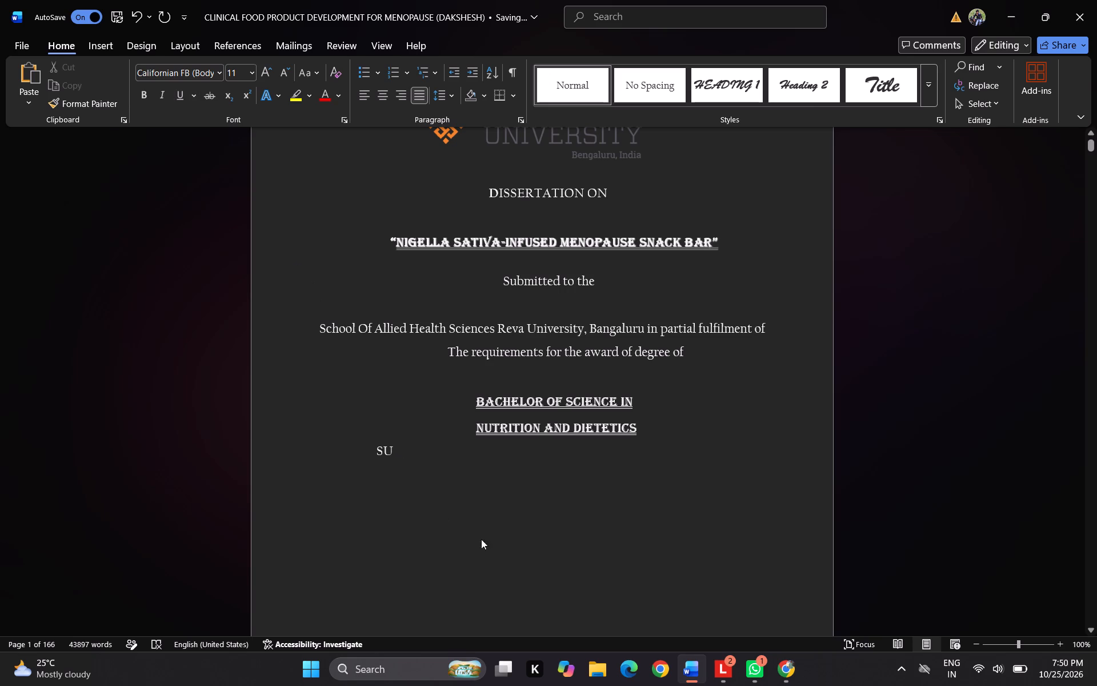
key(Return)
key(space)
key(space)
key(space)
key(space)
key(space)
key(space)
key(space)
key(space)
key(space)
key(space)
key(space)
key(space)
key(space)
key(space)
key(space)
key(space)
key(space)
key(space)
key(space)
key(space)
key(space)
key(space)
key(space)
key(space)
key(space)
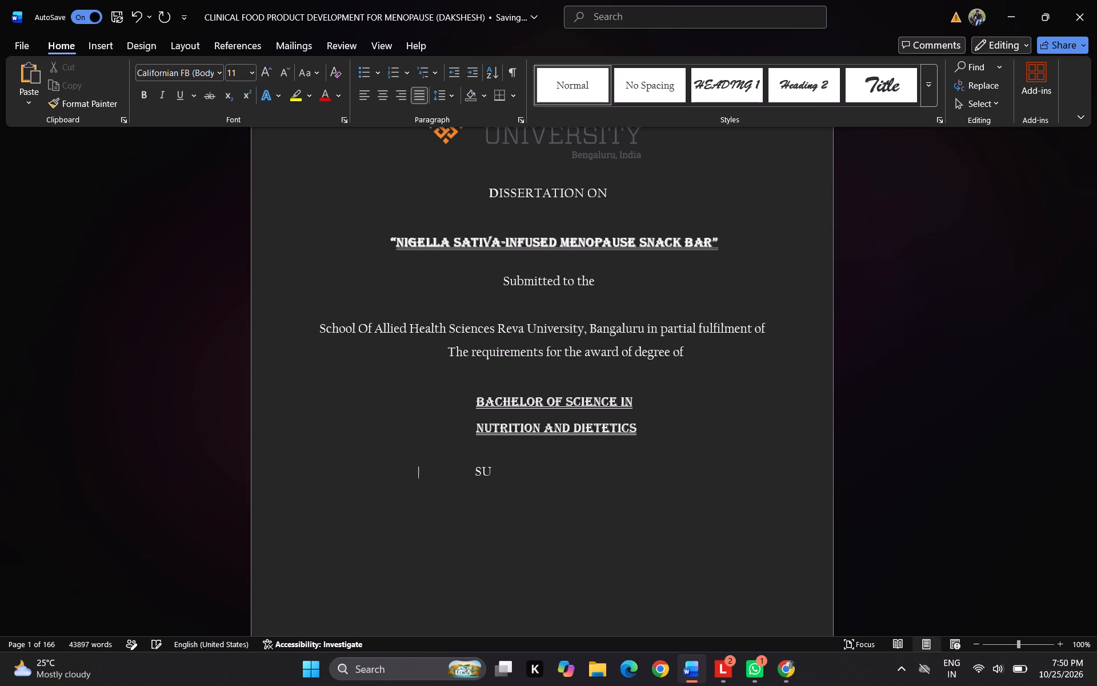
click(498, 463)
click(498, 466)
Change "SU" beneath the degree text to read "Submitted by", with only the first letter capitalised.
key(BackSpace)
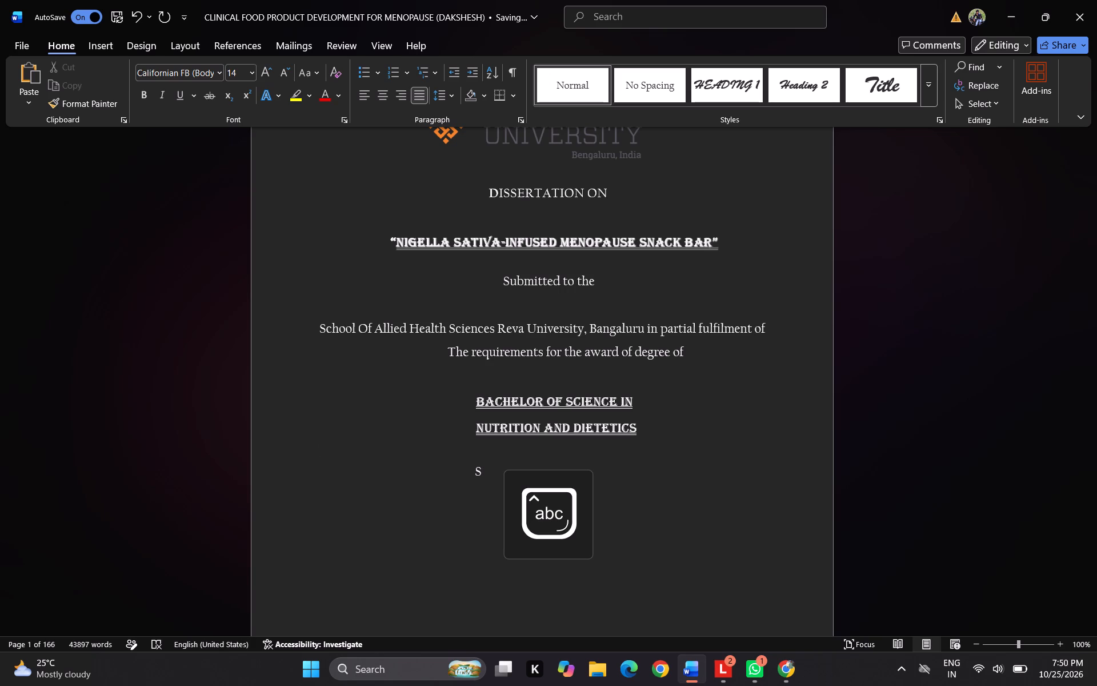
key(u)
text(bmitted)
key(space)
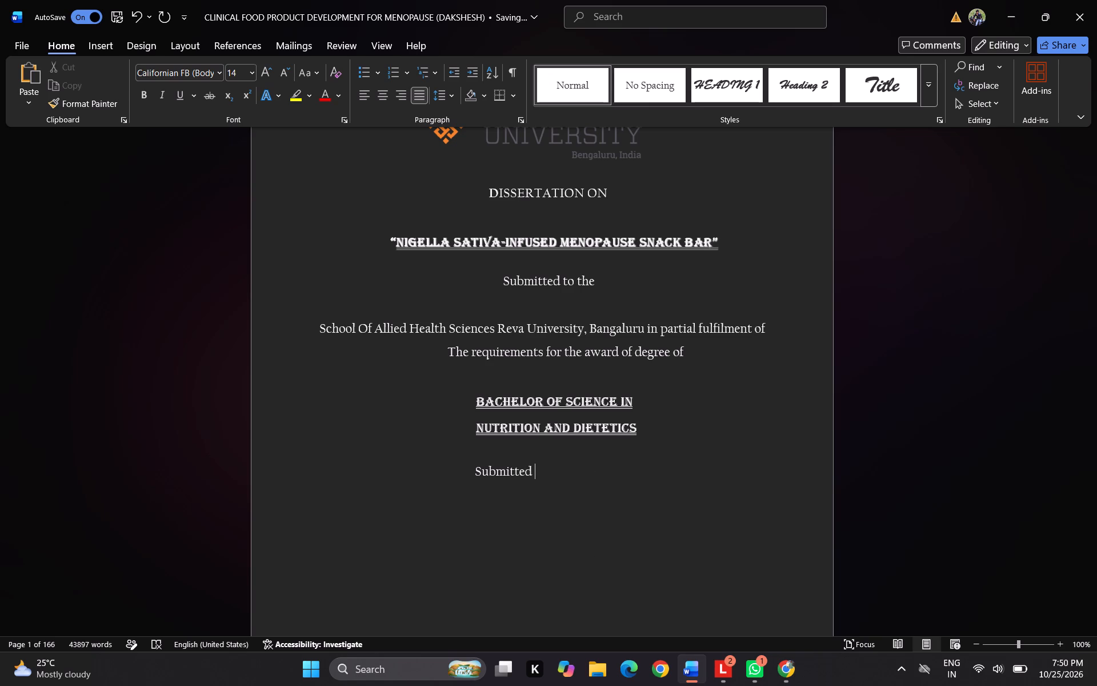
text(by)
Insert twelve more spaces in front of "Submitted by" so the line sits centred beneath the degree text.
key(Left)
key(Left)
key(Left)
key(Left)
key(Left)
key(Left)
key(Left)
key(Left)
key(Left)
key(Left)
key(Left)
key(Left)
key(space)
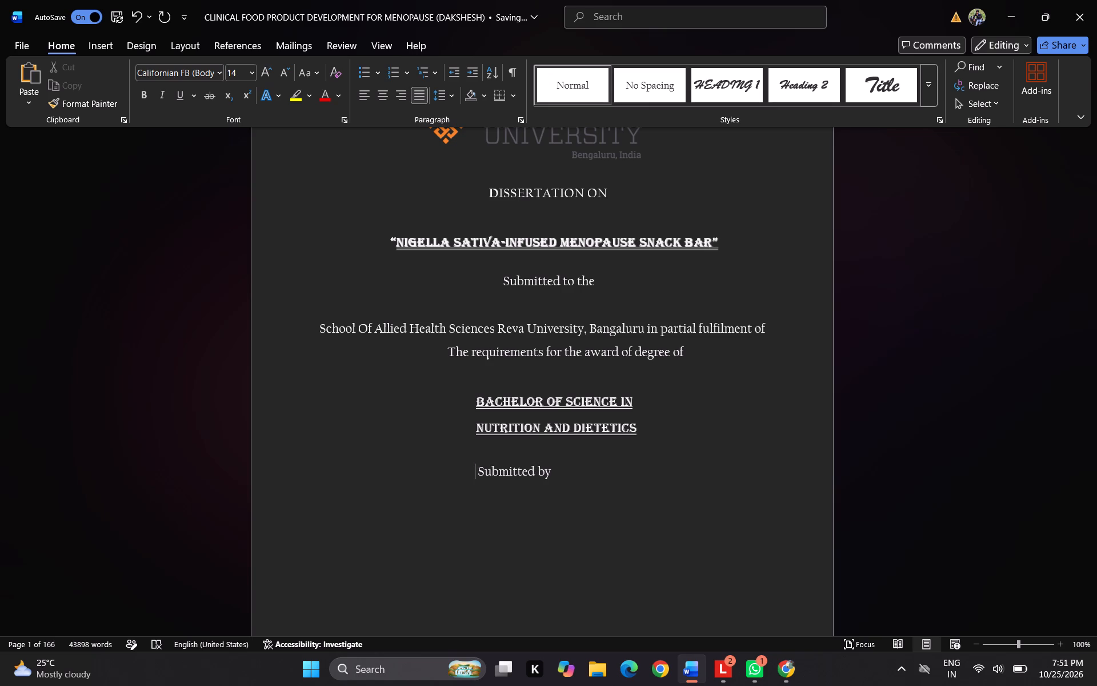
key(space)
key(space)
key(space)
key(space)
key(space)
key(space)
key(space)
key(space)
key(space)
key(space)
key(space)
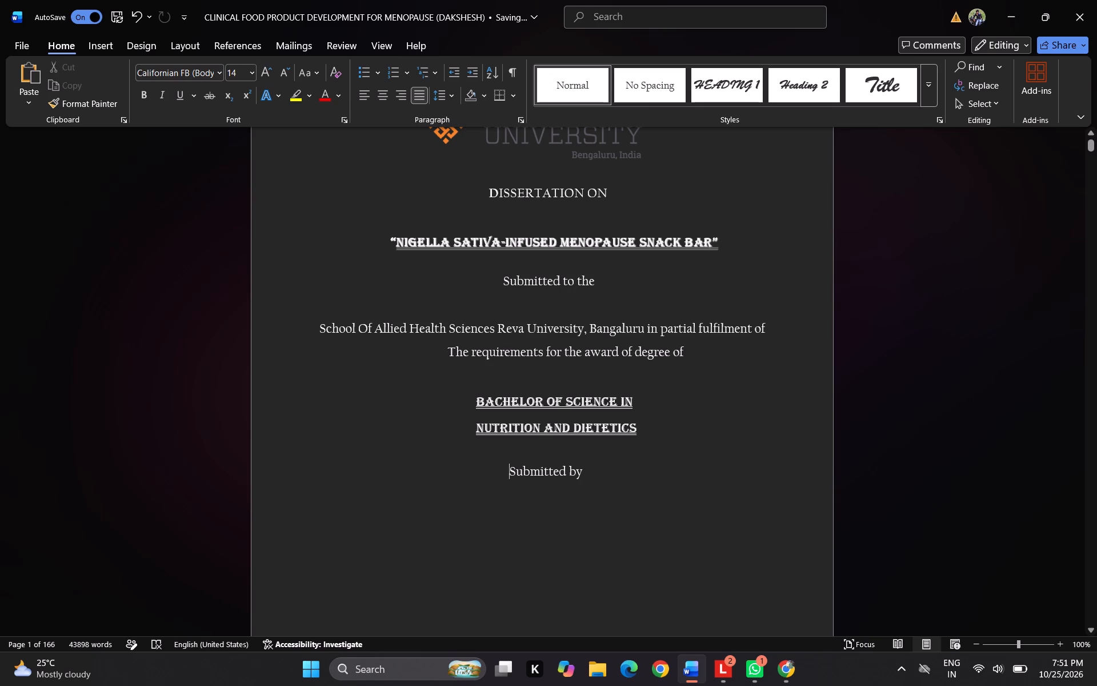
Add a line beneath "Submitted by" and begin it with a space.
double_click(546, 474)
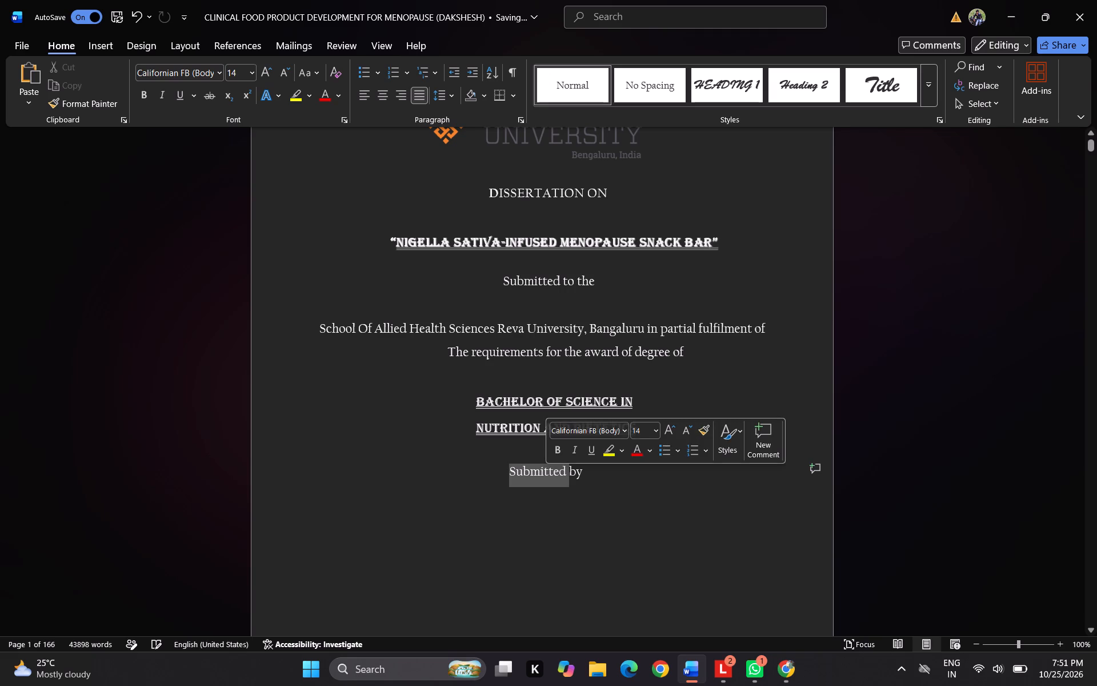
double_click(581, 473)
key(Return)
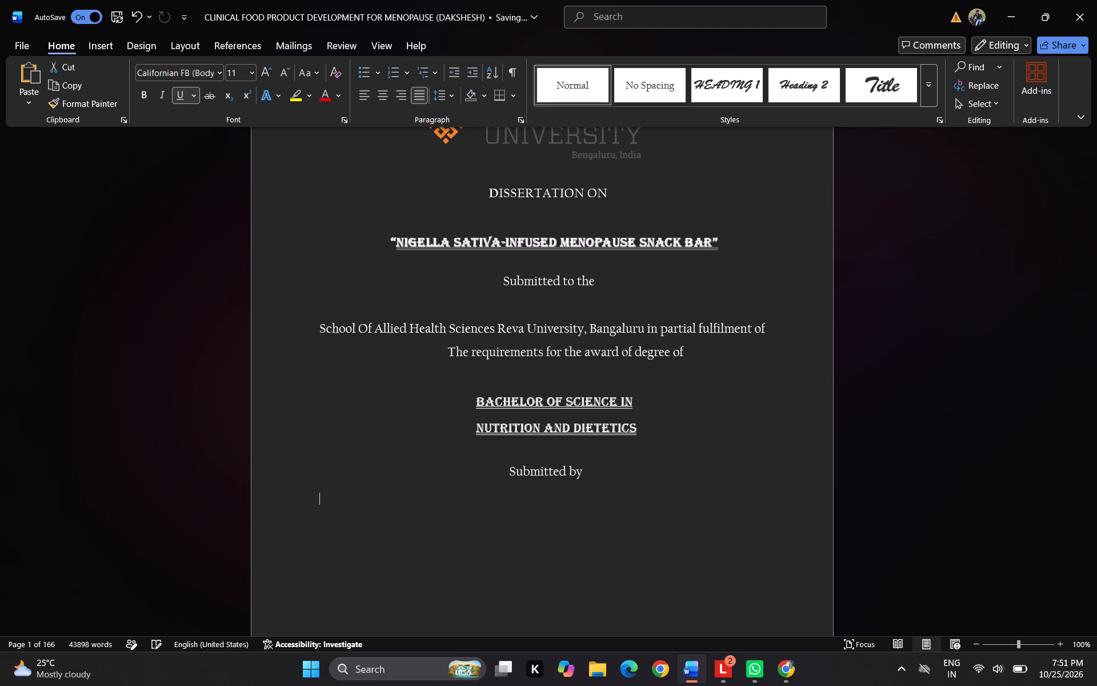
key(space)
click(335, 431)
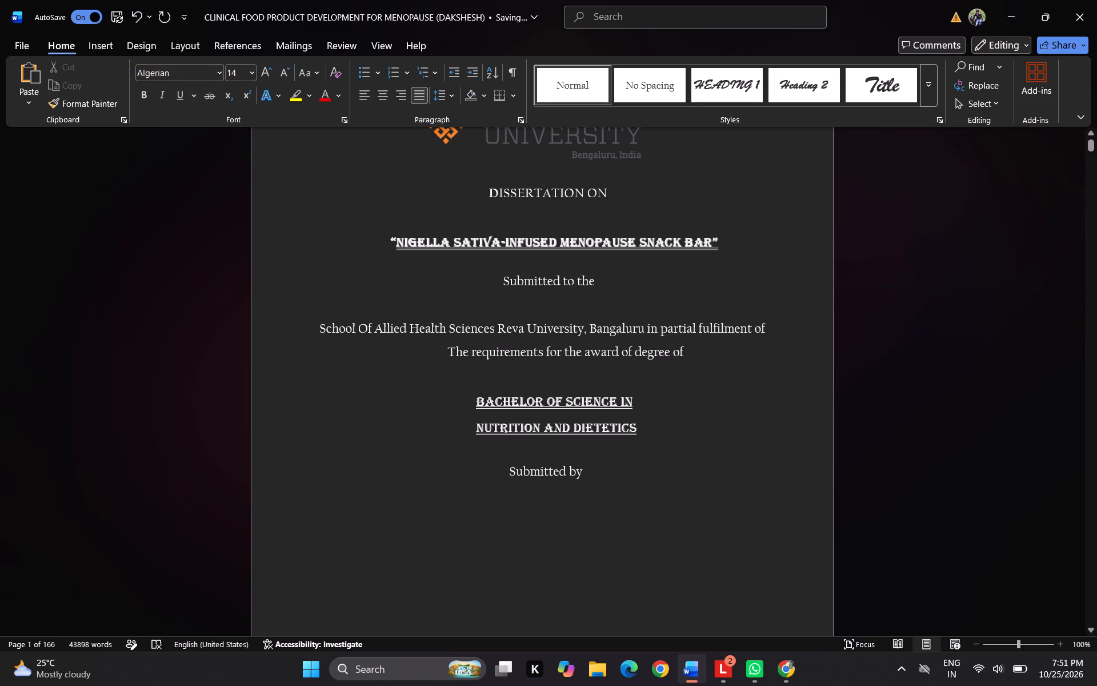
Start a size 14 line directly after "Submitted by", keeping only a few leading spaces and removing the surplus spaces and blank lines.
click(587, 480)
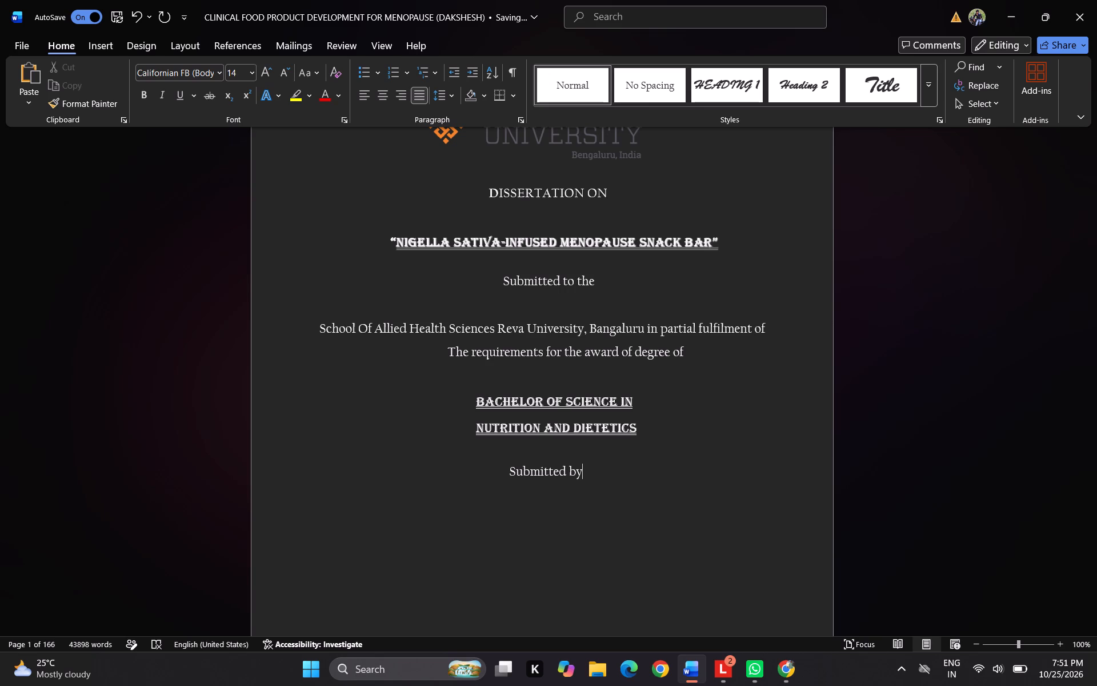
key(Return)
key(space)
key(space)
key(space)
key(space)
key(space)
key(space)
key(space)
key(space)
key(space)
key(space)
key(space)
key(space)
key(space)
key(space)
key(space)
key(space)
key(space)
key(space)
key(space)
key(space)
key(Return)
key(Return)
key(BackSpace)
key(BackSpace)
key(BackSpace)
key(BackSpace)
key(BackSpace)
key(BackSpace)
key(BackSpace)
key(BackSpace)
key(BackSpace)
key(BackSpace)
key(BackSpace)
key(BackSpace)
key(BackSpace)
key(BackSpace)
key(BackSpace)
key(BackSpace)
key(BackSpace)
key(BackSpace)
key(BackSpace)
key(BackSpace)
key(BackSpace)
key(BackSpace)
key(BackSpace)
key(BackSpace)
key(BackSpace)
key(BackSpace)
key(BackSpace)
key(BackSpace)
key(BackSpace)
key(BackSpace)
key(BackSpace)
key(BackSpace)
key(BackSpace)
key(BackSpace)
key(BackSpace)
Copy the first student's name and bracketed ID from the Certification paragraph onto the indented line beneath "Submitted by".
scroll(587, 480, down, 6)
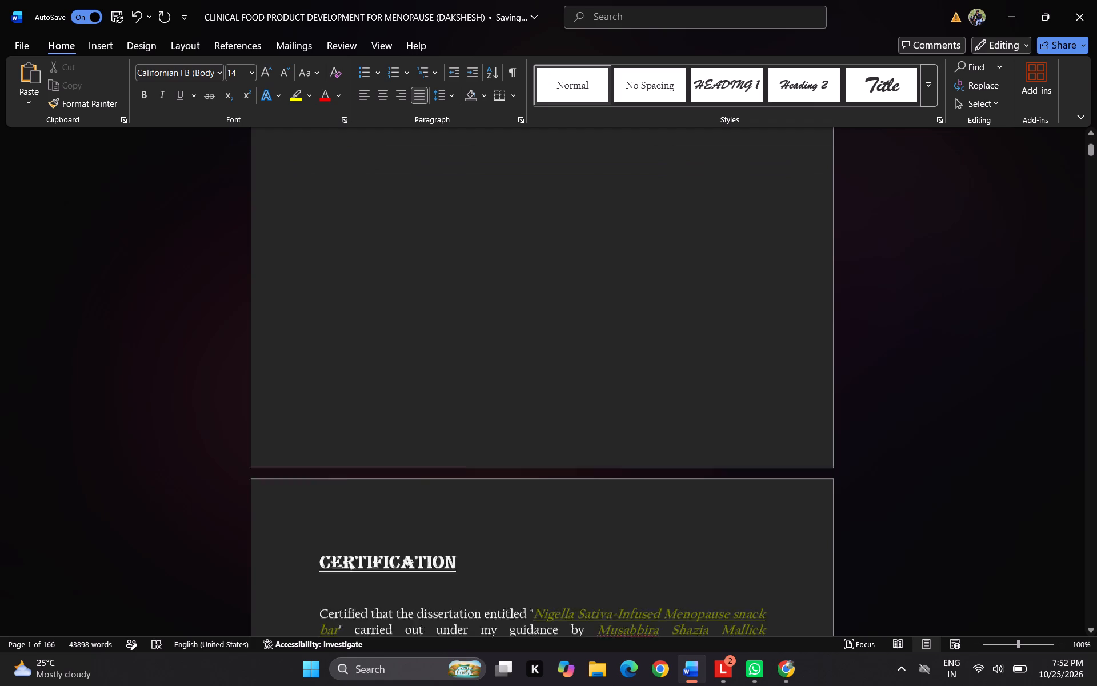
scroll(587, 480, down, 1)
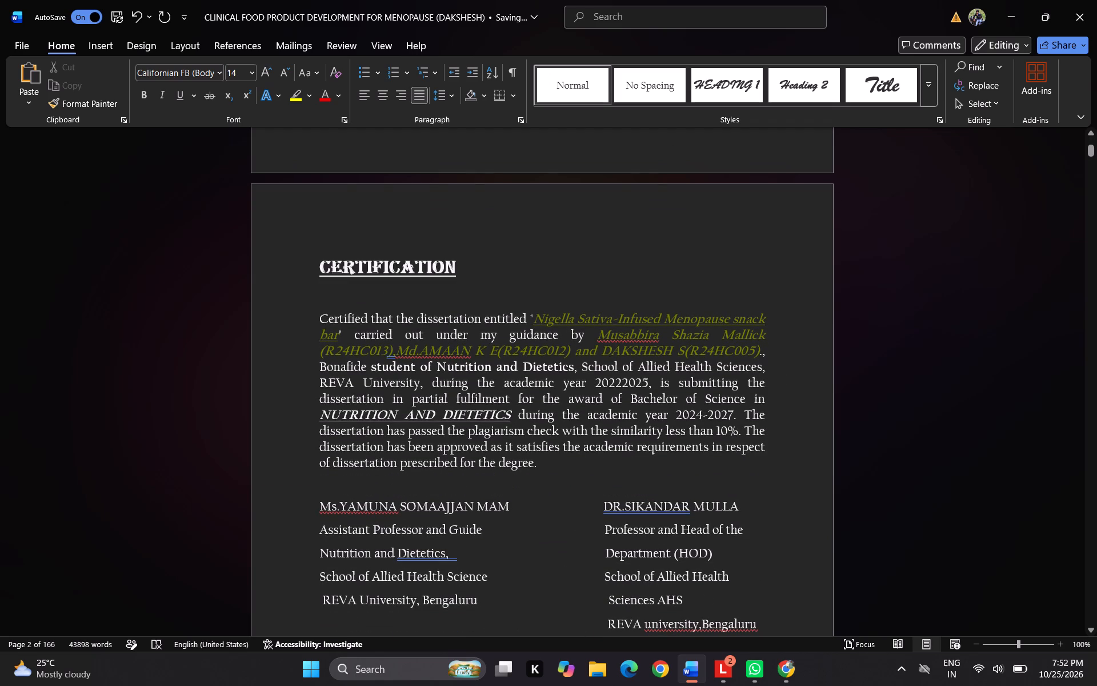
drag(598, 337, 725, 352)
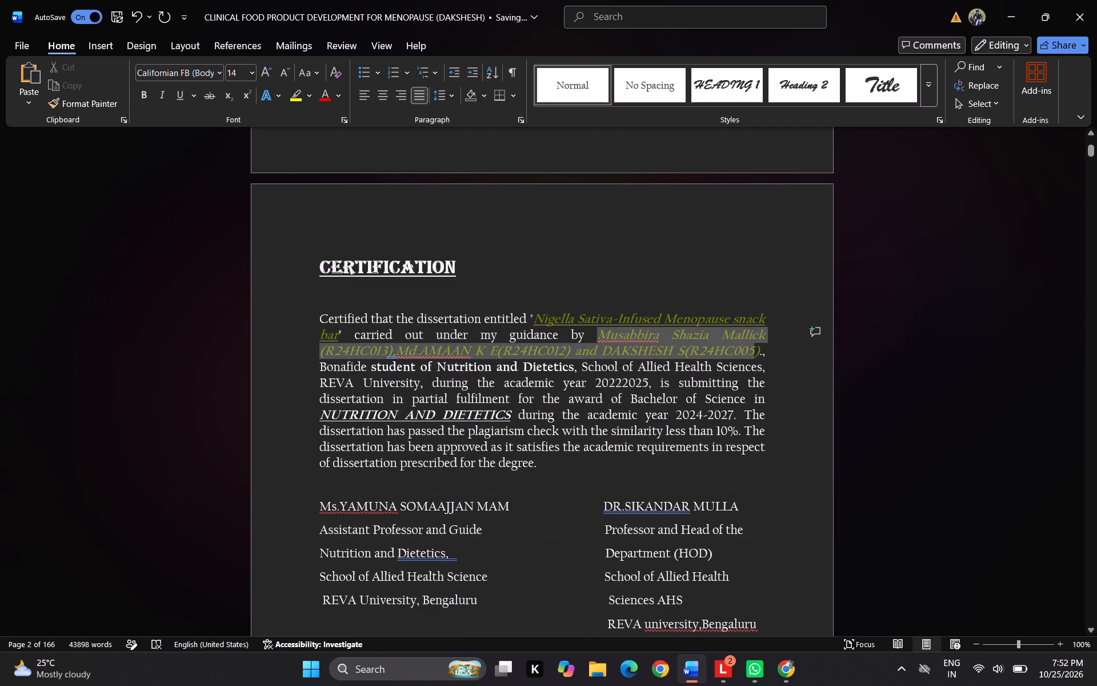
drag(725, 352, 397, 346)
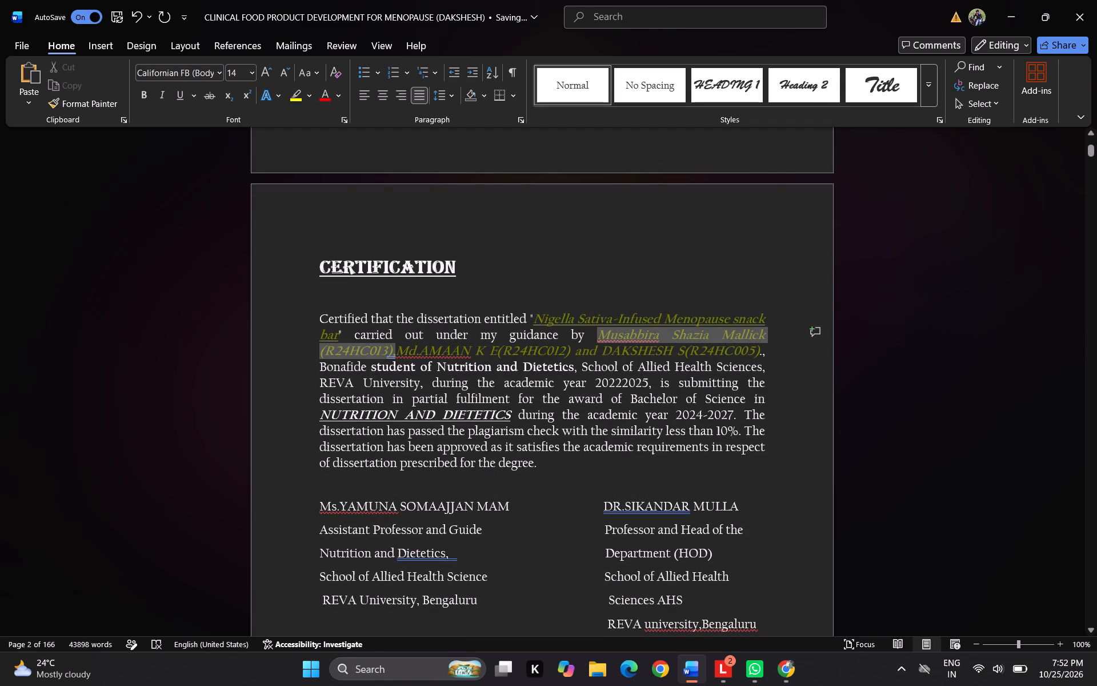
drag(397, 346, 395, 349)
drag(395, 349, 398, 349)
key(ctrl+c)
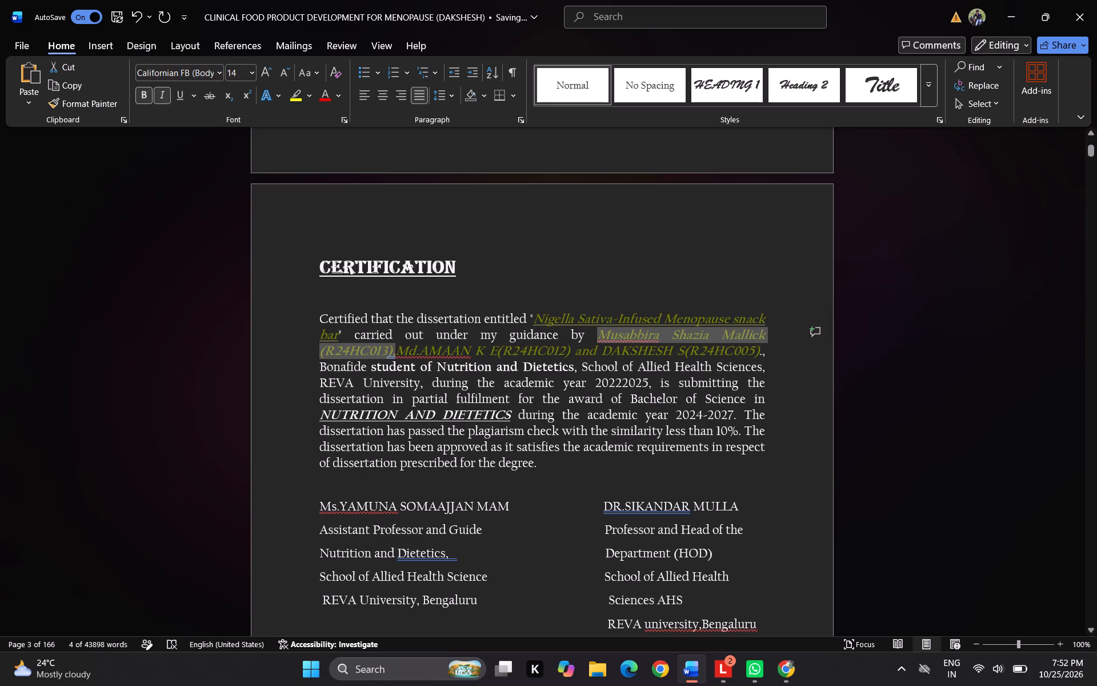
scroll(425, 238, up, 8)
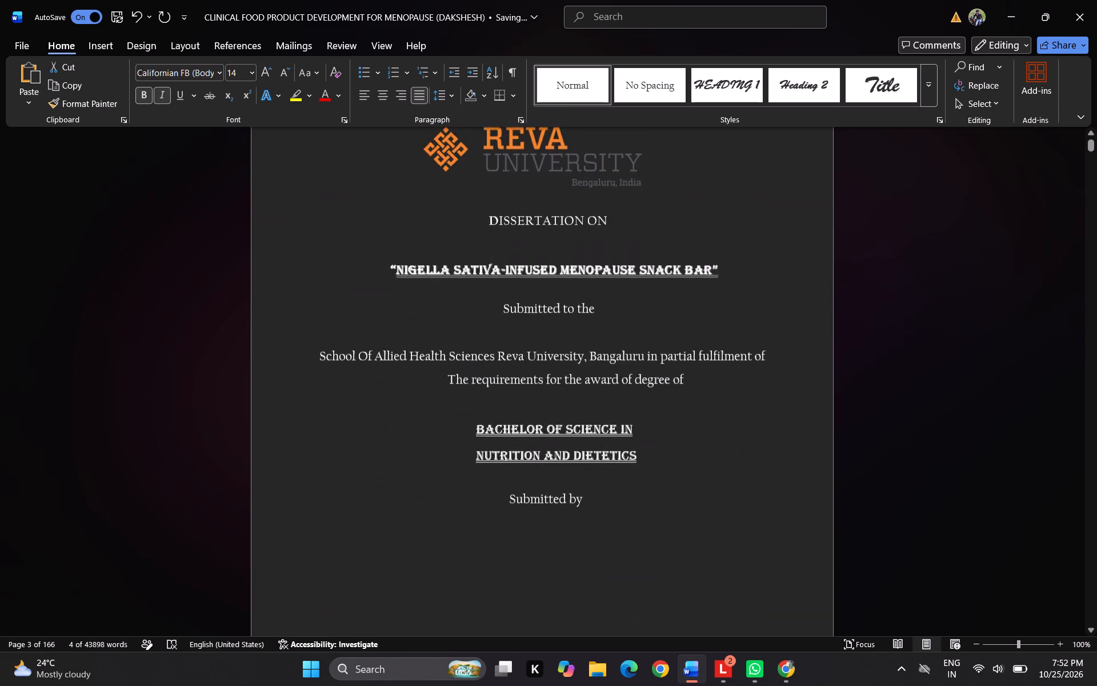
scroll(425, 238, down, 1)
click(329, 463)
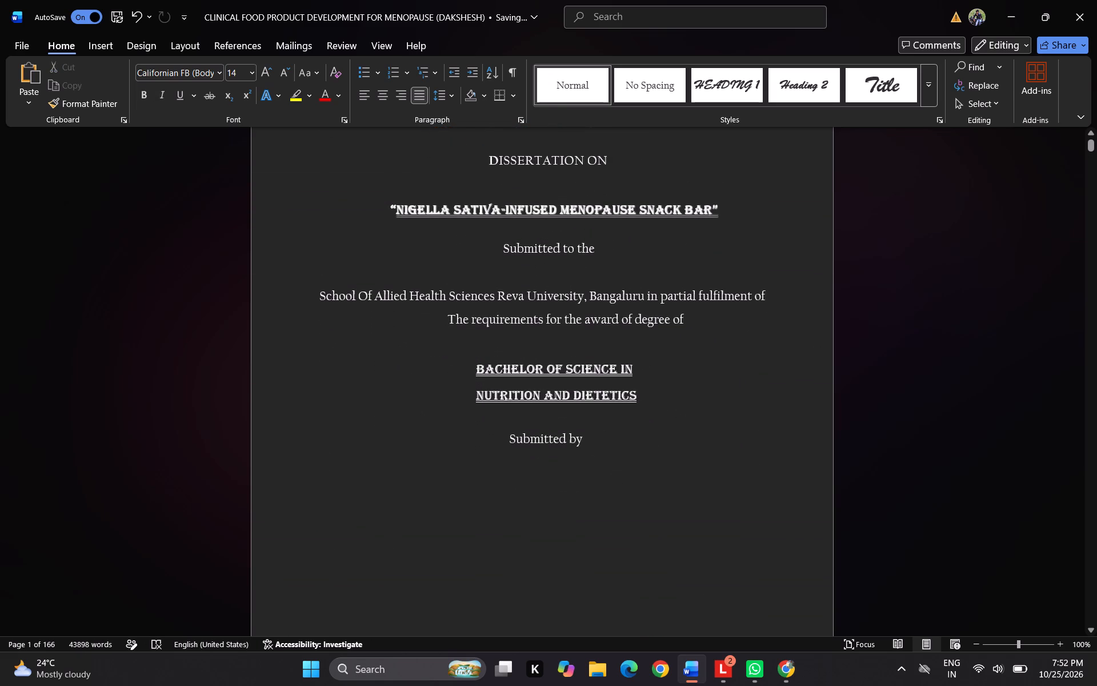
key(ctrl+v)
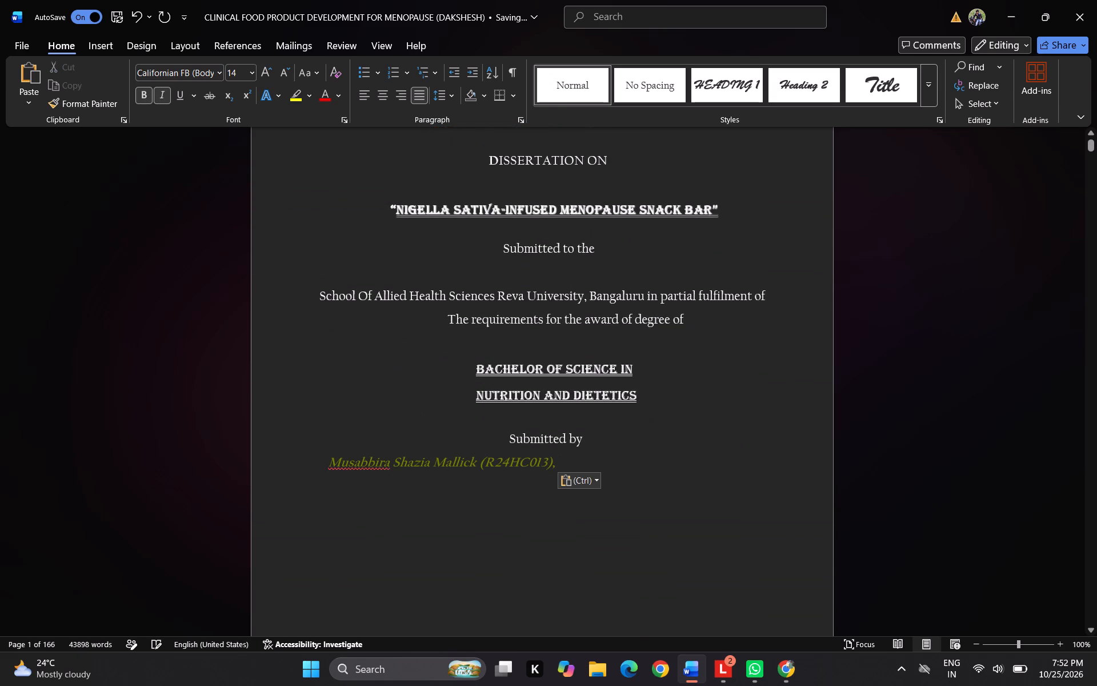
Break the pasted line after the student's name so the bracketed ID starts its own line.
click(475, 460)
key(Return)
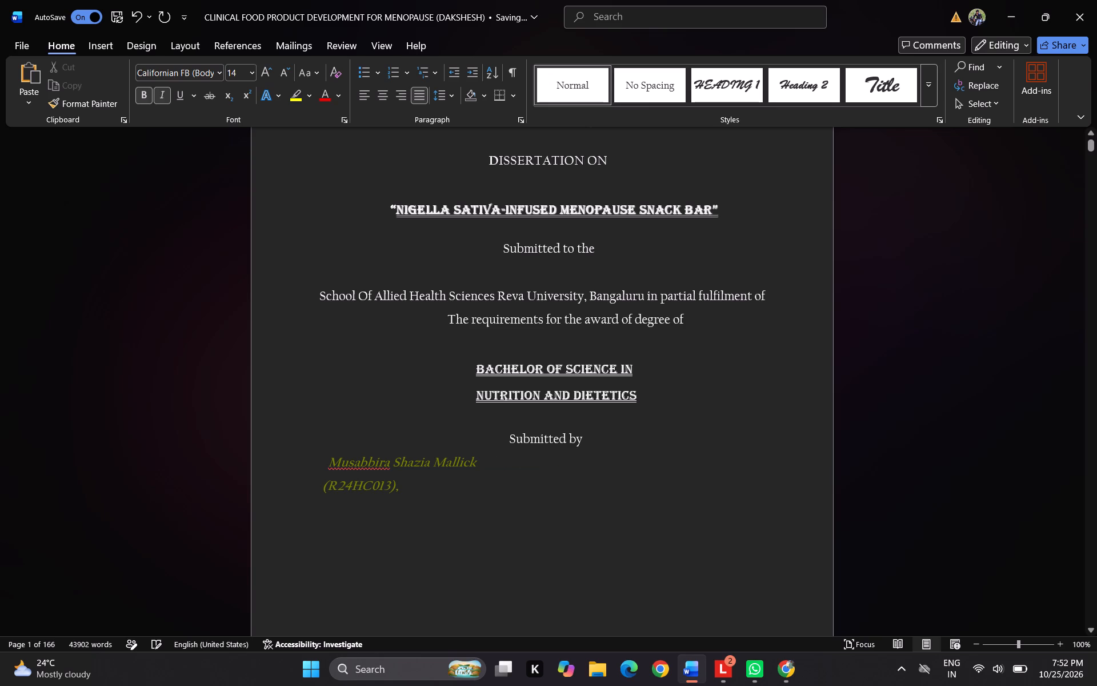
Remove the bold and italic formatting from the first student's name and ID on the title page.
click(163, 104)
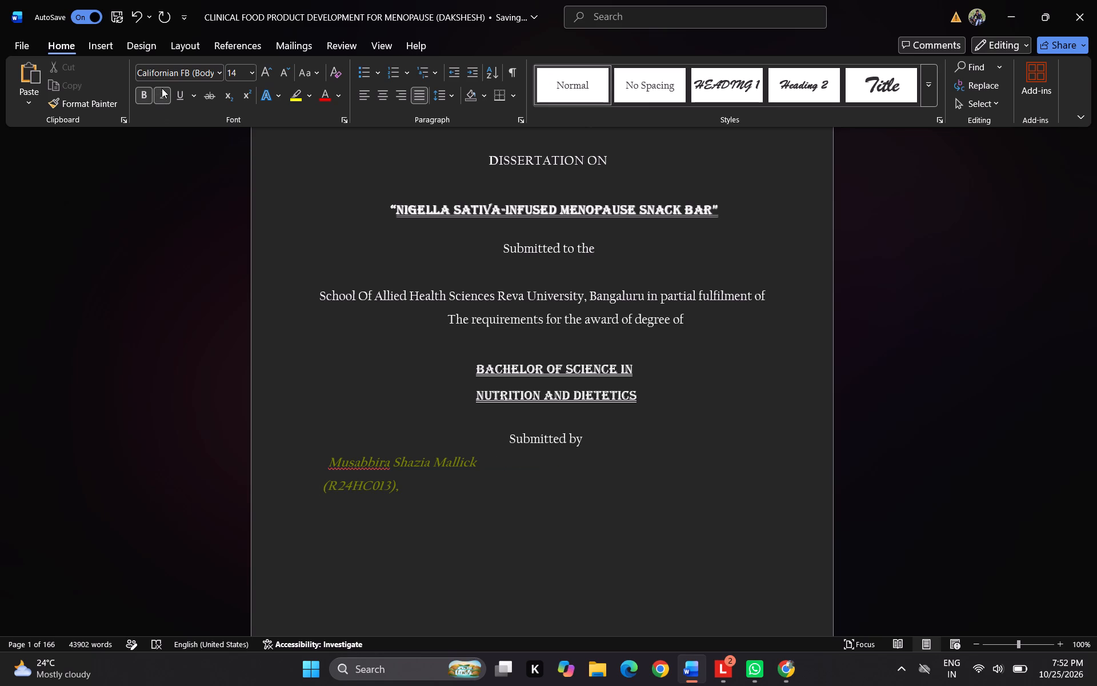
click(162, 88)
click(141, 101)
drag(329, 465, 403, 490)
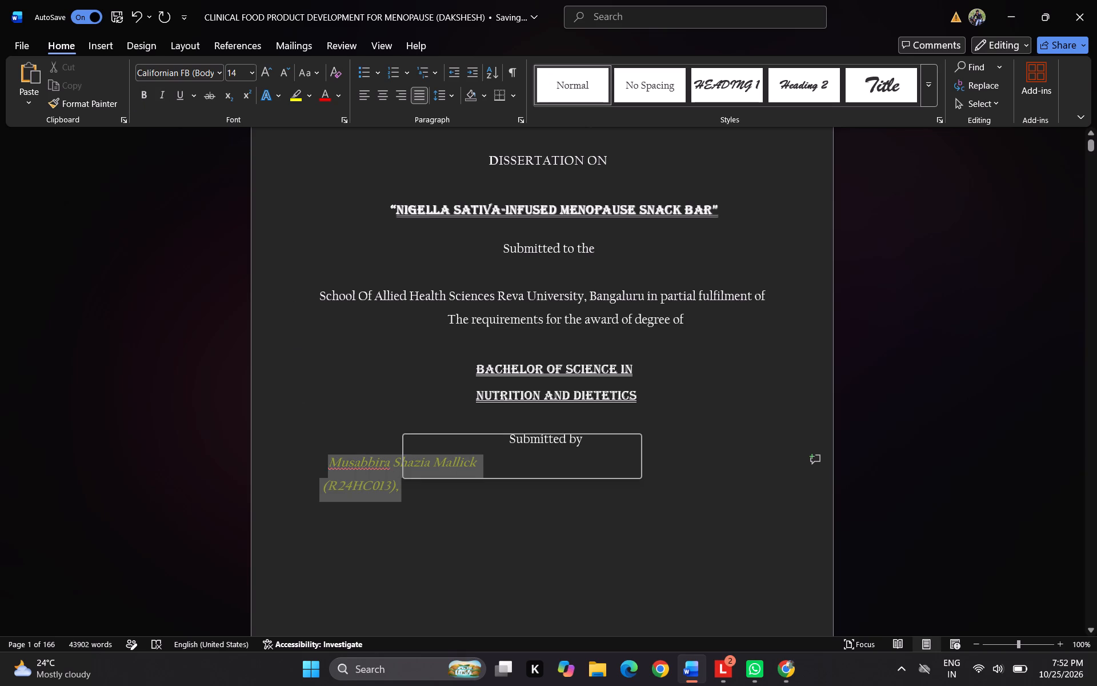
click(417, 471)
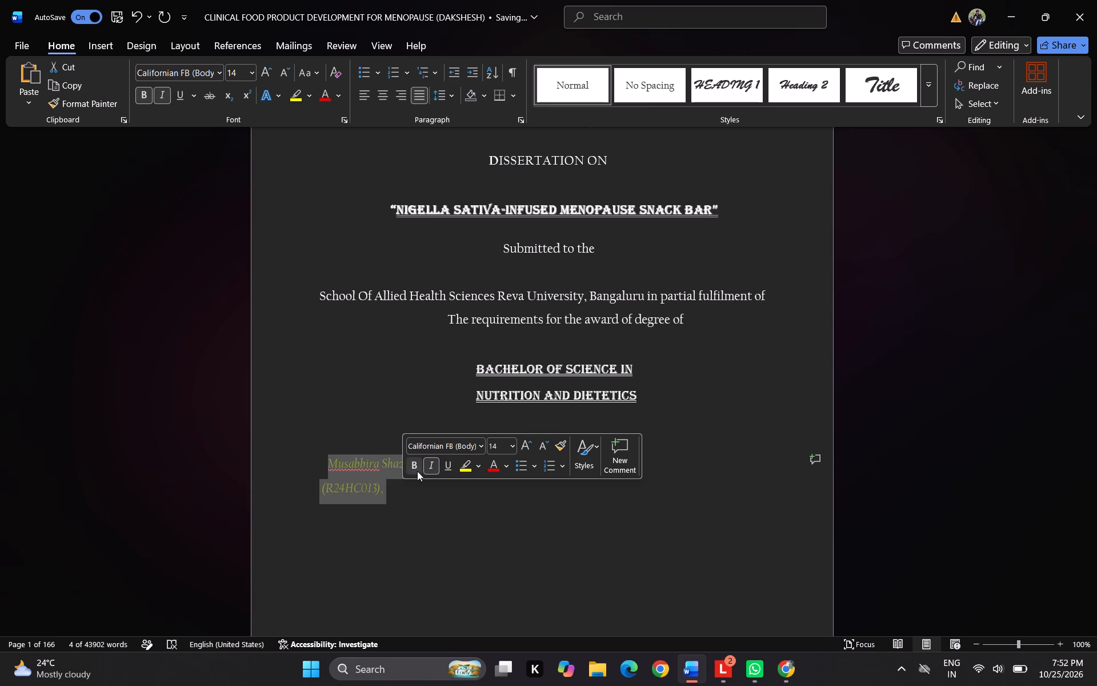
click(431, 469)
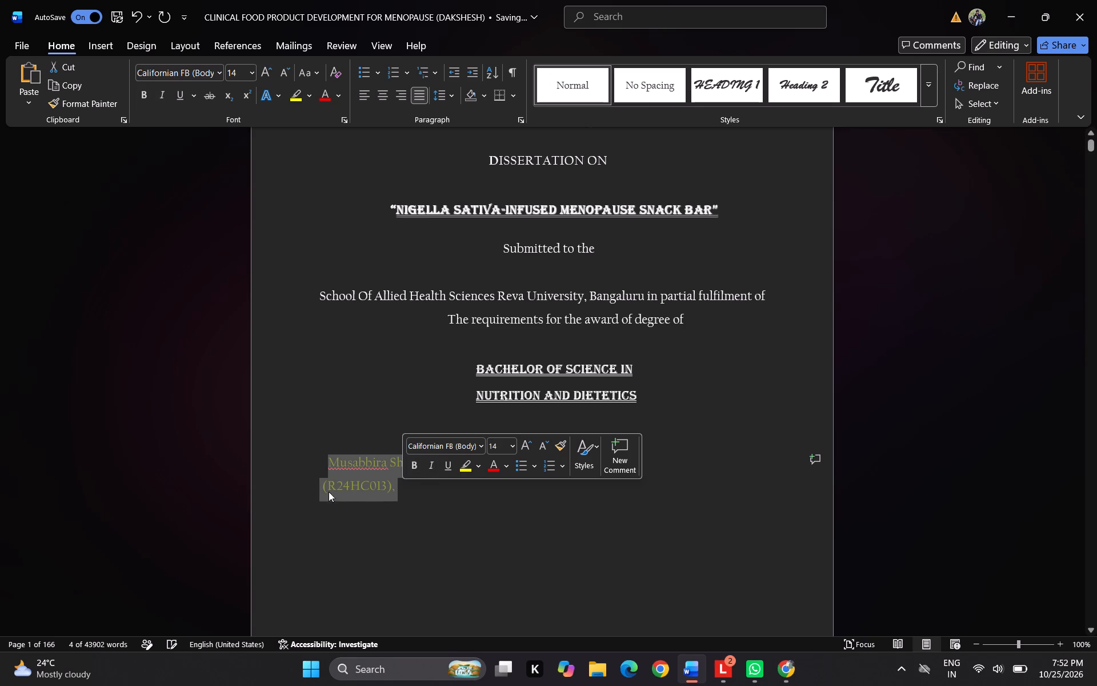
Indent the bracketed ID line beneath the student's name by four spaces.
click(320, 486)
click(320, 486)
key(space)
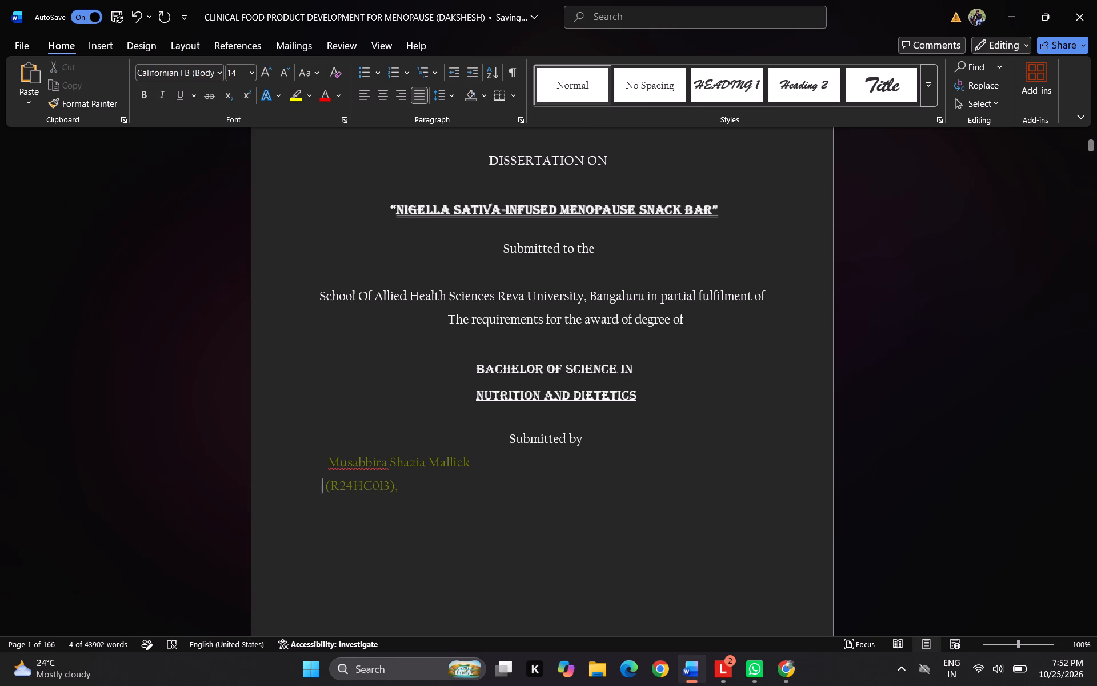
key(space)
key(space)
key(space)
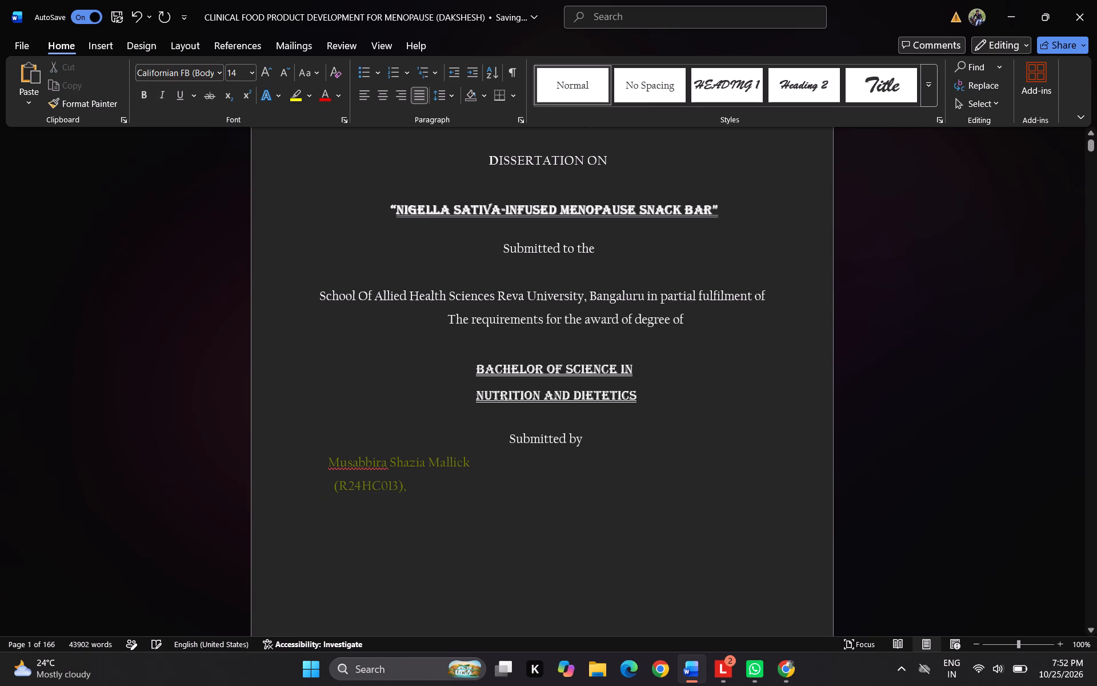
Set the first student's name and ID in the Algerian font and apply the first, plain black text effect.
drag(323, 454, 396, 508)
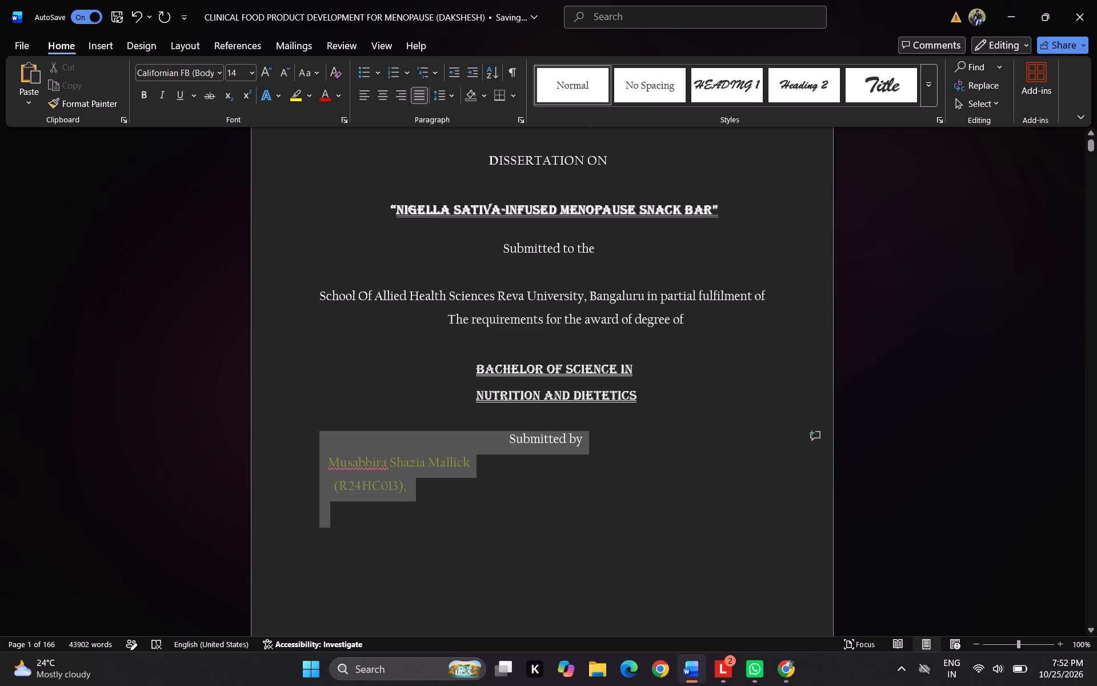
drag(396, 508, 436, 411)
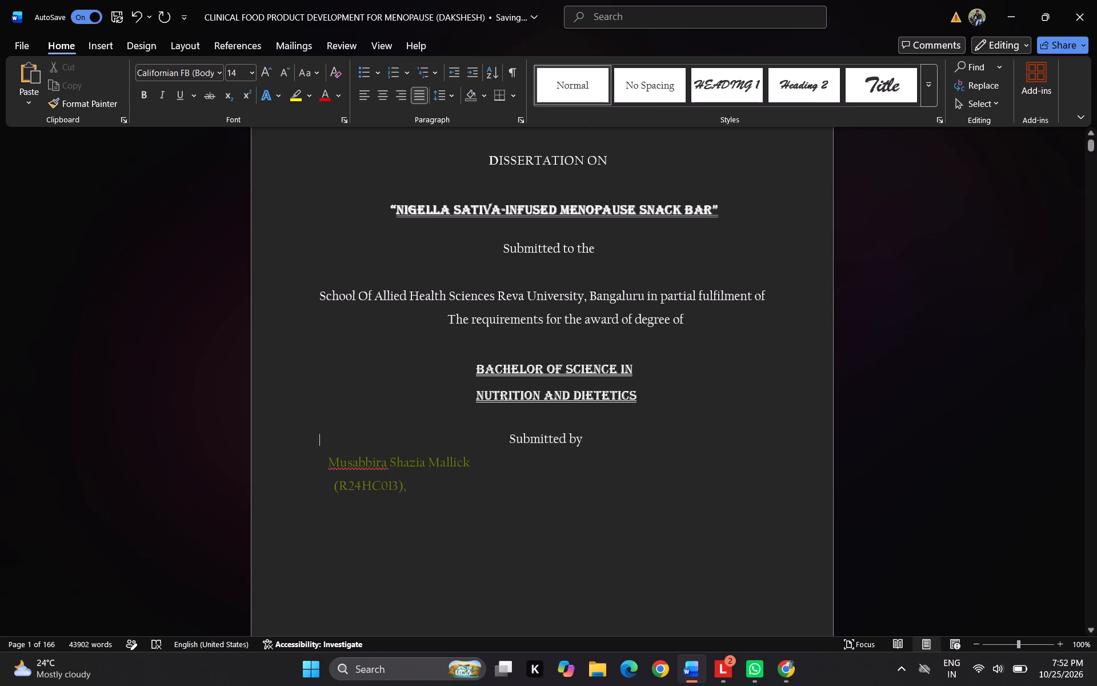
drag(436, 411, 423, 510)
click(423, 510)
drag(323, 461, 375, 489)
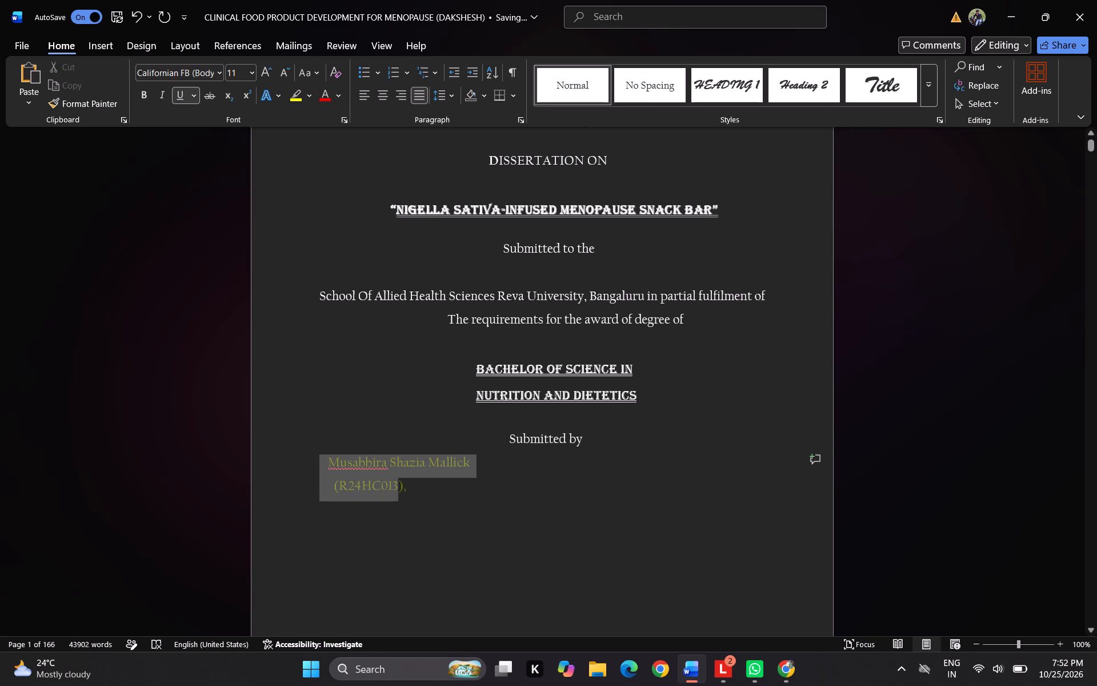
drag(375, 489, 407, 486)
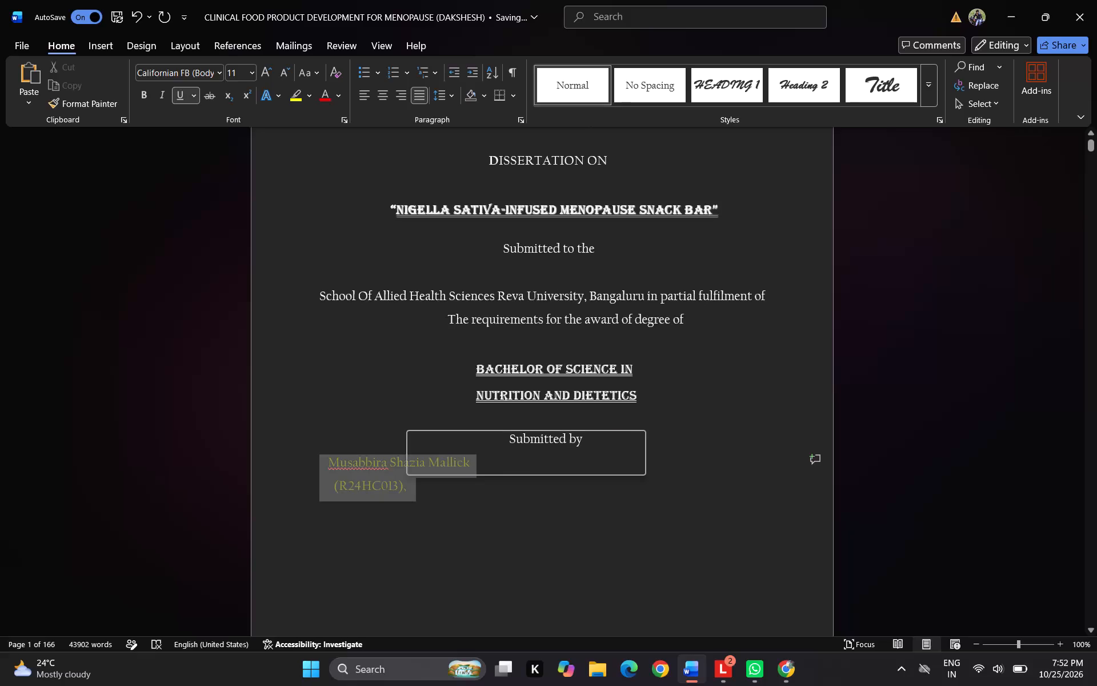
click(483, 441)
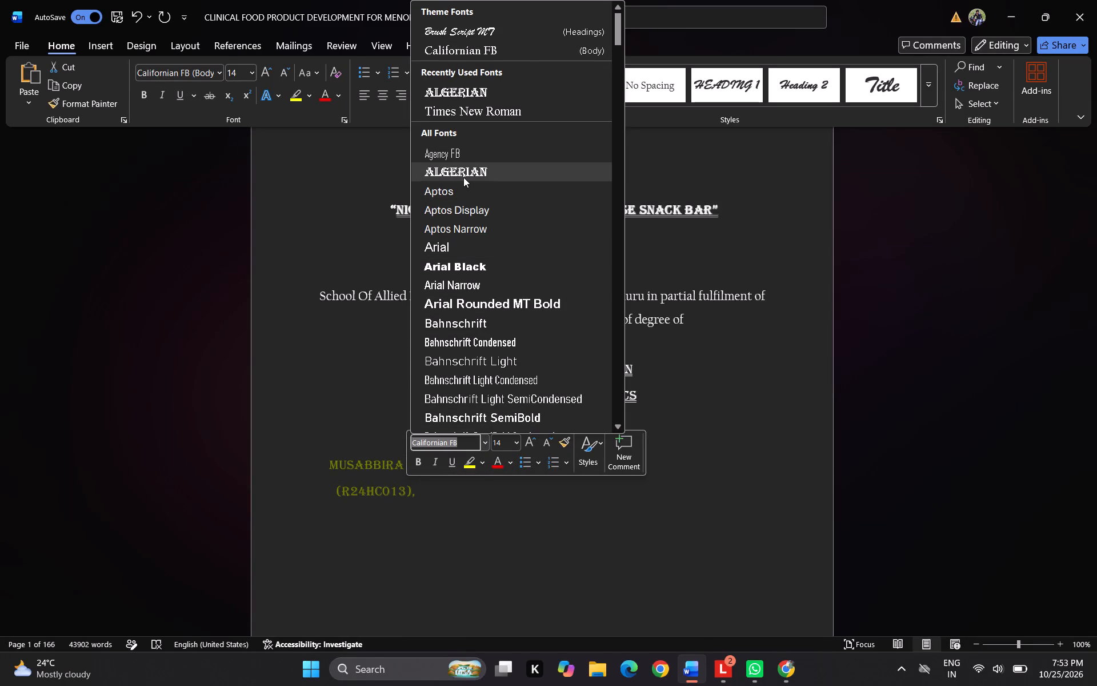
click(463, 177)
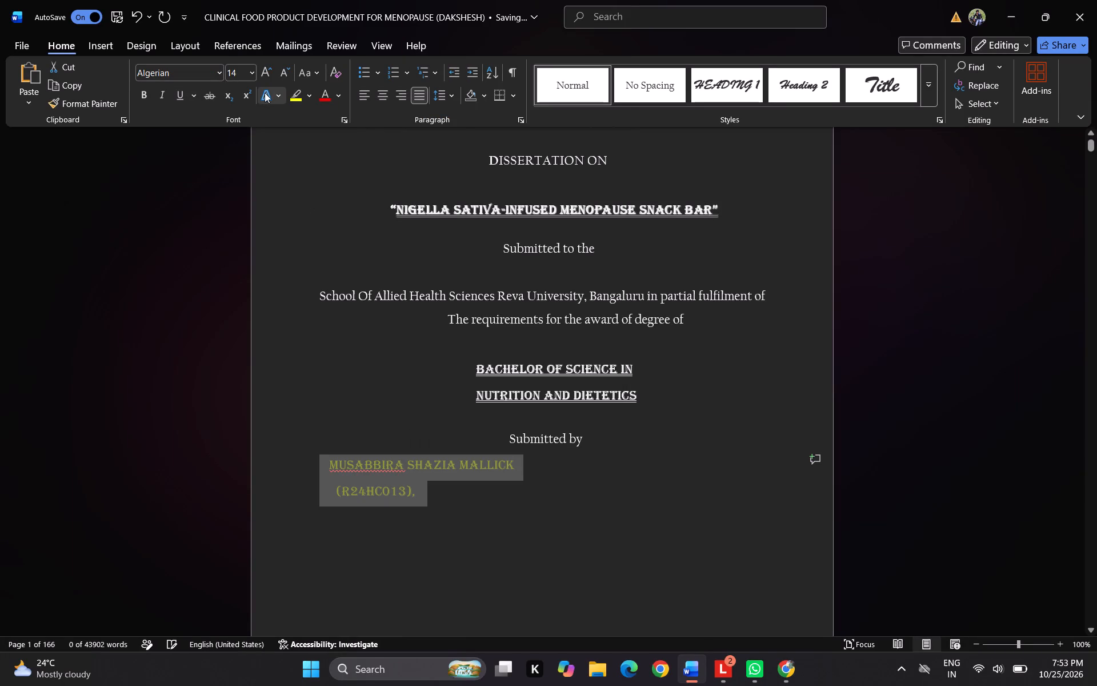
click(265, 93)
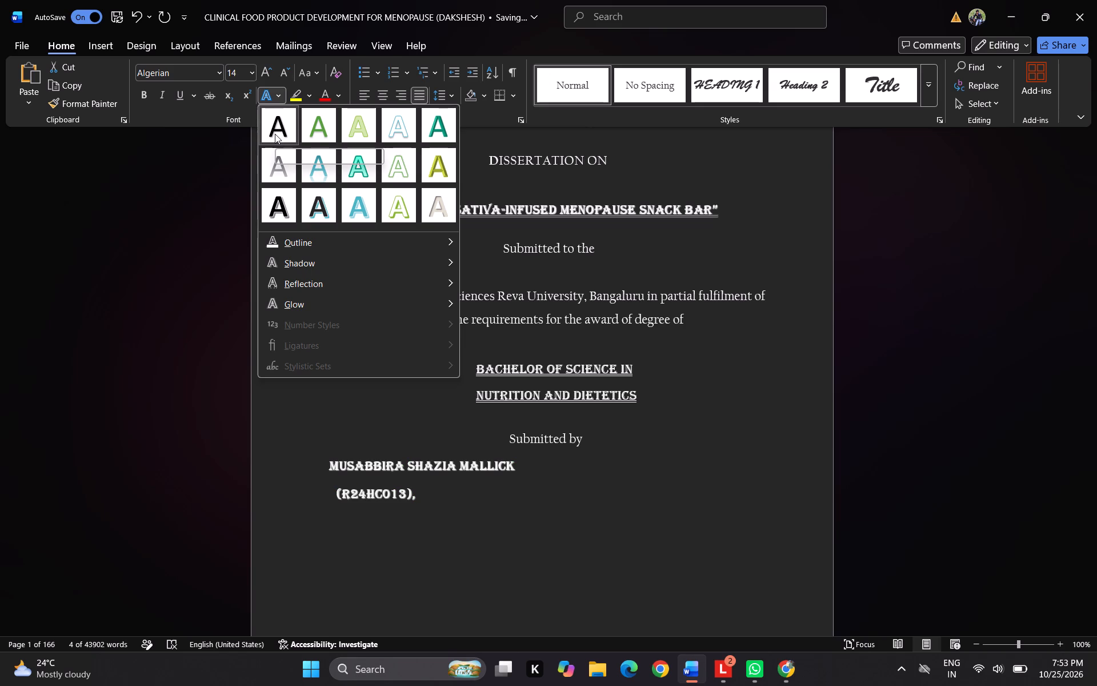
click(275, 134)
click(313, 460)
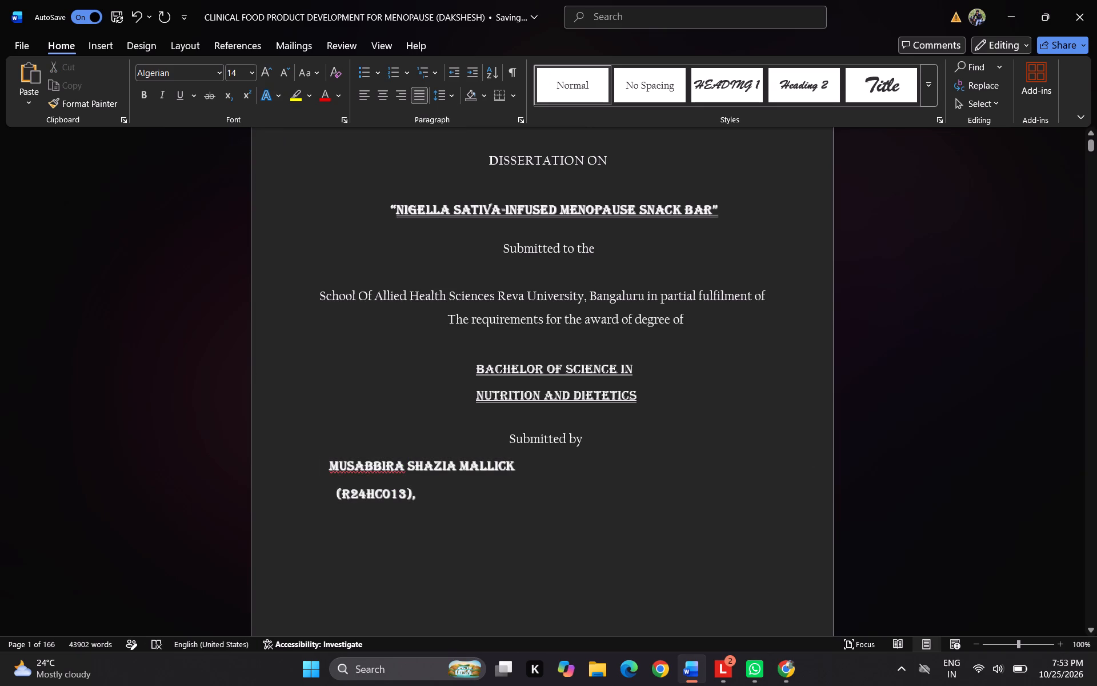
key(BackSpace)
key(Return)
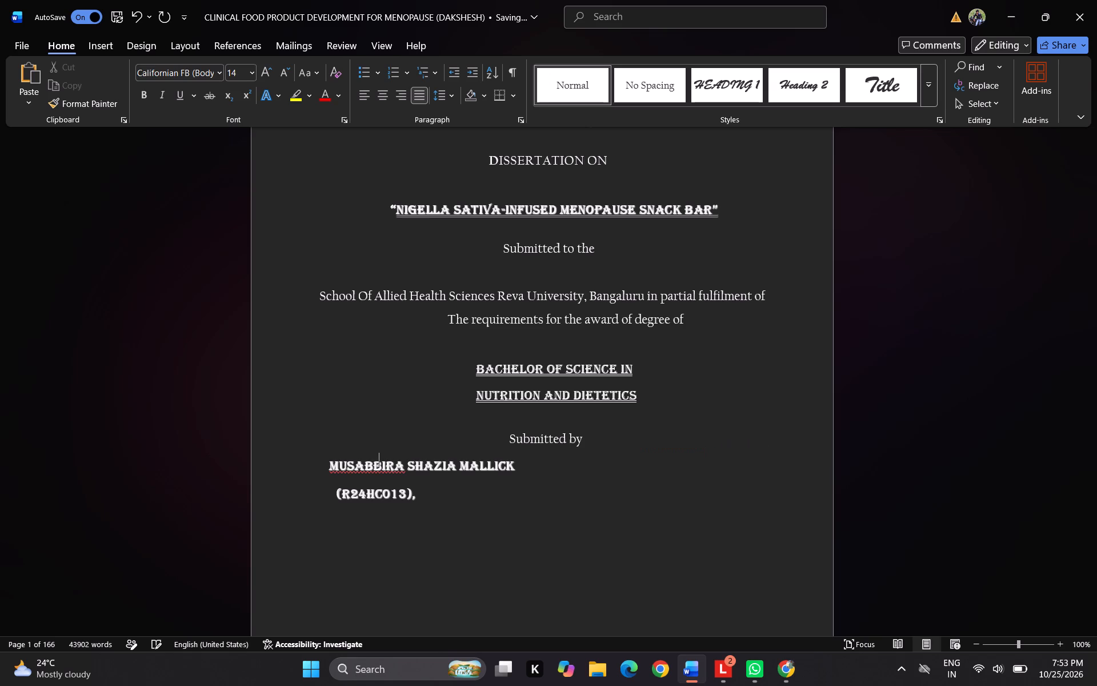
Move the first student's surname onto its own line and indent it to sit centred beneath the given names.
click(460, 470)
key(Return)
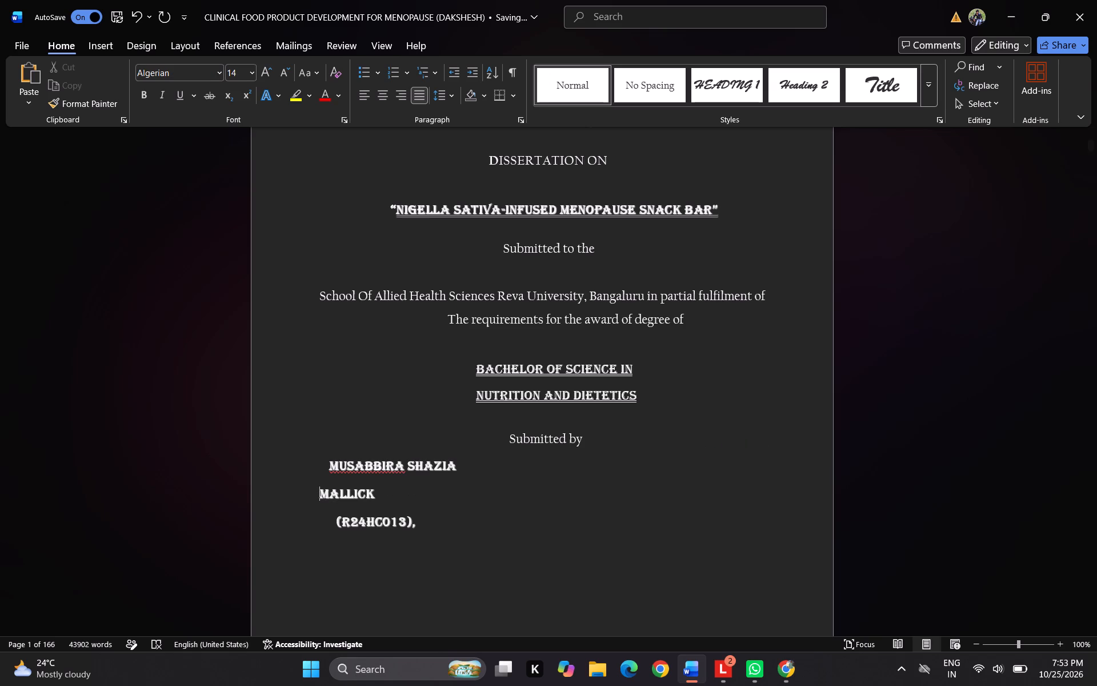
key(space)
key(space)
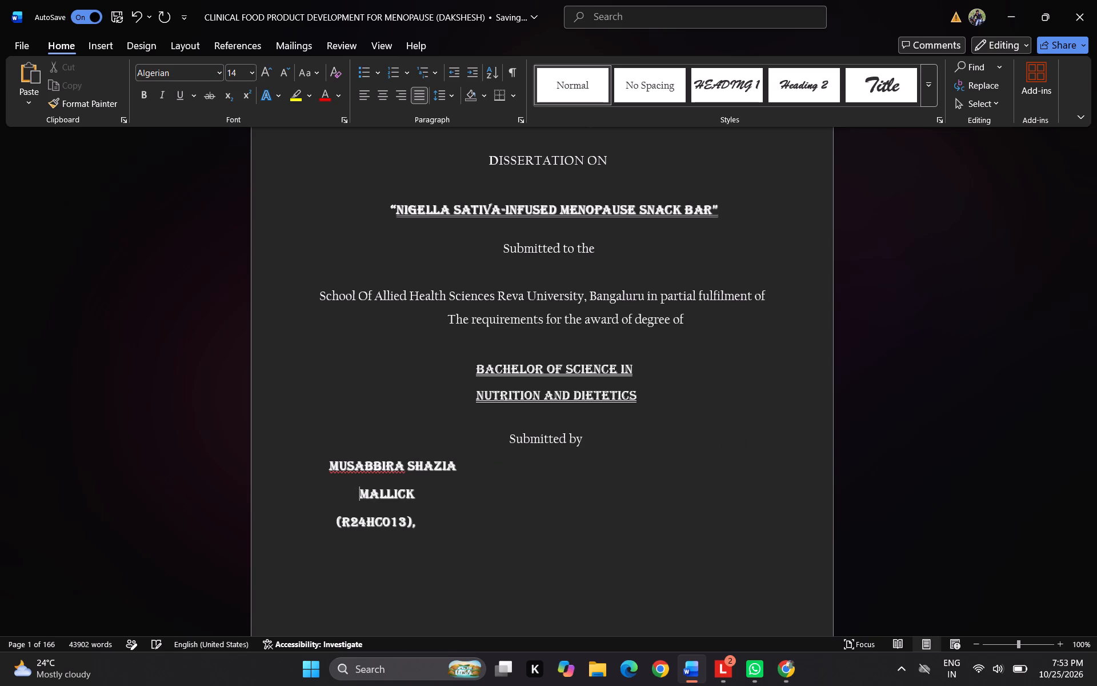
Indent the bracketed ID line by five more spaces so it sits centred beneath the surname.
click(330, 525)
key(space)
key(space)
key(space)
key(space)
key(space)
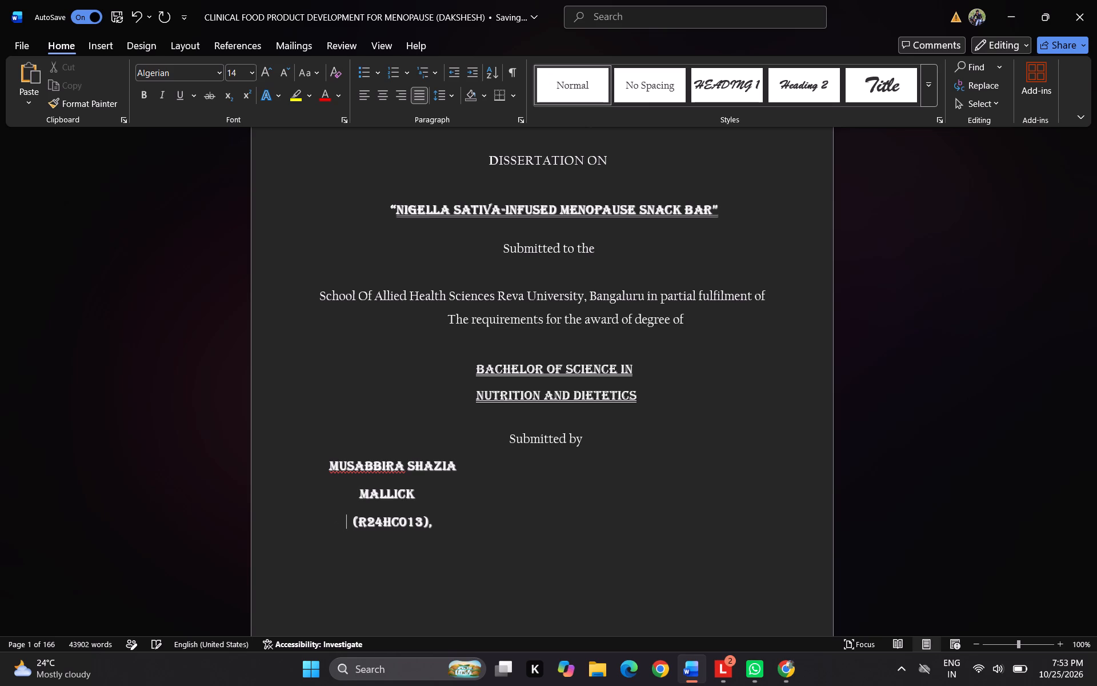
Begin the second student's name with "MD." on the first student's given-name line, separated by a gap of spaces.
click(690, 479)
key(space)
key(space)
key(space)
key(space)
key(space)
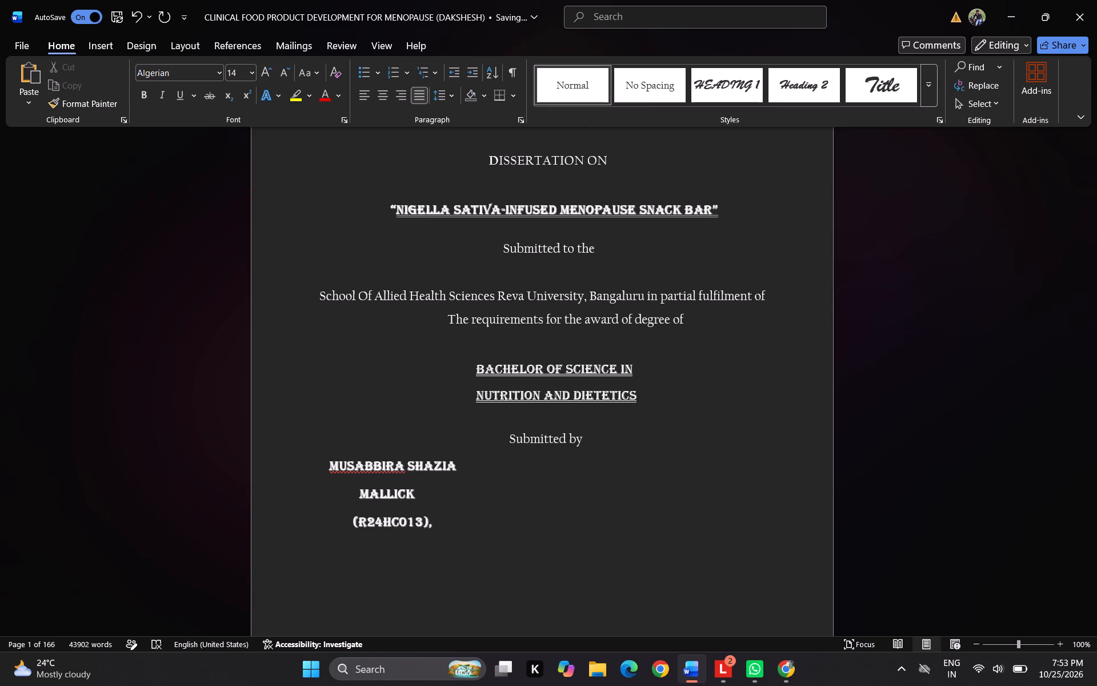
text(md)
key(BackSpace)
Complete the second student's name beside the first student's name under "Submitted by".
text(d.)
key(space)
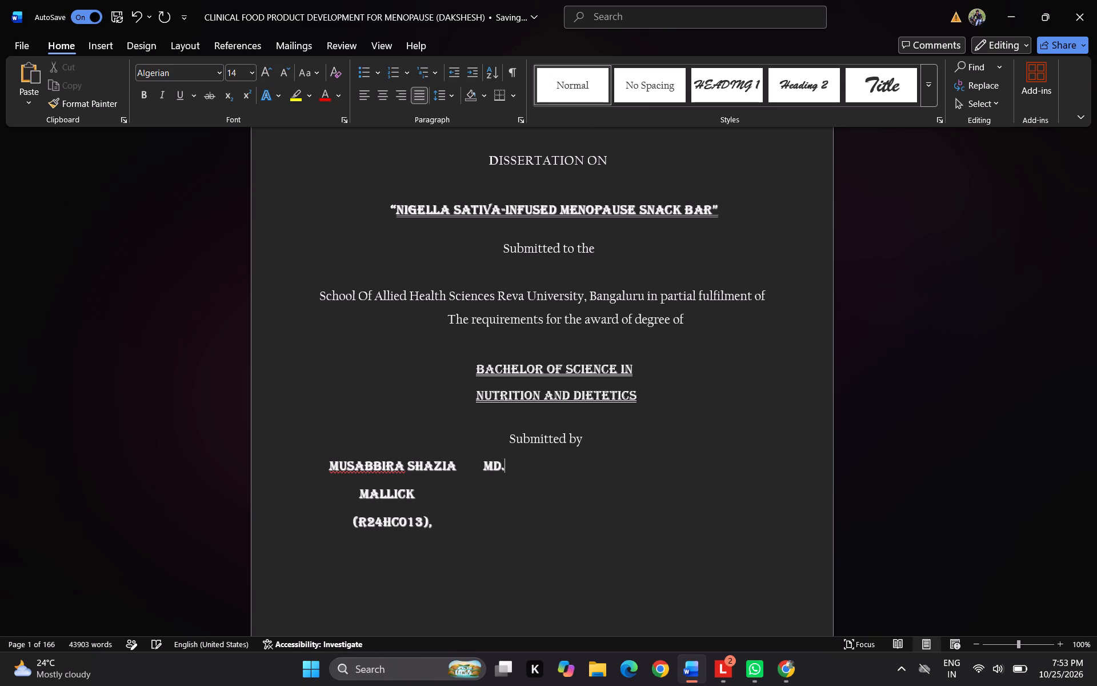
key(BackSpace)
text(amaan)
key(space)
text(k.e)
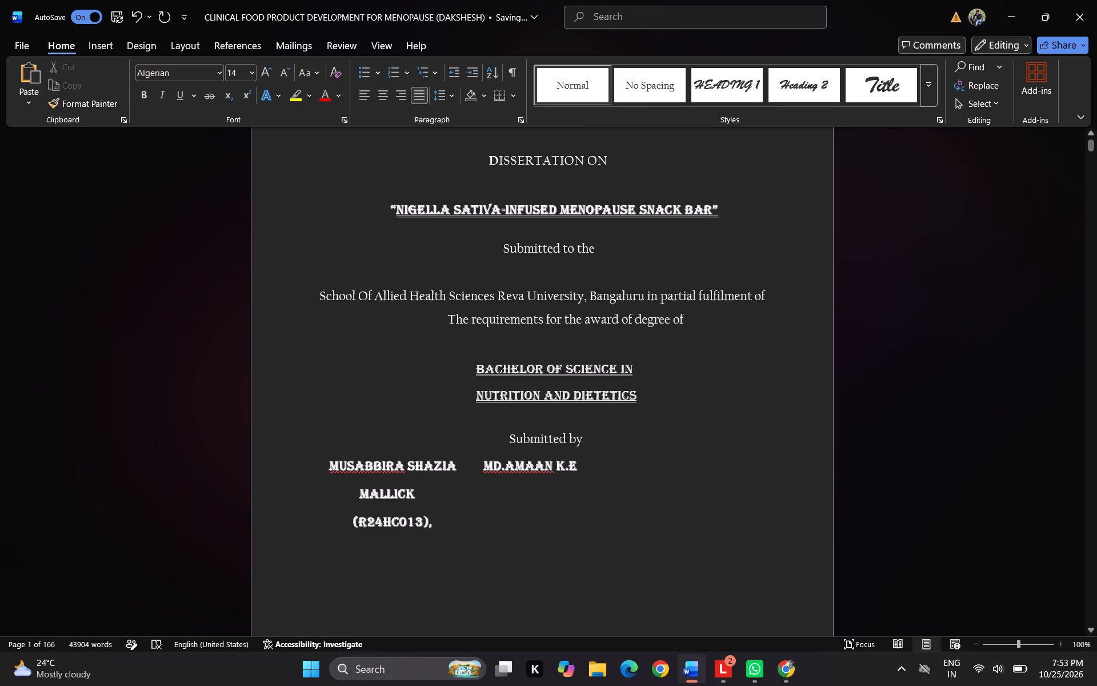
Add four spaces before the second student's name to widen the gap from the first student's name.
click(481, 472)
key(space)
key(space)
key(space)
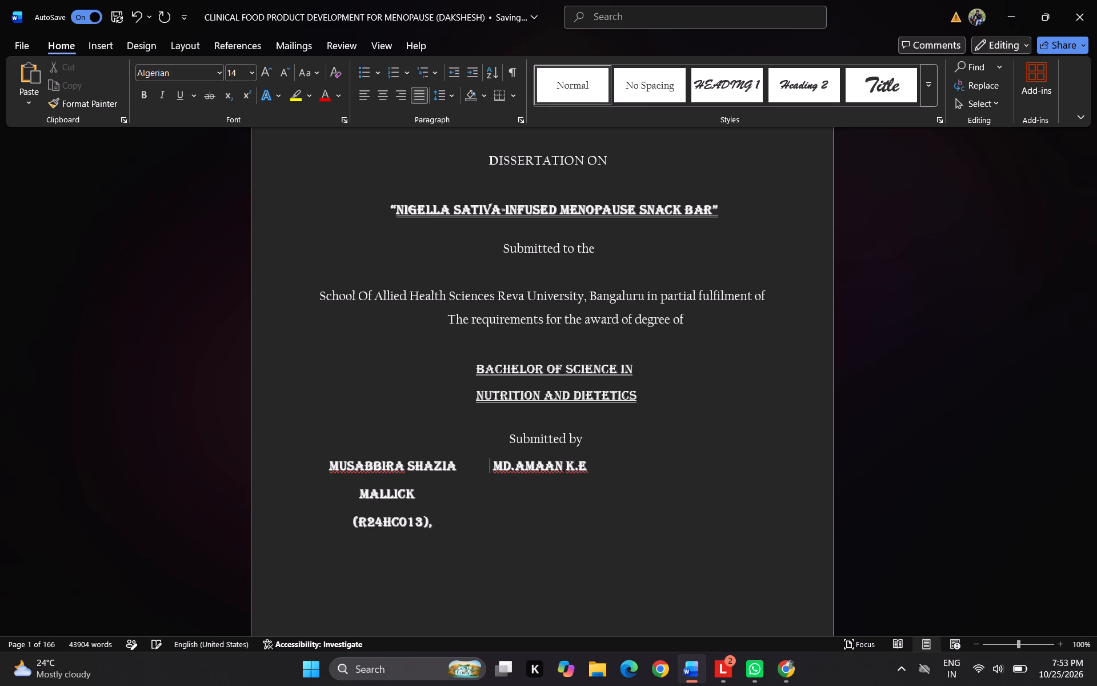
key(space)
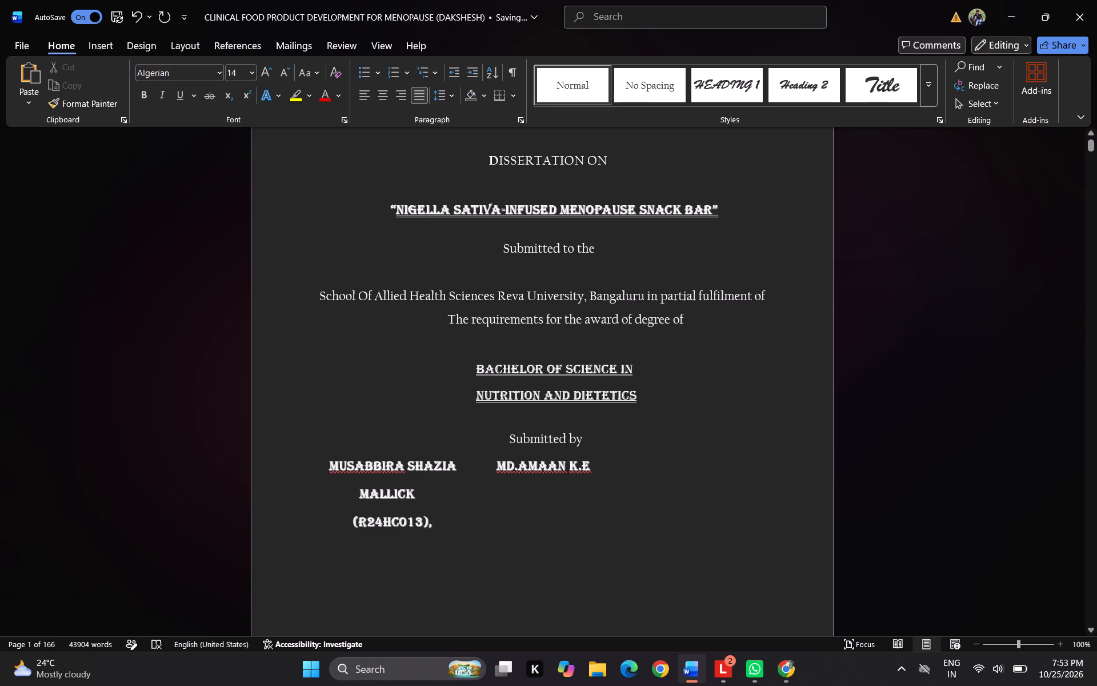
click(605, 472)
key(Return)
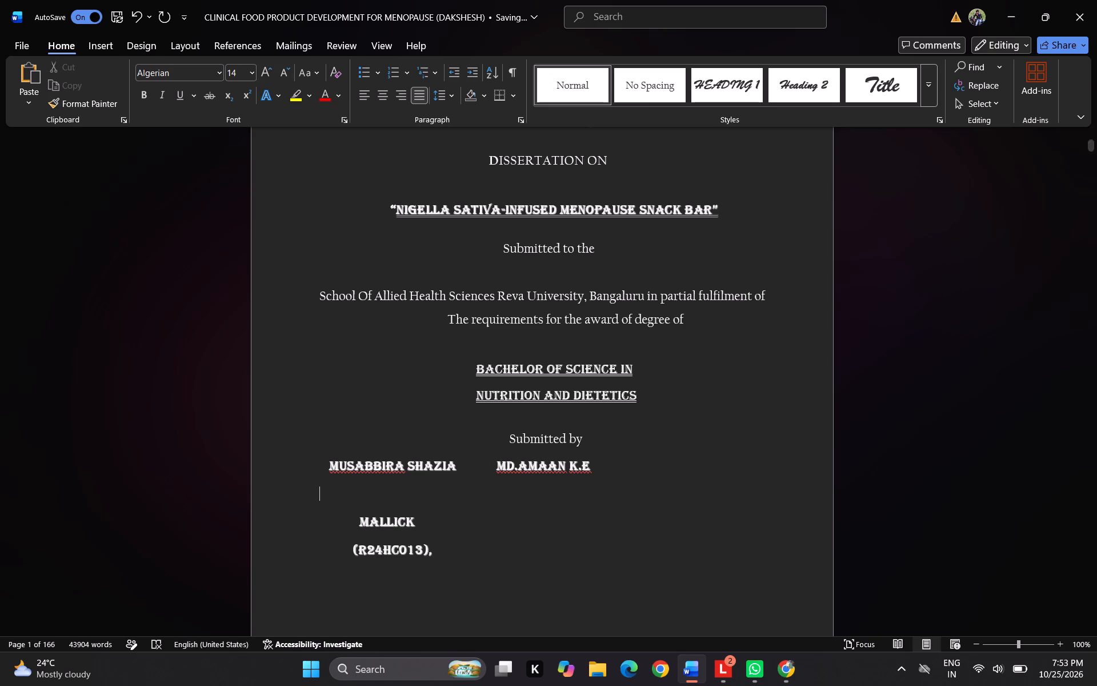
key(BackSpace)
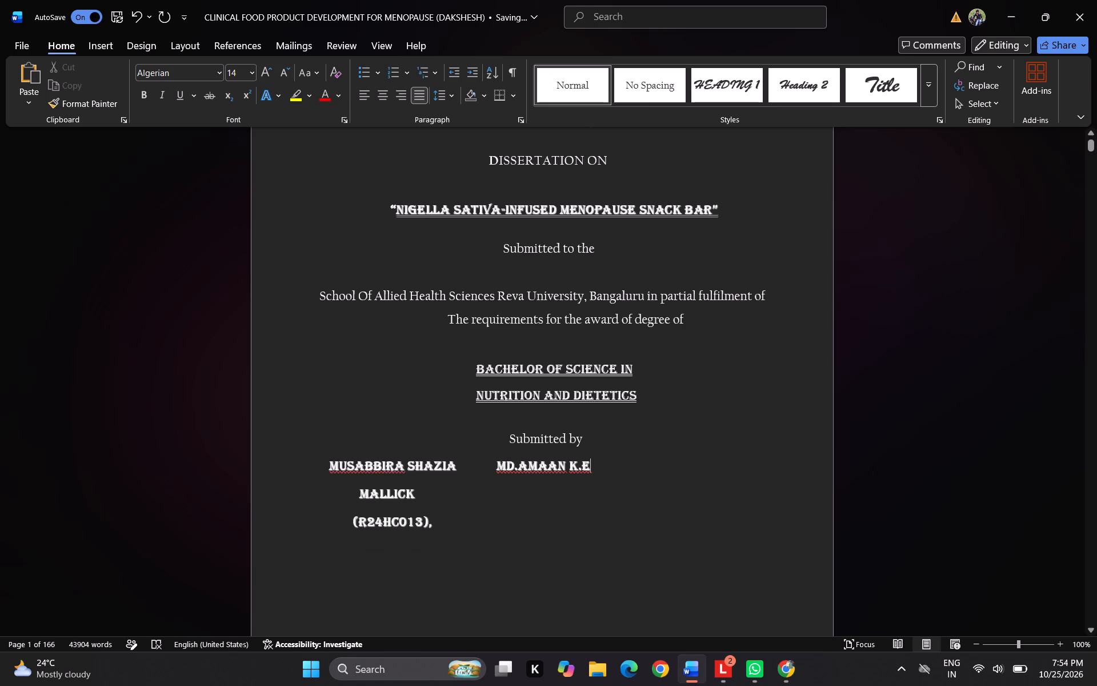
Space across the second line of the student block and enter "R" beneath the second student's name to start the registration number.
click(505, 486)
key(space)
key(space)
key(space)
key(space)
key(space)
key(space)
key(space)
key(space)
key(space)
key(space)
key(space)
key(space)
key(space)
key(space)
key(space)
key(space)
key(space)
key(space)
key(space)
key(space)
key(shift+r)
Remove the parentheses and trailing comma from the first student's registration number.
click(442, 528)
key(BackSpace)
key(BackSpace)
key(BackSpace)
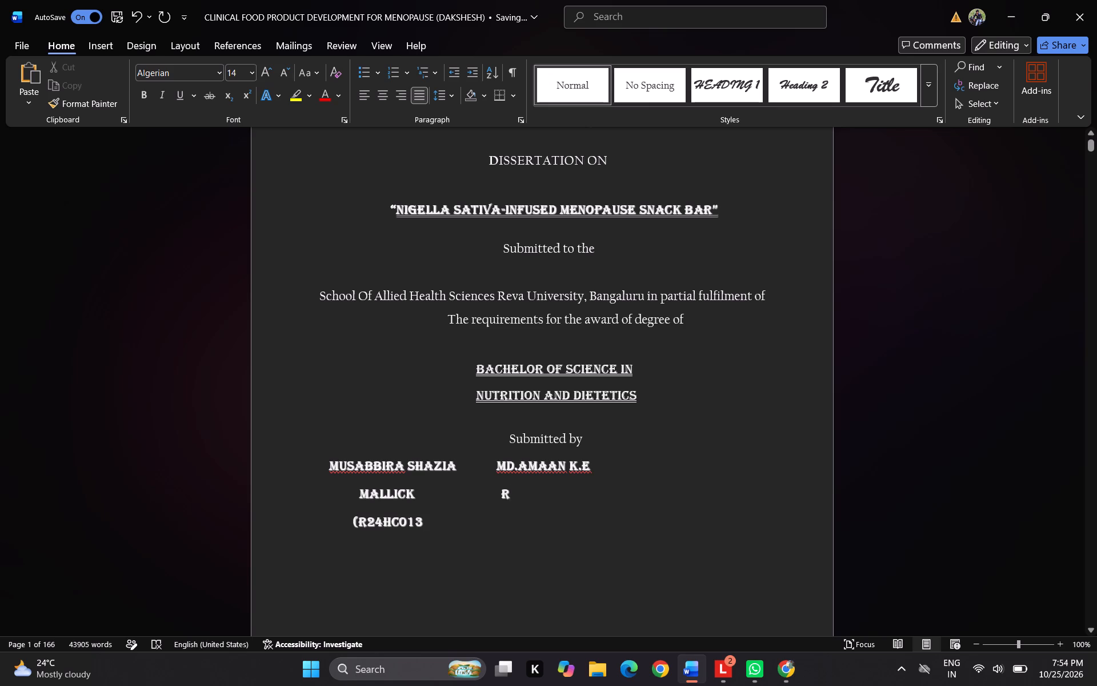
click(359, 523)
key(BackSpace)
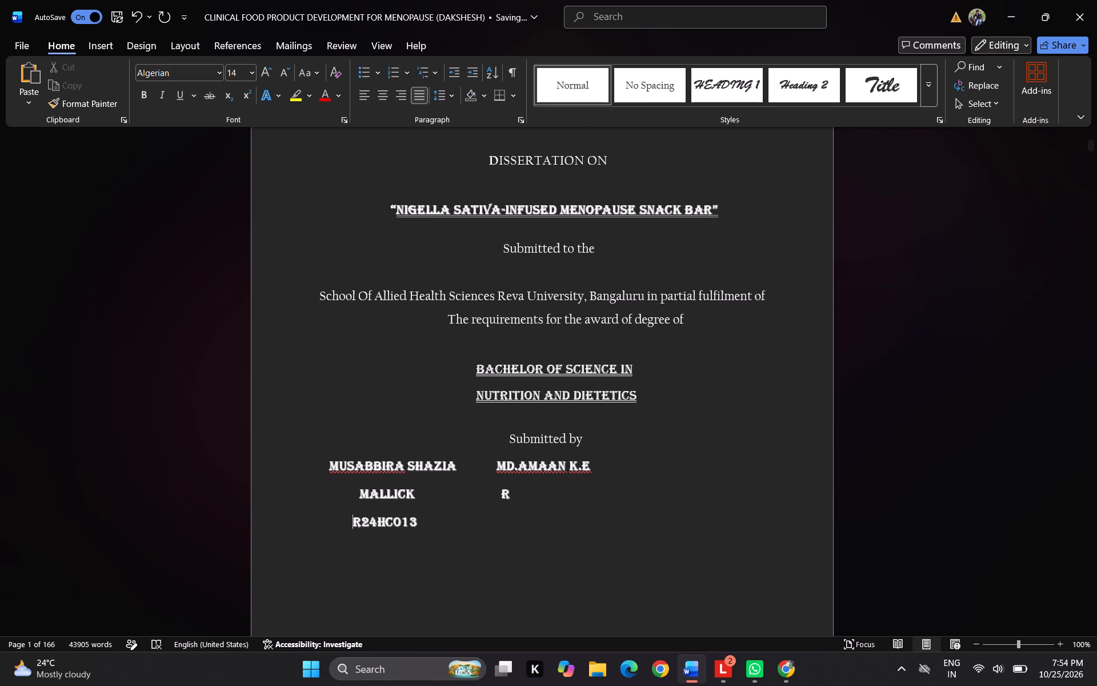
Complete the second student's registration number after the "R" beneath that student's name.
click(519, 490)
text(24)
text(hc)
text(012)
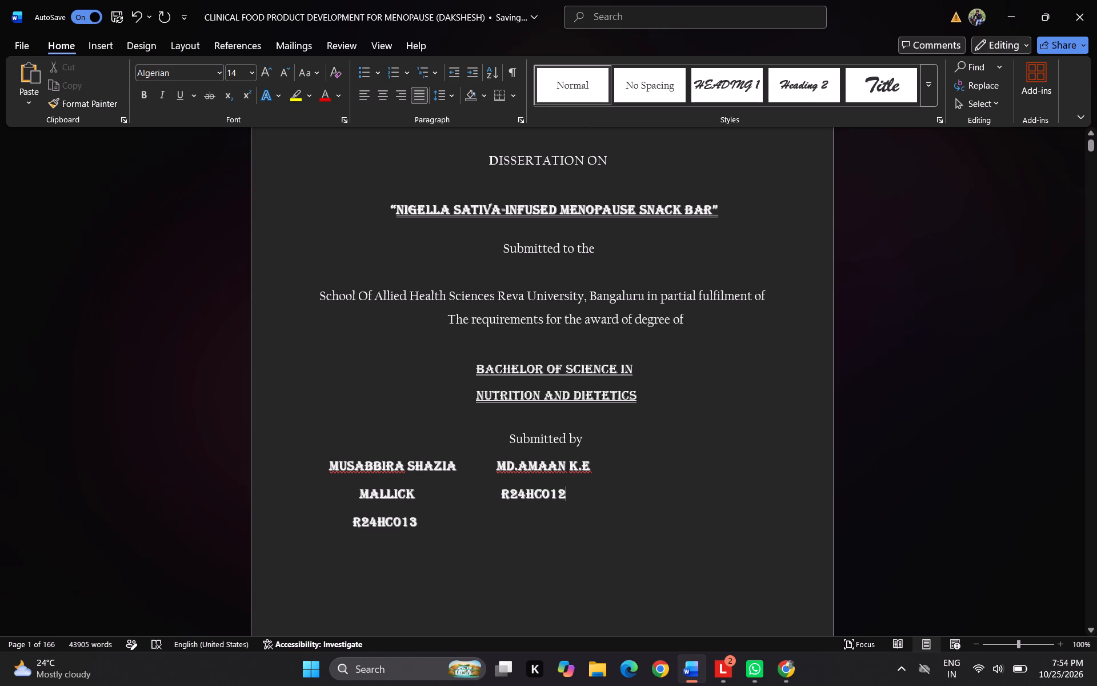
Add three spaces before the second student's registration number to centre it beneath the name.
click(497, 500)
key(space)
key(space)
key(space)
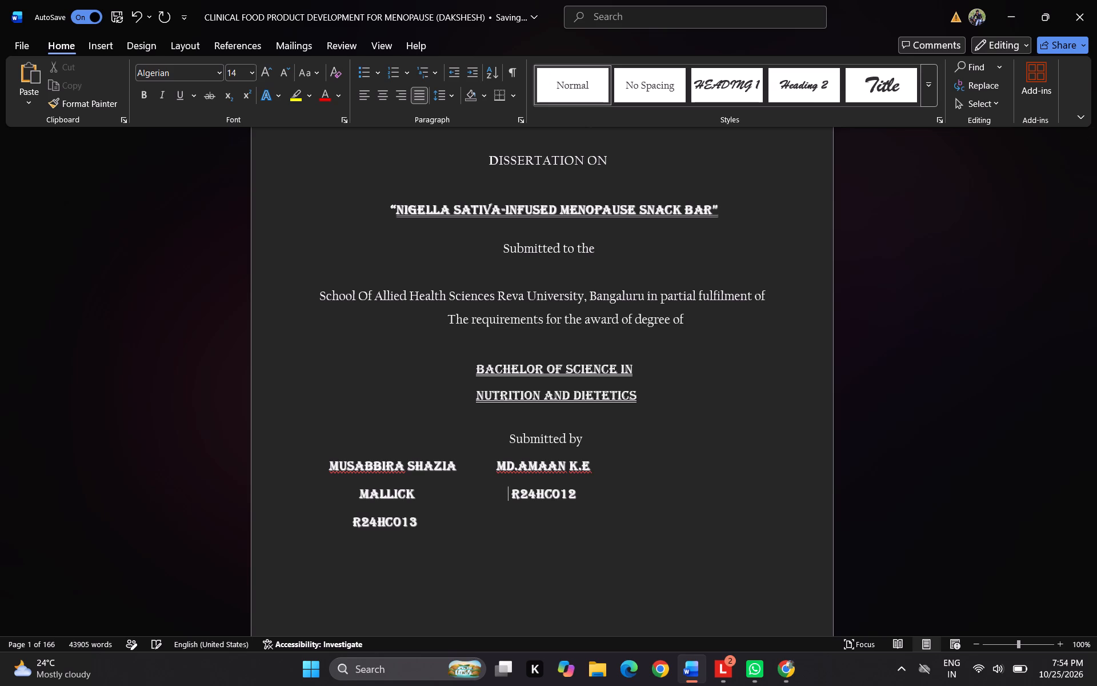
Add 24 spaces after the second student's name and enter the third student's name with initial on the same line.
click(703, 462)
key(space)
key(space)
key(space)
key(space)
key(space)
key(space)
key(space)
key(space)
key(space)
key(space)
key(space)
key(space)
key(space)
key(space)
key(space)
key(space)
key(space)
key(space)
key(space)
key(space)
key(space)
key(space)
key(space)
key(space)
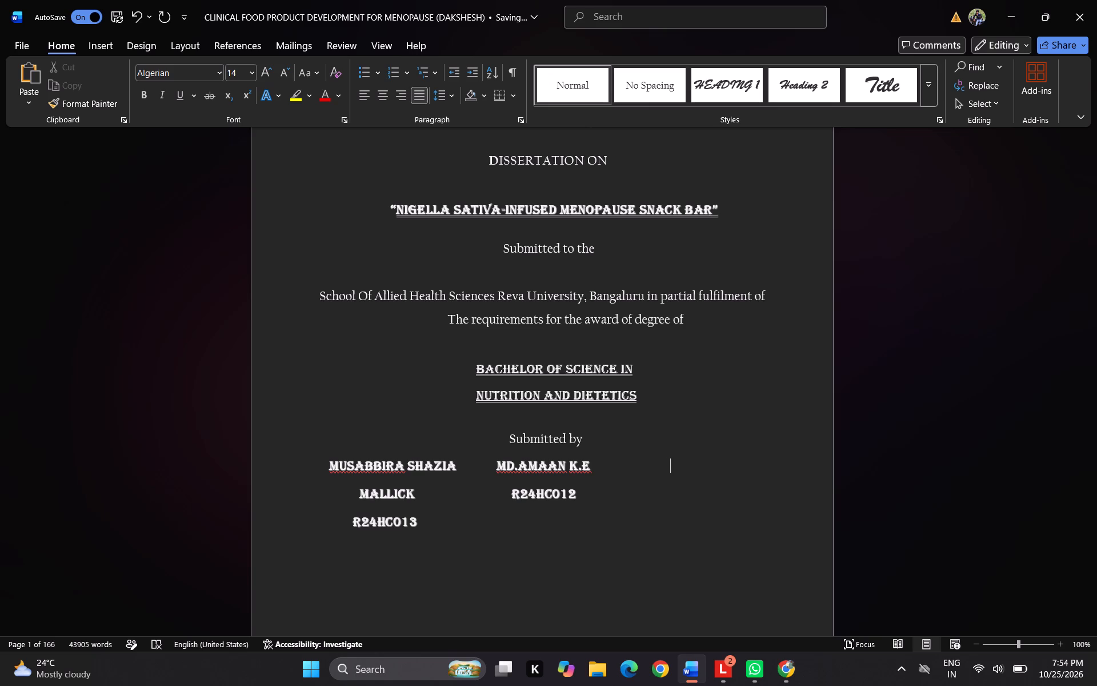
click(703, 462)
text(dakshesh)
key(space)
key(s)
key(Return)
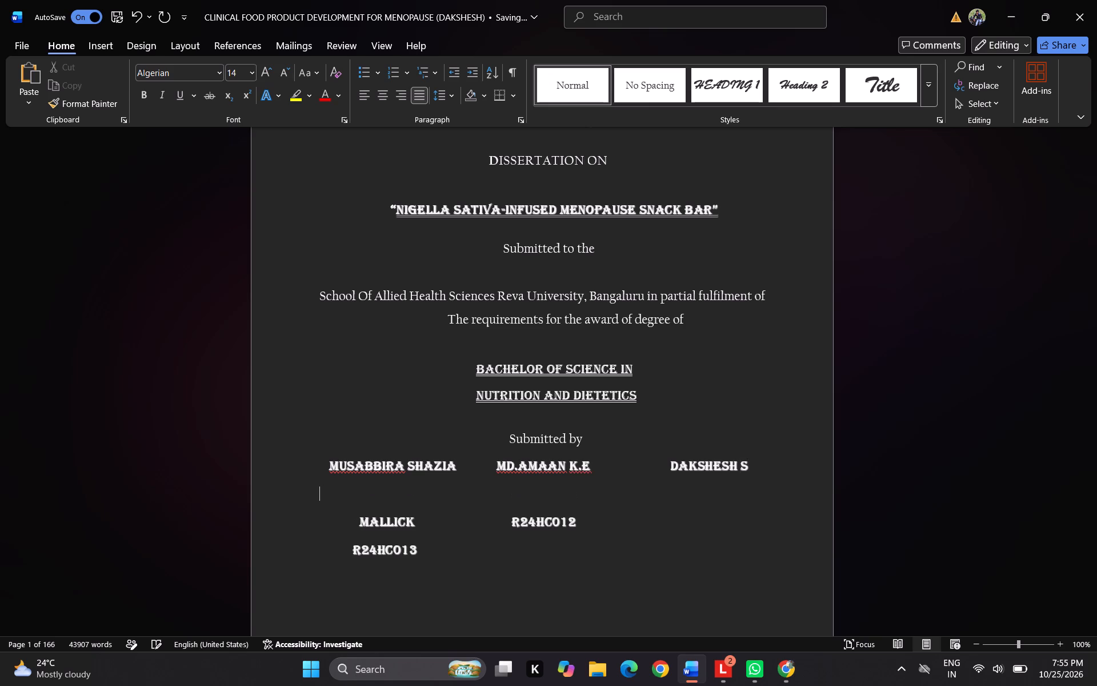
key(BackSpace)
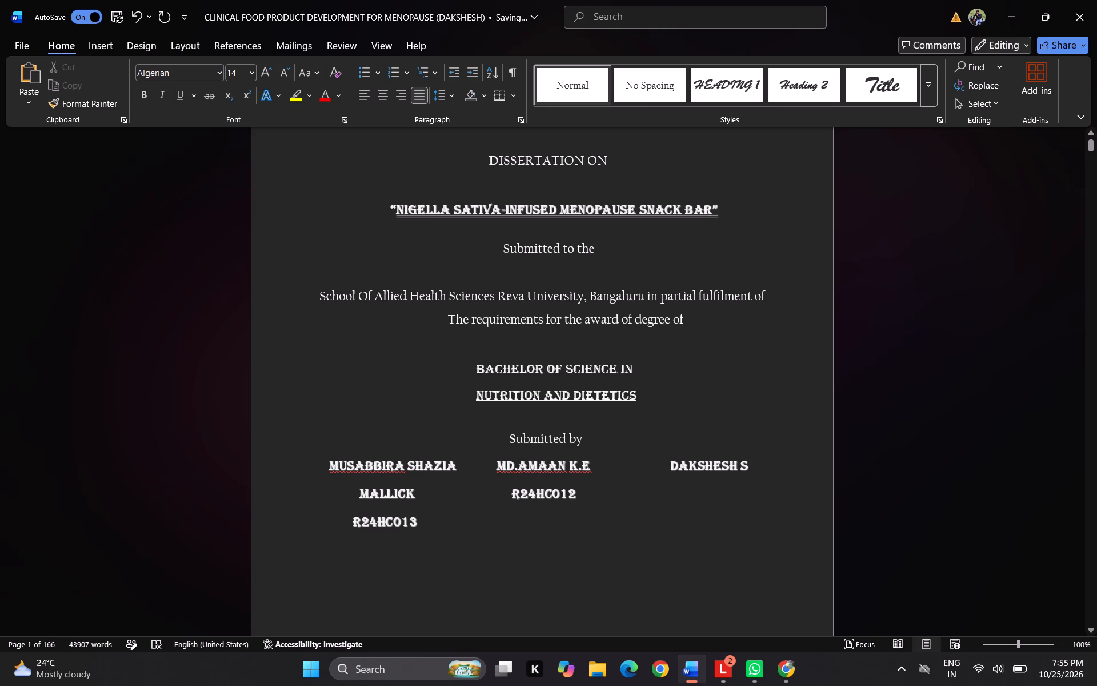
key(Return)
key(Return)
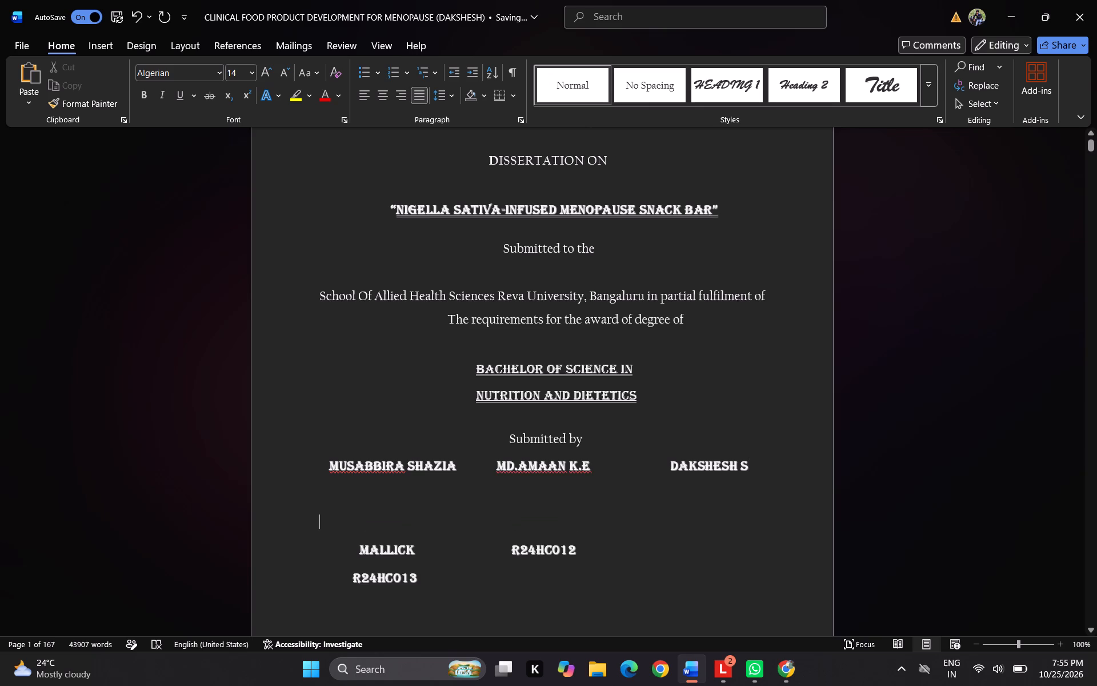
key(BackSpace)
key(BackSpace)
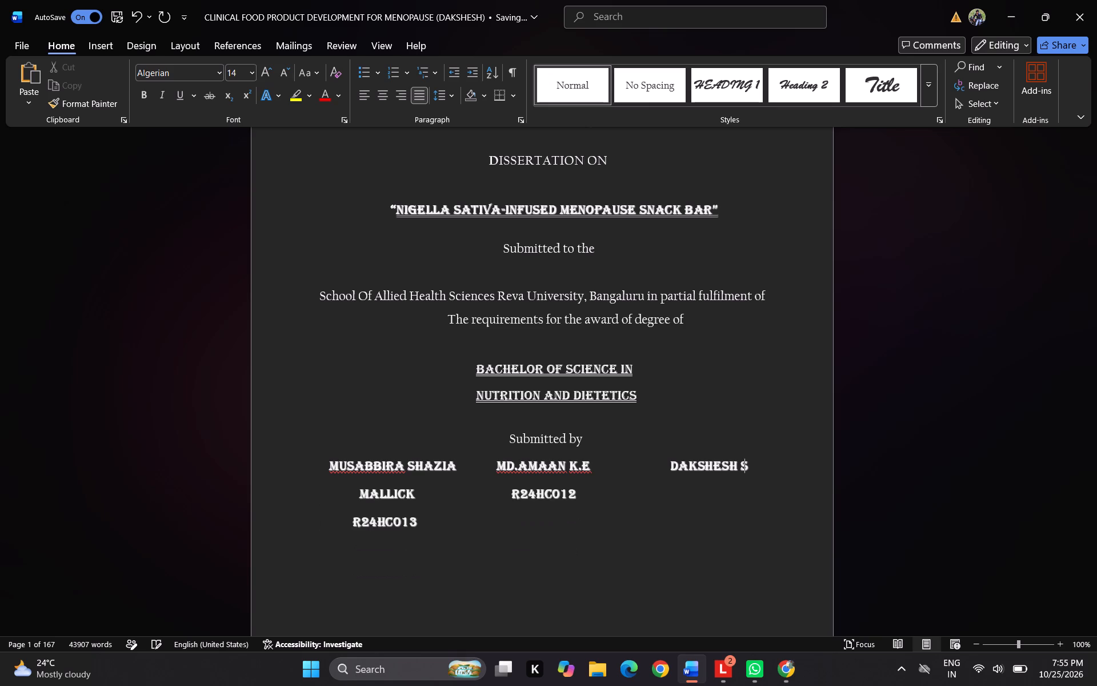
Add 21 spaces after the second student's registration number and enter the third student's registration number beneath that student's name.
click(579, 498)
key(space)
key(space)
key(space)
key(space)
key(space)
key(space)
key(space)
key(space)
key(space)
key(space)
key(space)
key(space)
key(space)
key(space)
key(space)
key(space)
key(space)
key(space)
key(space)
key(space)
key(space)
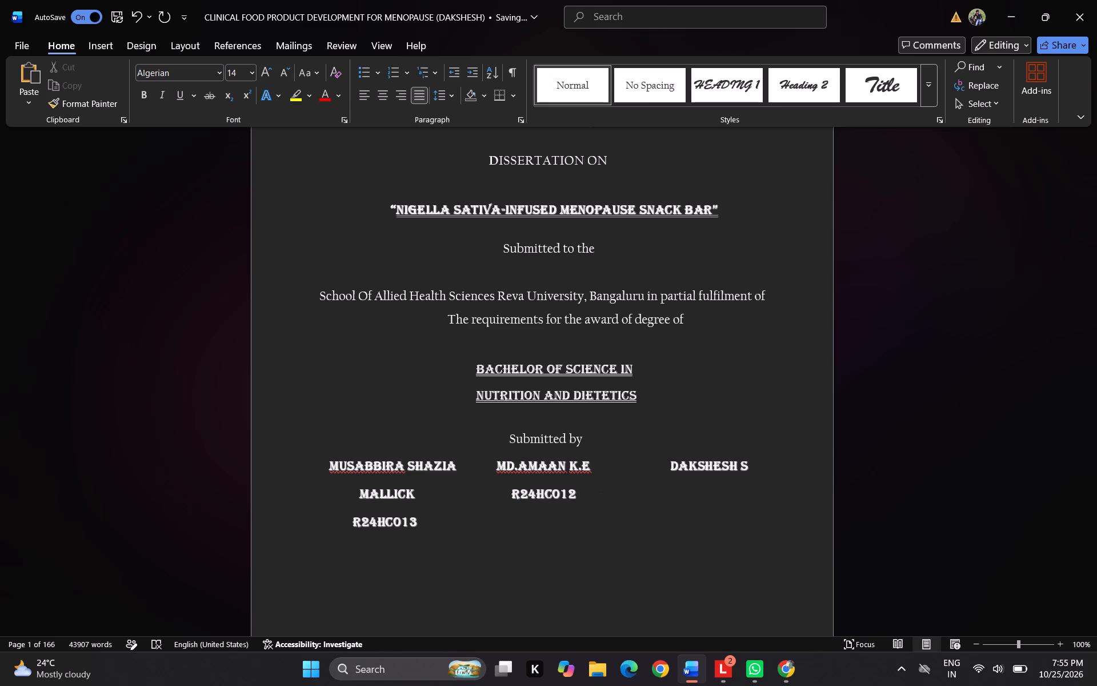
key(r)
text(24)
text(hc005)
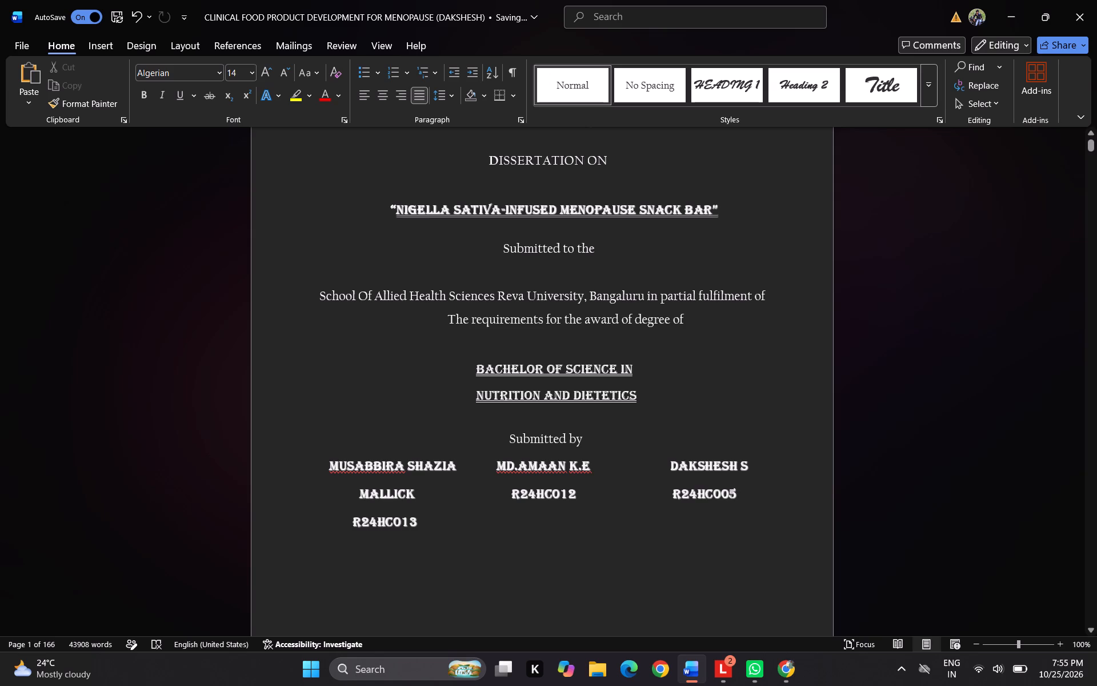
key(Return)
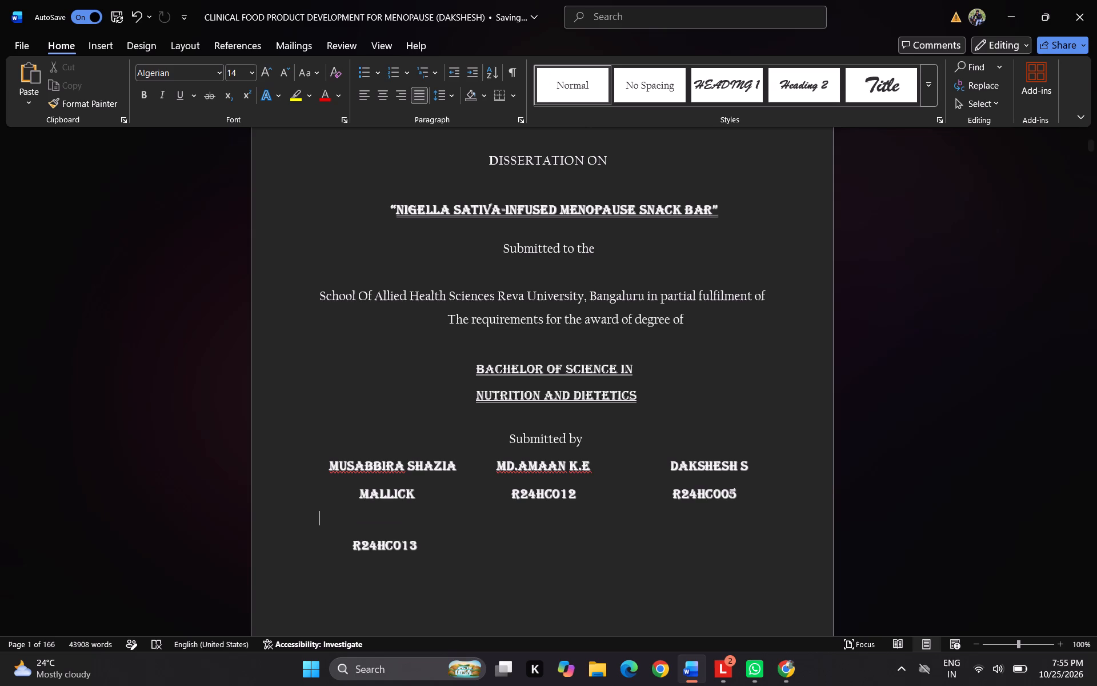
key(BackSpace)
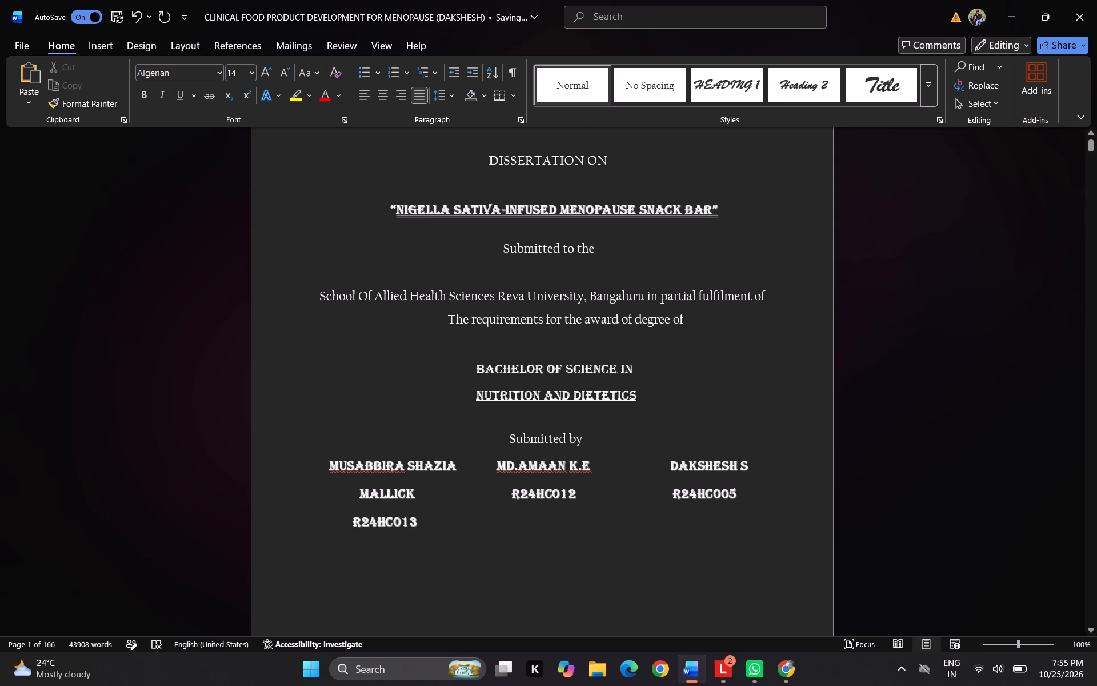
Insert two line breaks after the first student's registration number and 20 spaces on the new line.
click(527, 533)
key(Return)
key(Return)
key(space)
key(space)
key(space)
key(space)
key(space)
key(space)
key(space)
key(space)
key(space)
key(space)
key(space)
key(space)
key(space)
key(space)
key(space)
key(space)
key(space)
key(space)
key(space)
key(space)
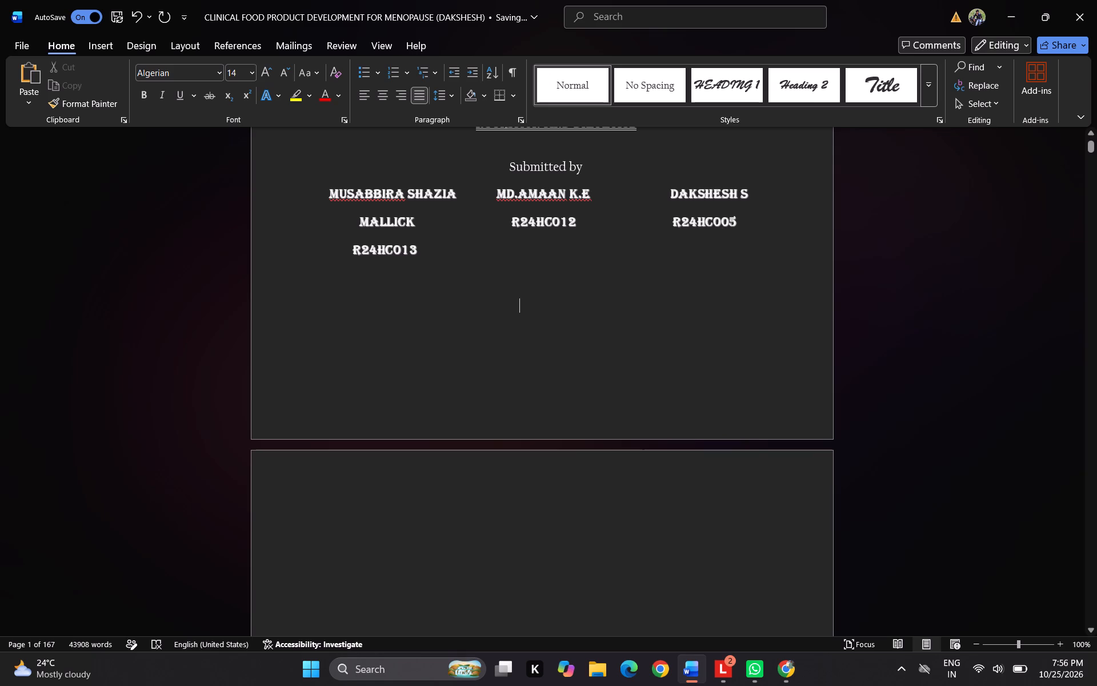
Remove spaces before the first student's registration number, copy the number, and delete it from the third line of the student block.
click(346, 253)
key(BackSpace)
key(BackSpace)
key(BackSpace)
key(BackSpace)
key(BackSpace)
key(BackSpace)
drag(329, 248, 424, 254)
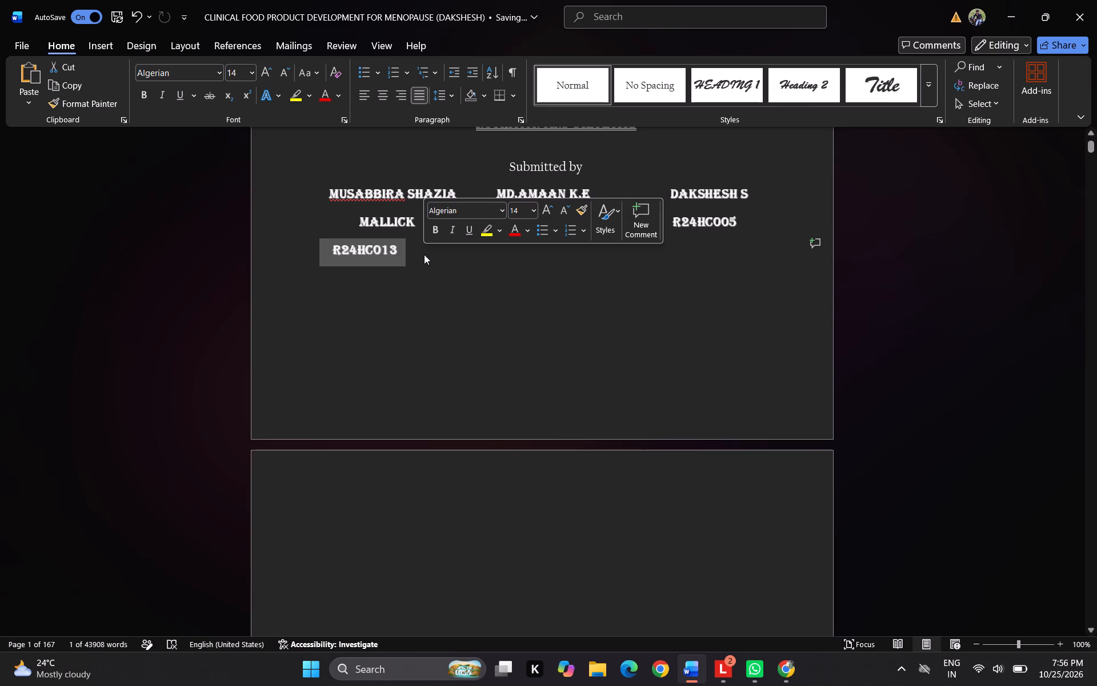
key(ctrl+c)
key(BackSpace)
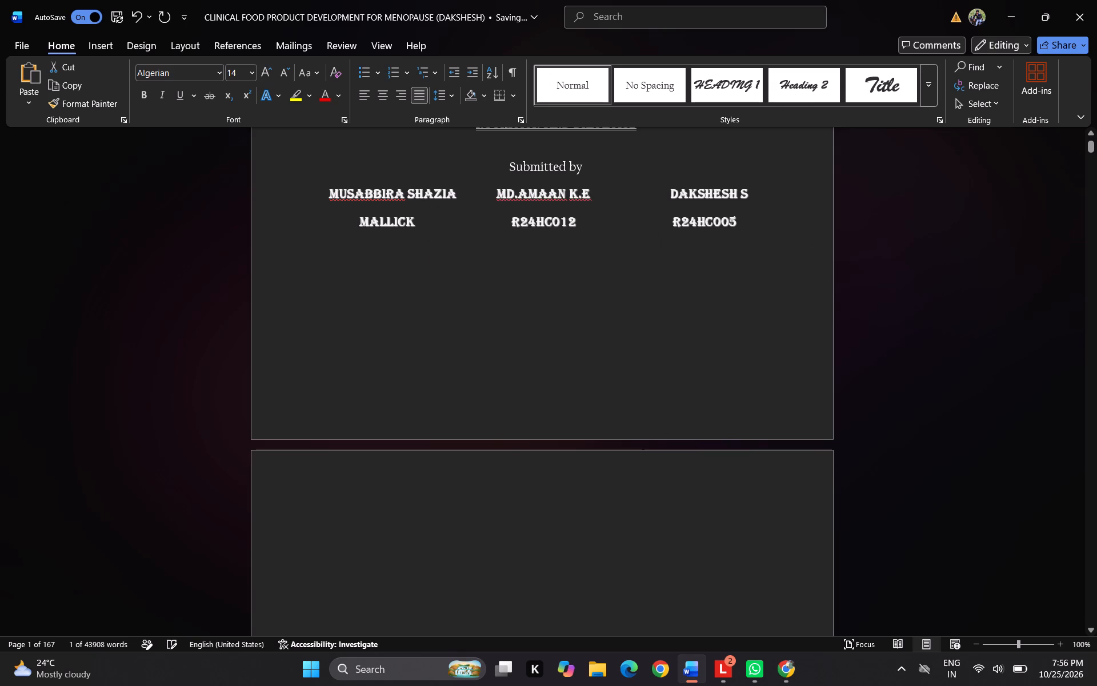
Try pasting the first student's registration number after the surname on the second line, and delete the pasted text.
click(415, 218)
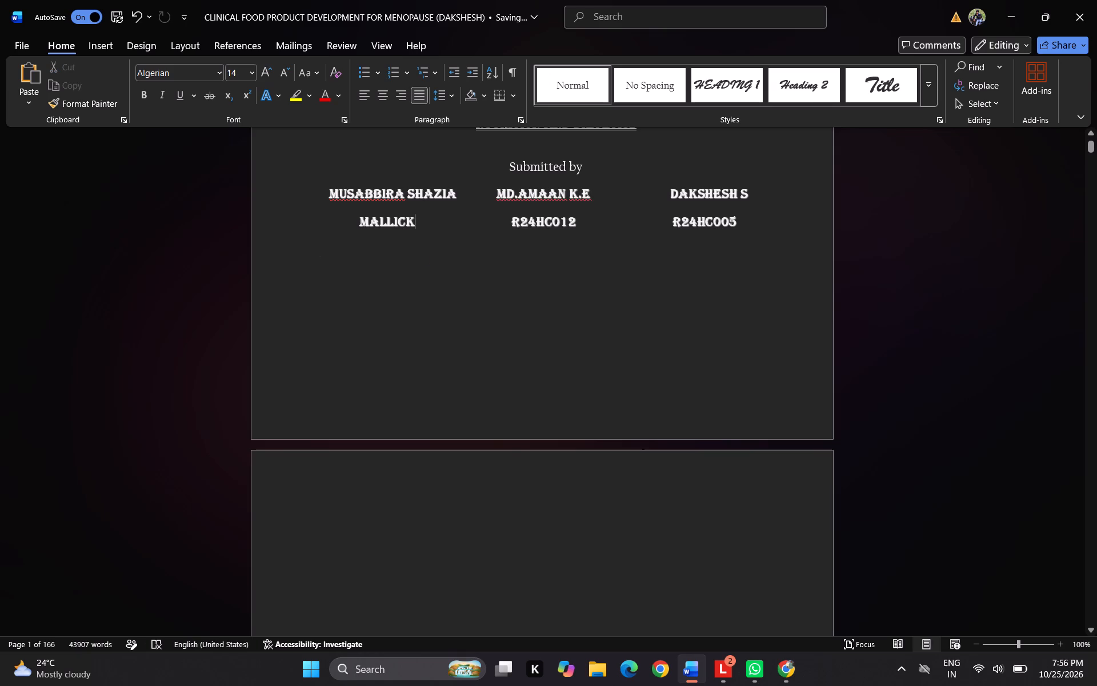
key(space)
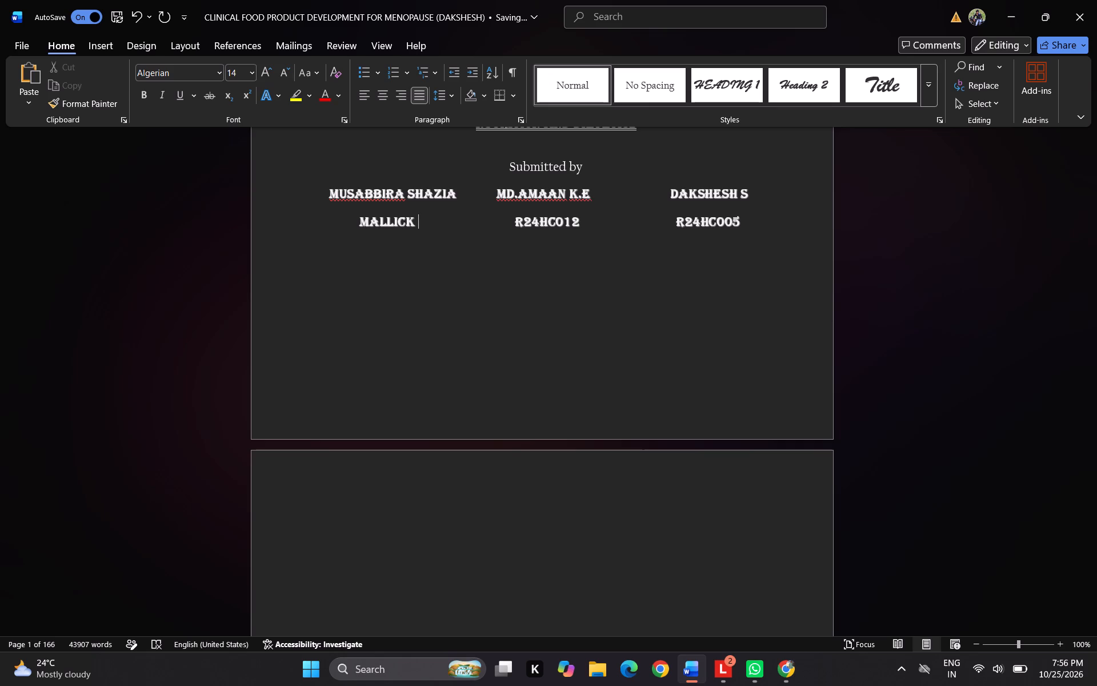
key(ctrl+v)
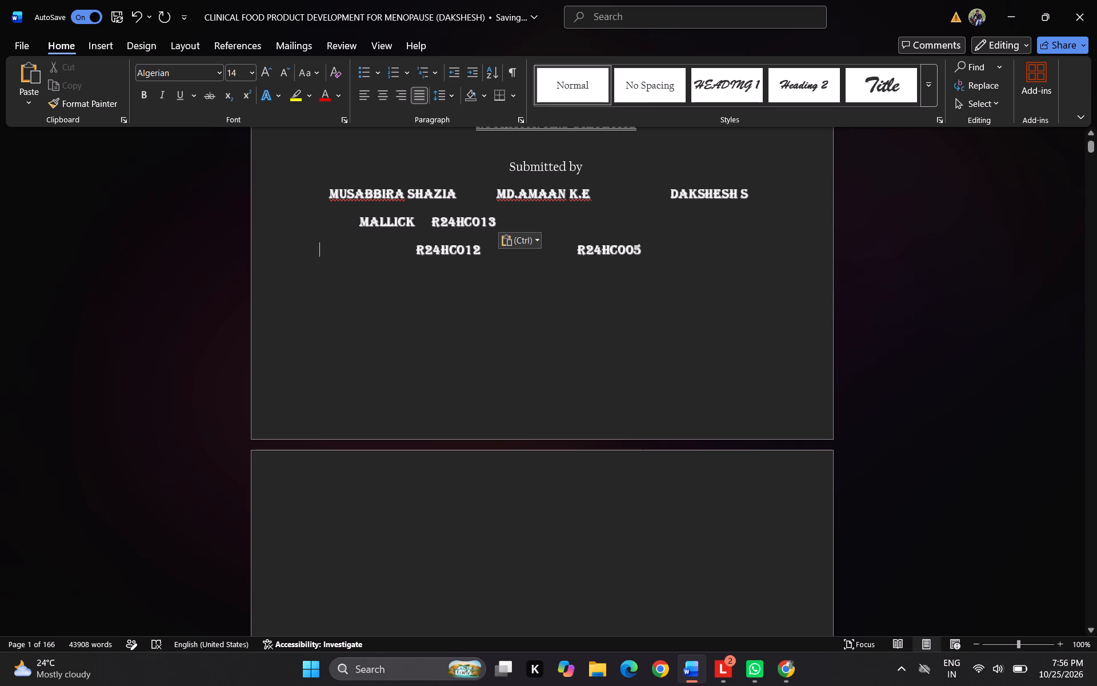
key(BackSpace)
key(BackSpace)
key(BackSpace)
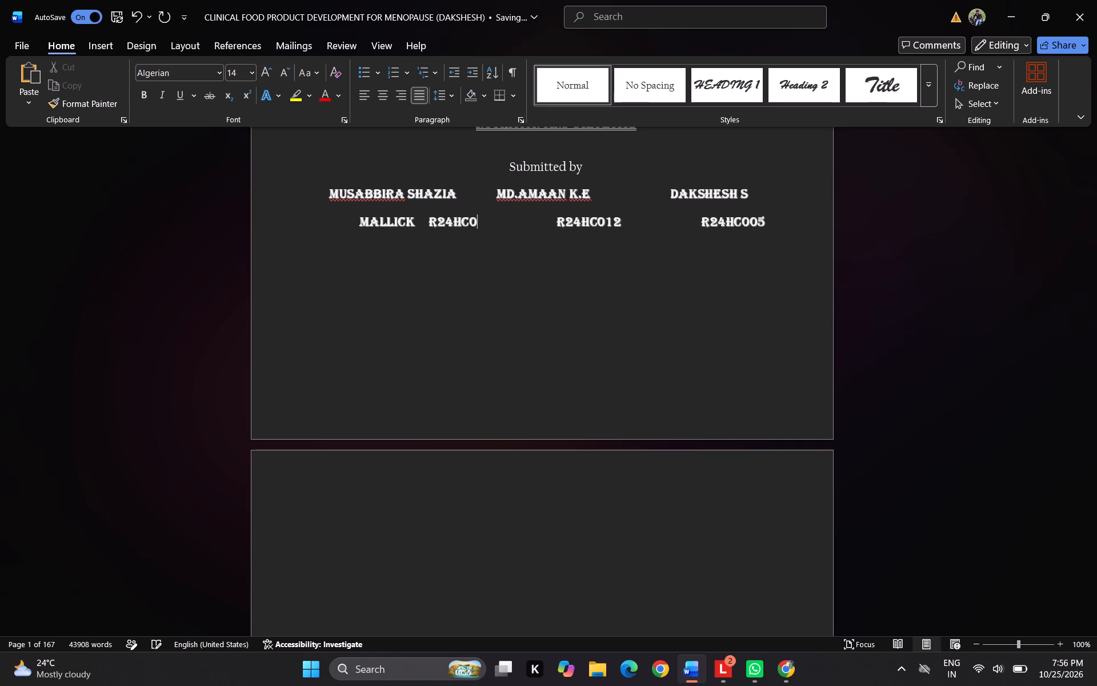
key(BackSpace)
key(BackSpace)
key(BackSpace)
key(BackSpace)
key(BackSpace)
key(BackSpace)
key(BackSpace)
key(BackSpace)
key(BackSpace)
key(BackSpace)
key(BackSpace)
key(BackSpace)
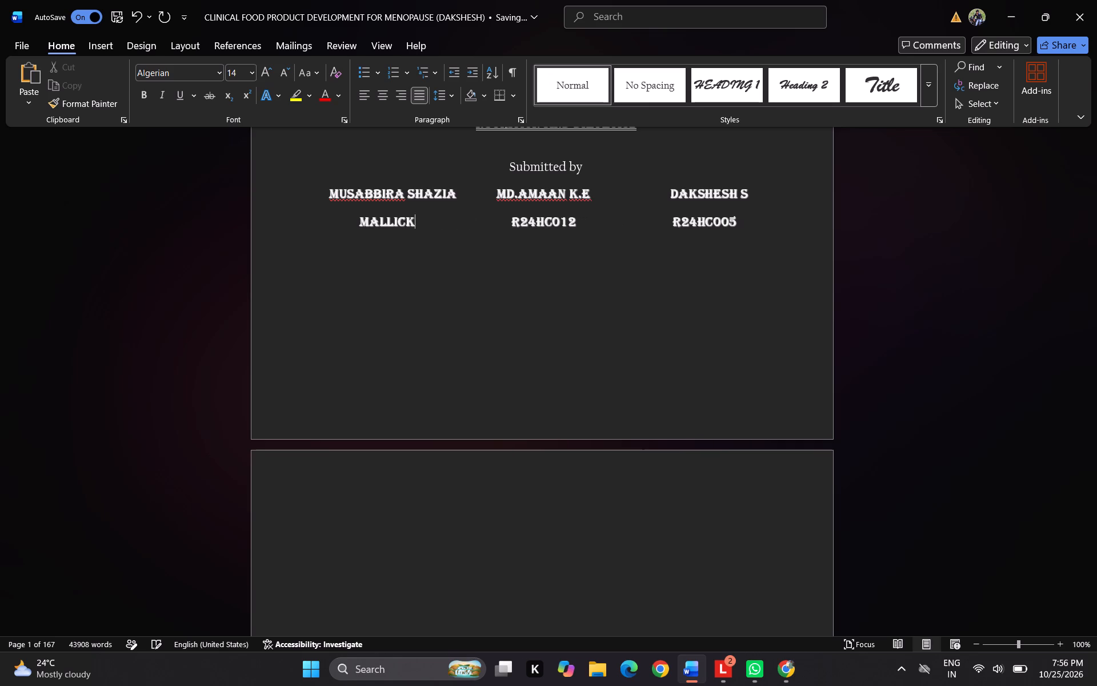
Delete the first student's surname and the spaces before it from the second line of the student block.
key(BackSpace)
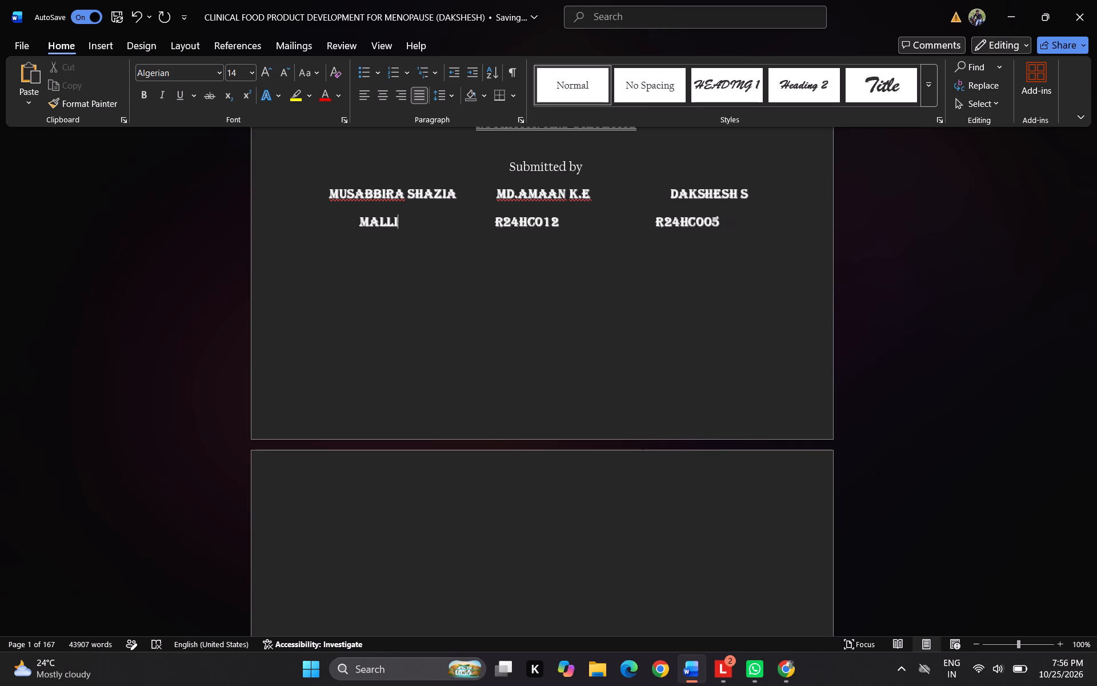
key(BackSpace)
key(BackSpace)
key(BackSpace)
key(BackSpace)
key(BackSpace)
key(BackSpace)
key(BackSpace)
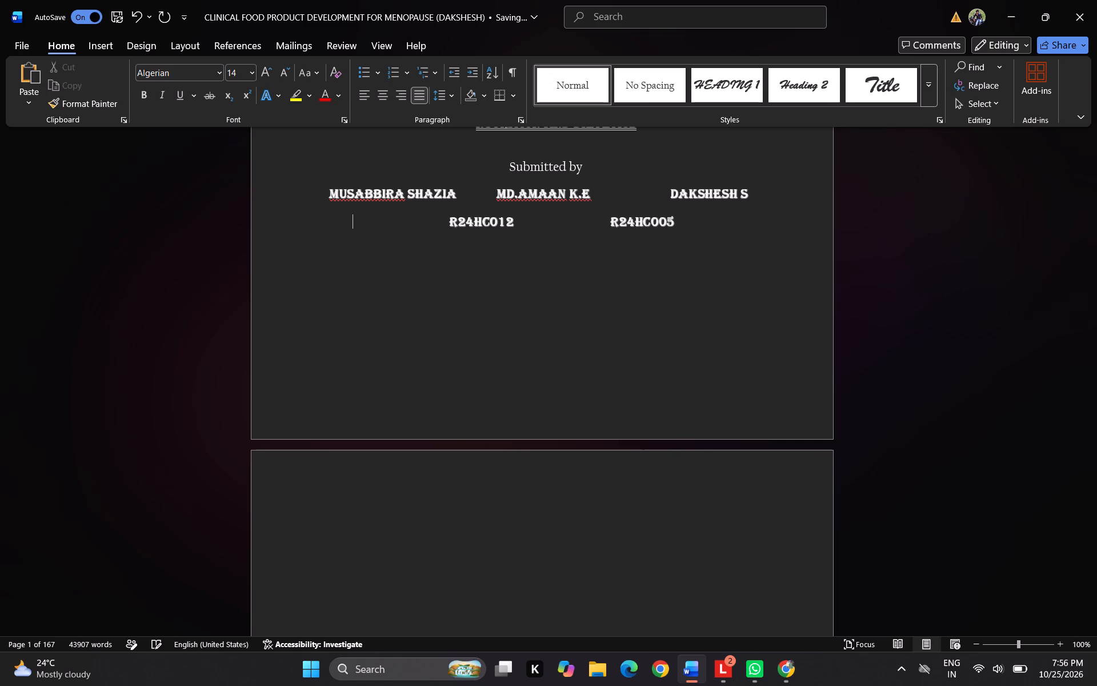
key(BackSpace)
key(BackSpace)
key(BackSpace)
key(BackSpace)
key(BackSpace)
key(BackSpace)
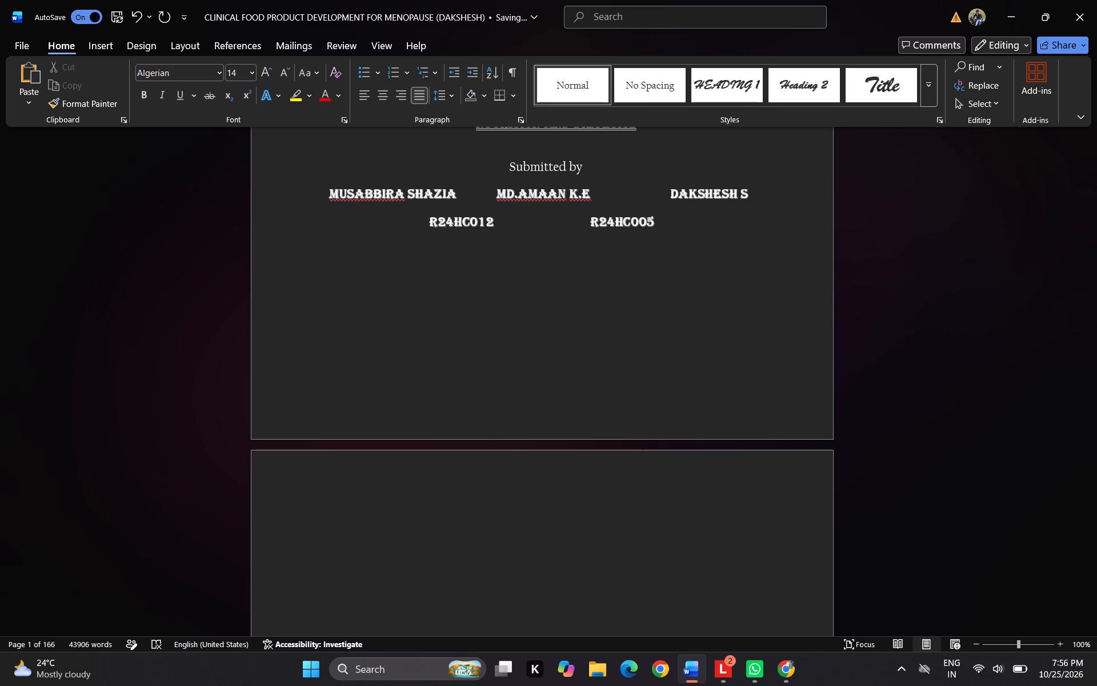
Look over the declaration page's text and student names, and return to the student block on the cover page.
scroll(415, 218, down, 18)
scroll(415, 218, up, 1)
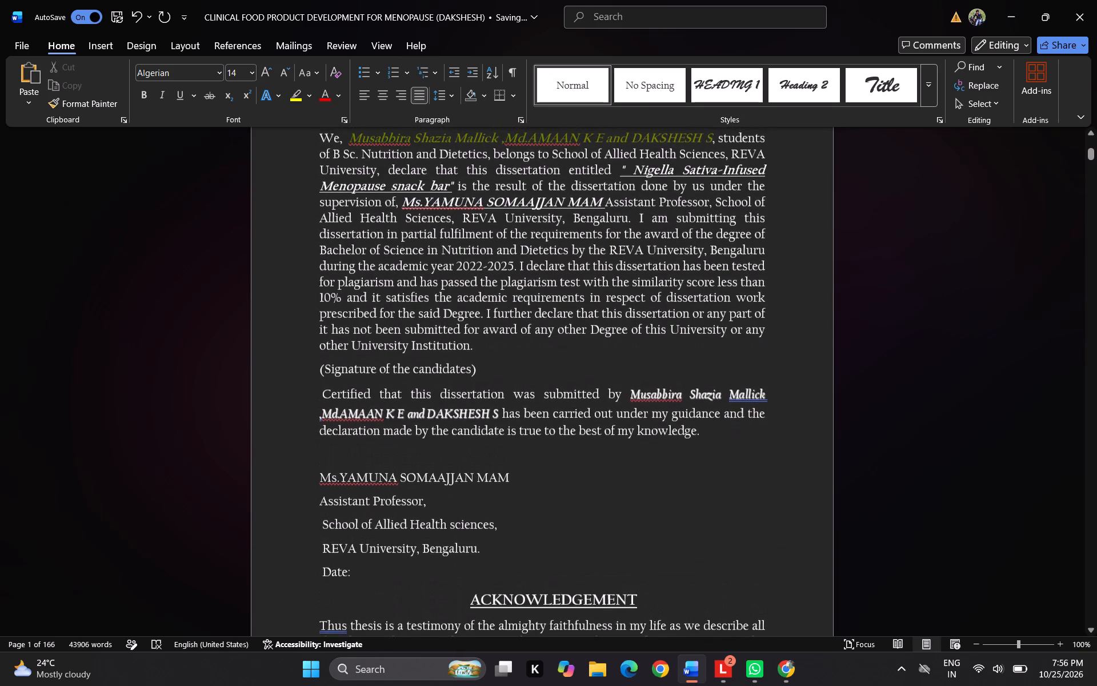
scroll(415, 218, up, 2)
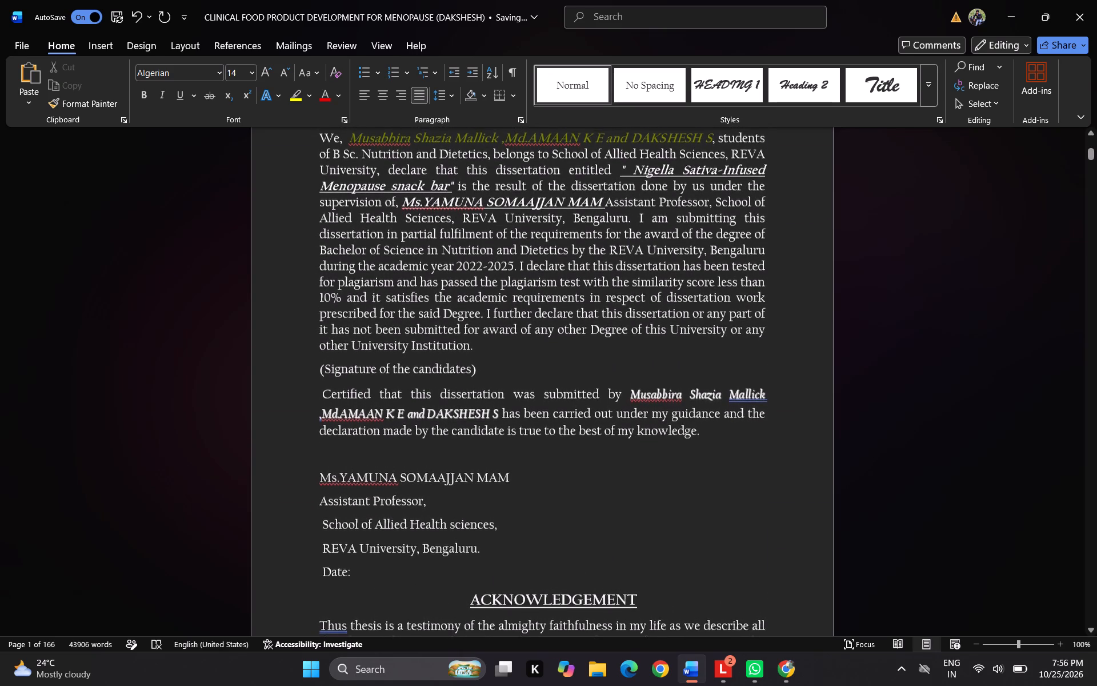
scroll(415, 218, up, 9)
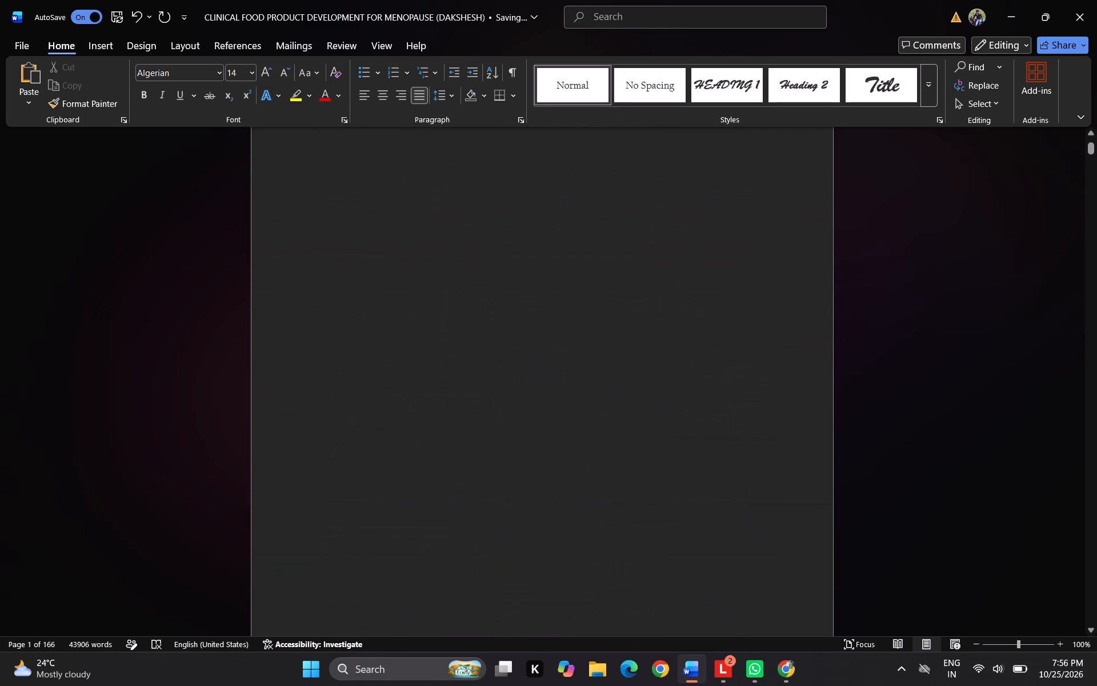
scroll(415, 218, up, 6)
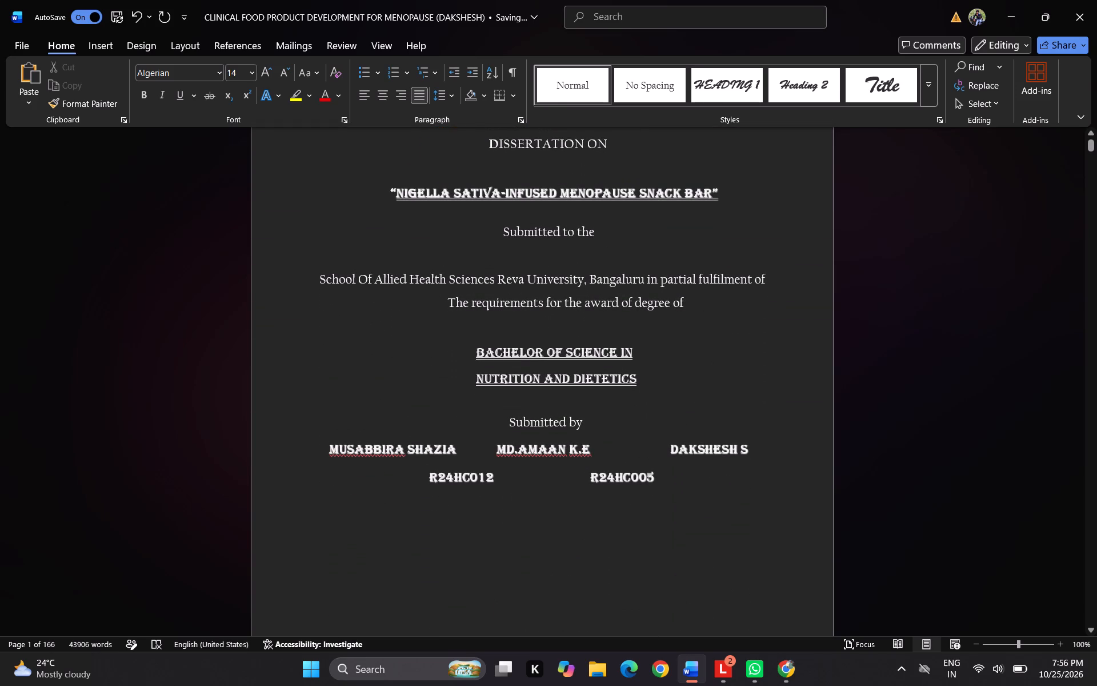
Enter the first student's surname and registration number at the start of the student block's second line.
click(356, 483)
click(329, 484)
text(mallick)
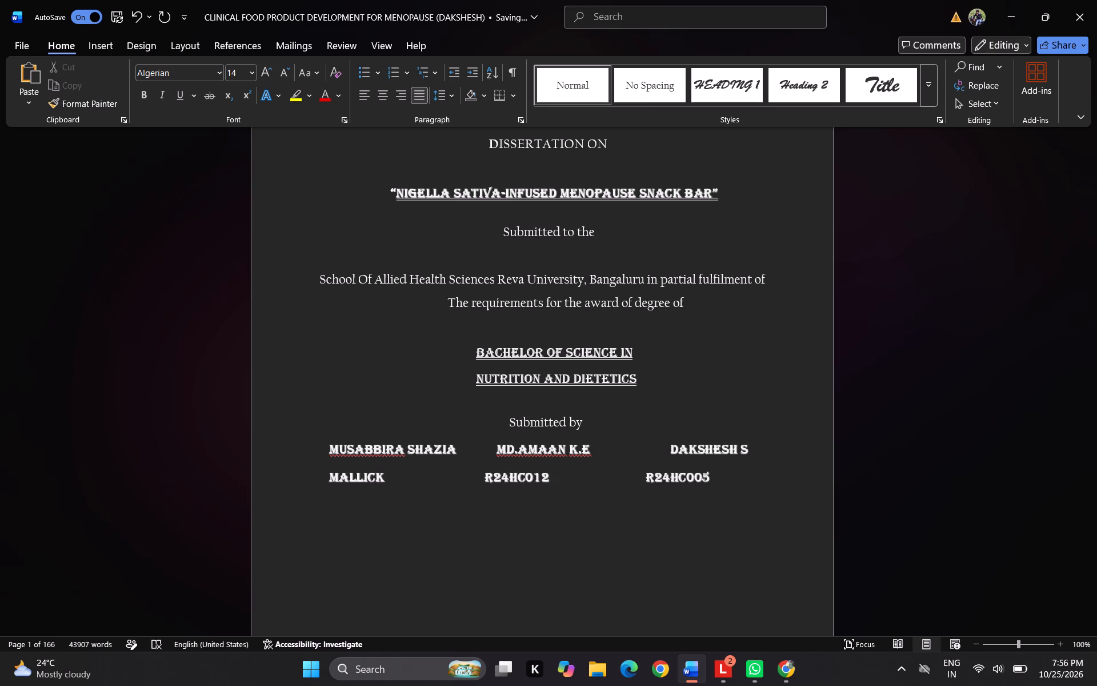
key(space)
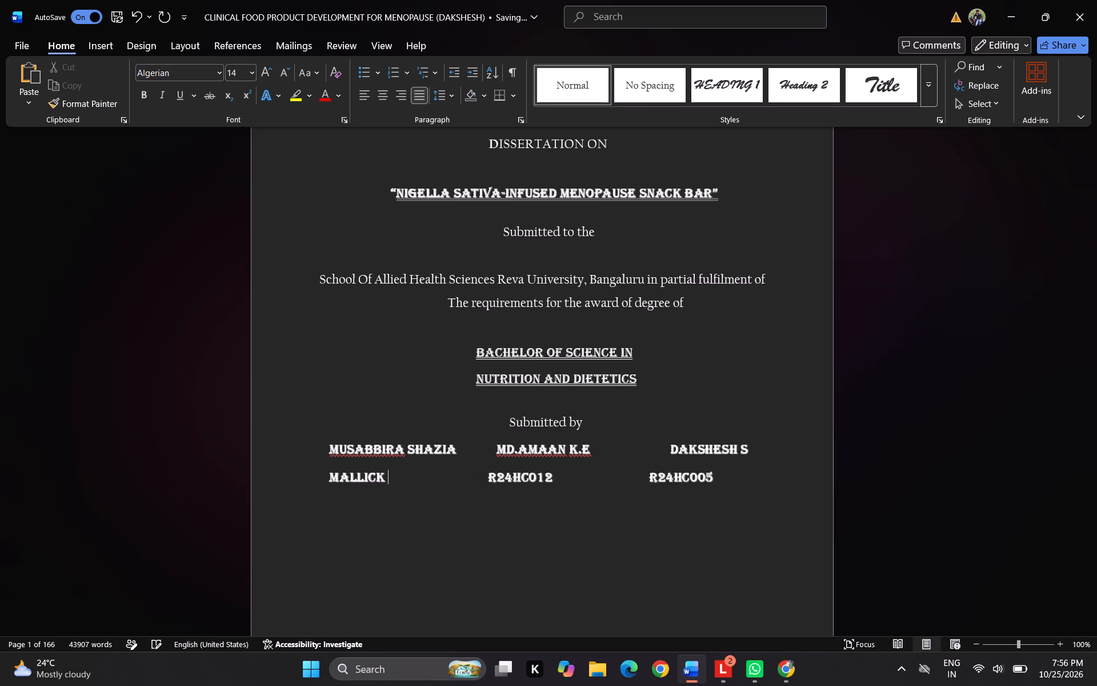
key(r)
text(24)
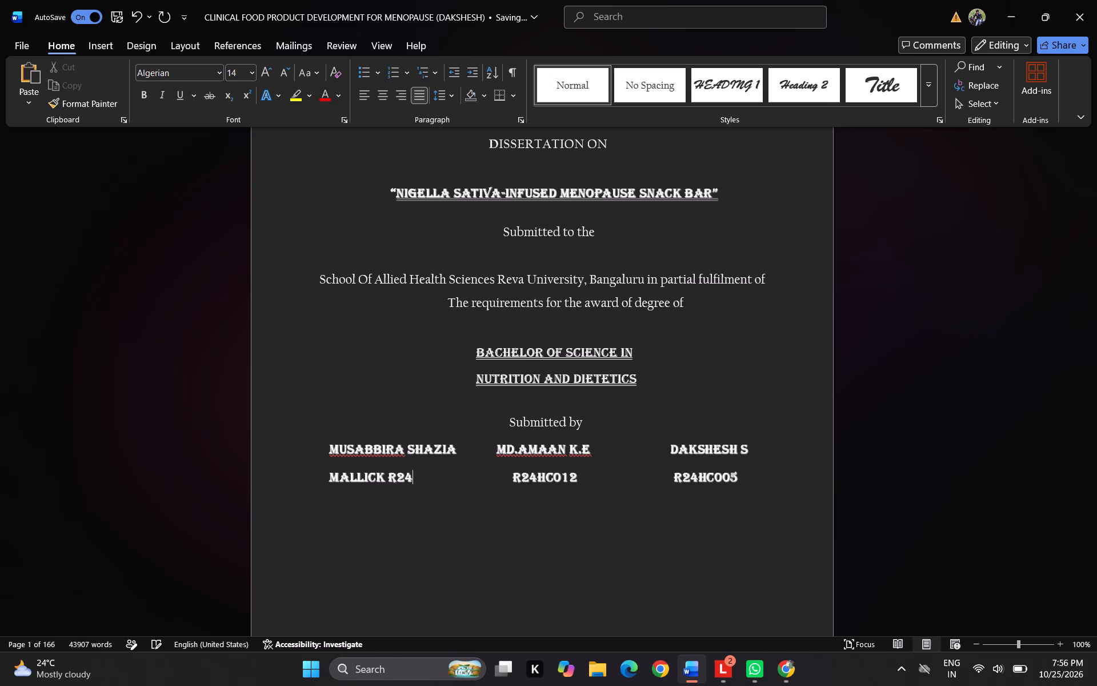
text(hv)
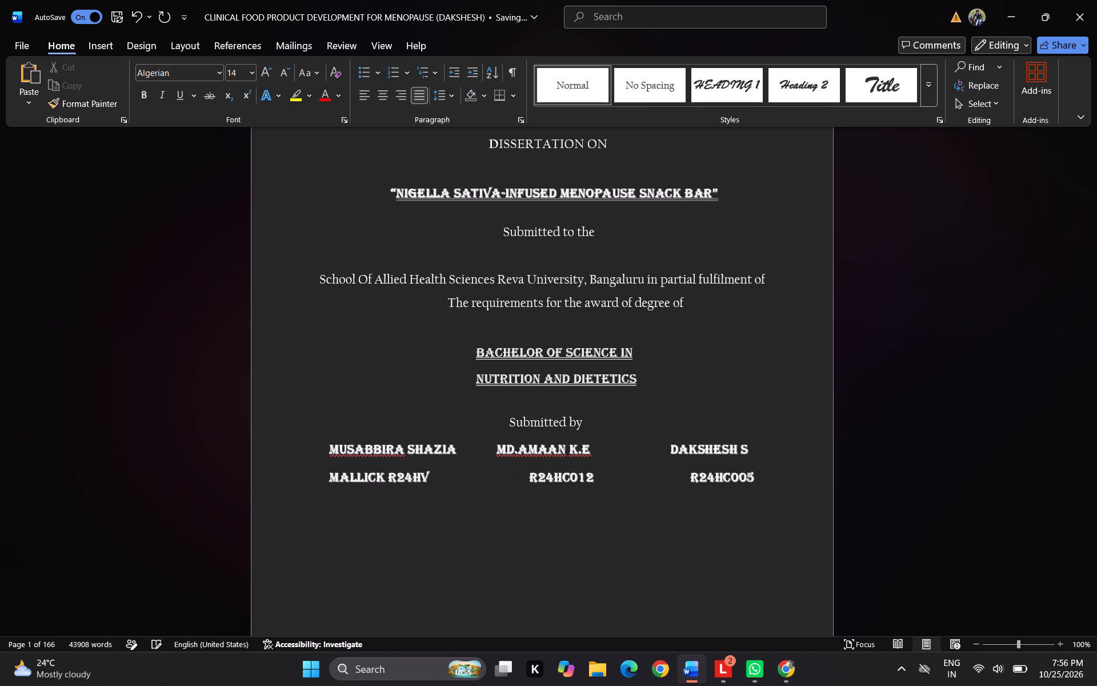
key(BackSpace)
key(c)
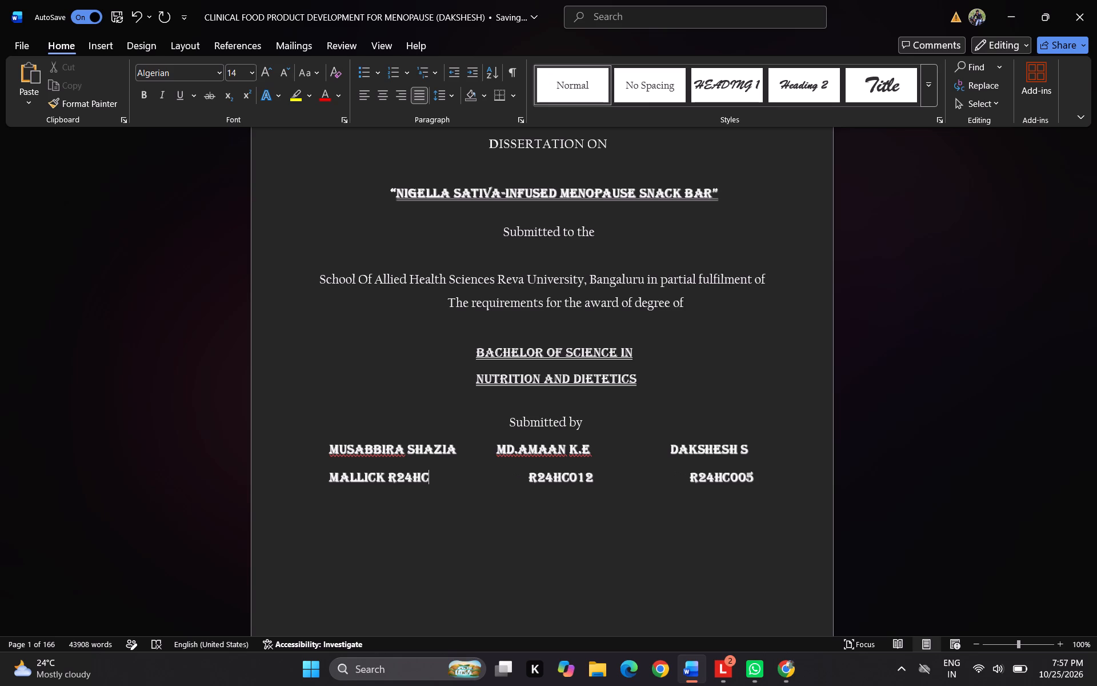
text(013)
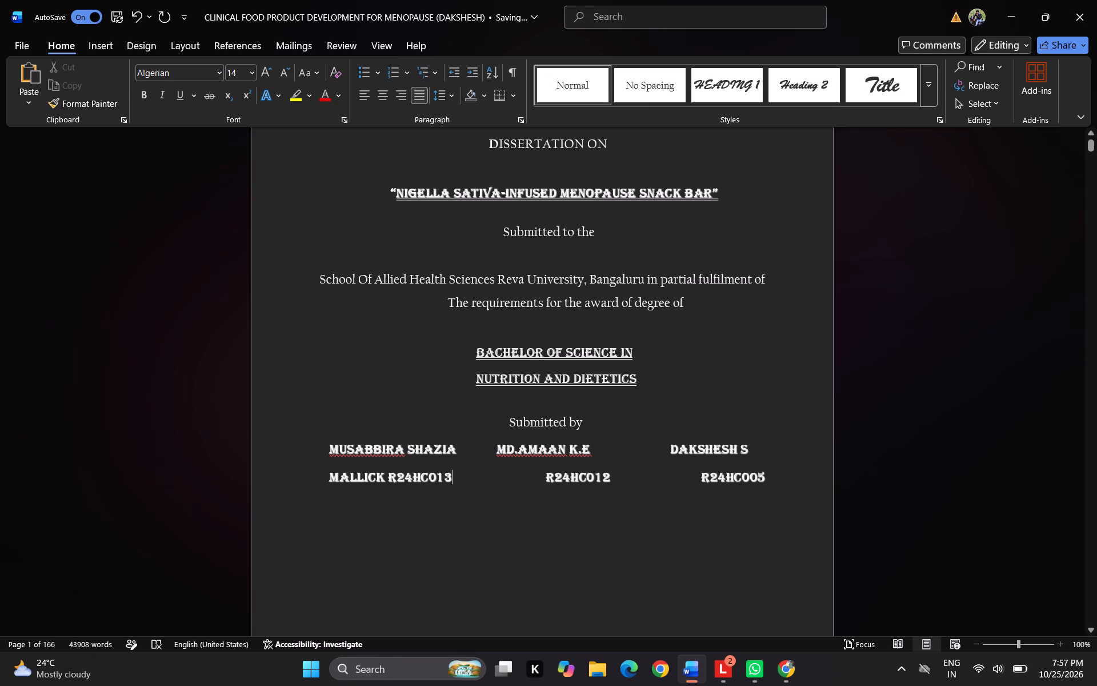
Remove 16 spaces before the second student's registration number to bring it beneath that student's name.
click(546, 486)
key(BackSpace)
key(BackSpace)
key(BackSpace)
key(BackSpace)
key(BackSpace)
key(BackSpace)
key(BackSpace)
key(BackSpace)
key(BackSpace)
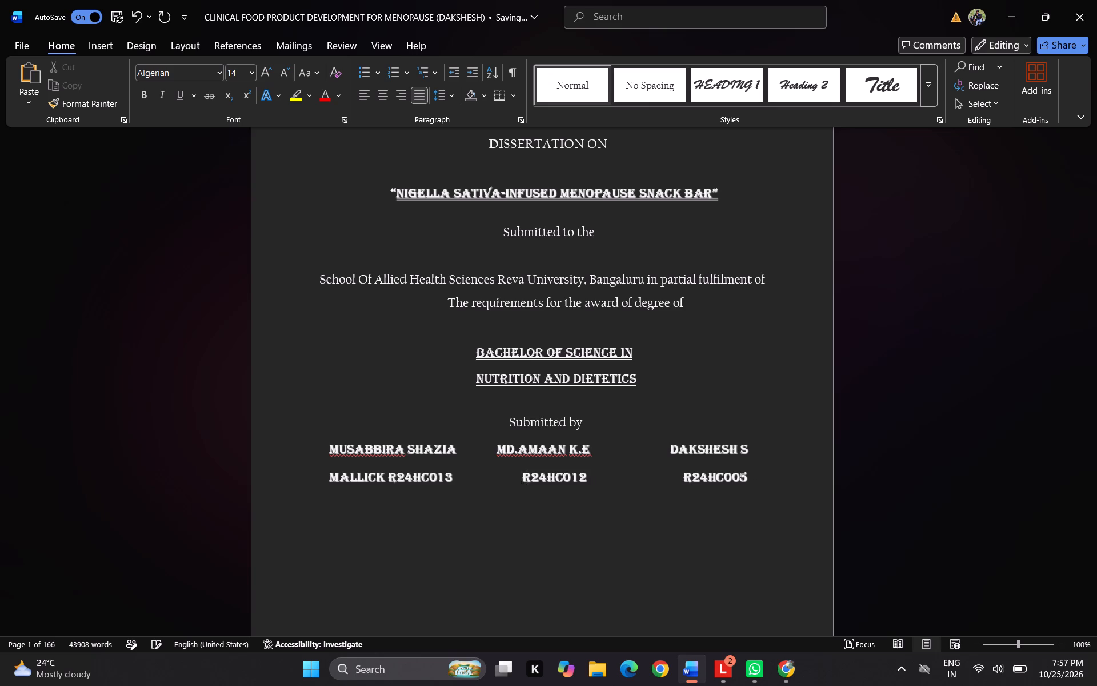
key(BackSpace)
key(BackSpace)
key(BackSpace)
key(BackSpace)
key(BackSpace)
key(BackSpace)
key(BackSpace)
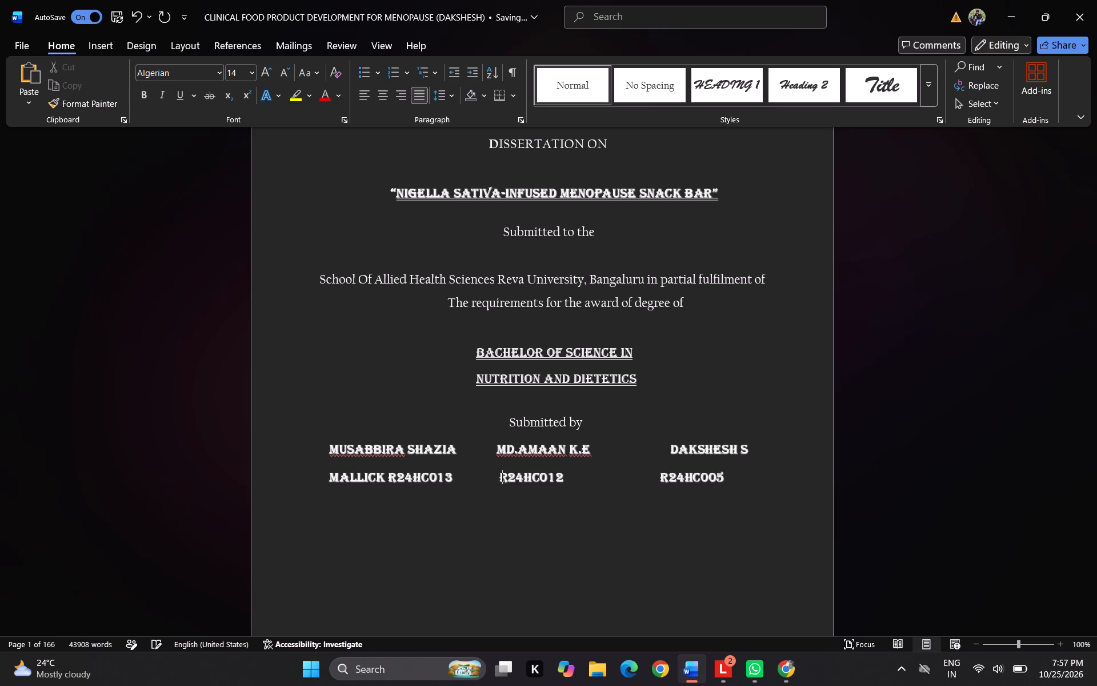
Insert six spaces before the third student's registration number to bring it beneath that student's name.
click(656, 480)
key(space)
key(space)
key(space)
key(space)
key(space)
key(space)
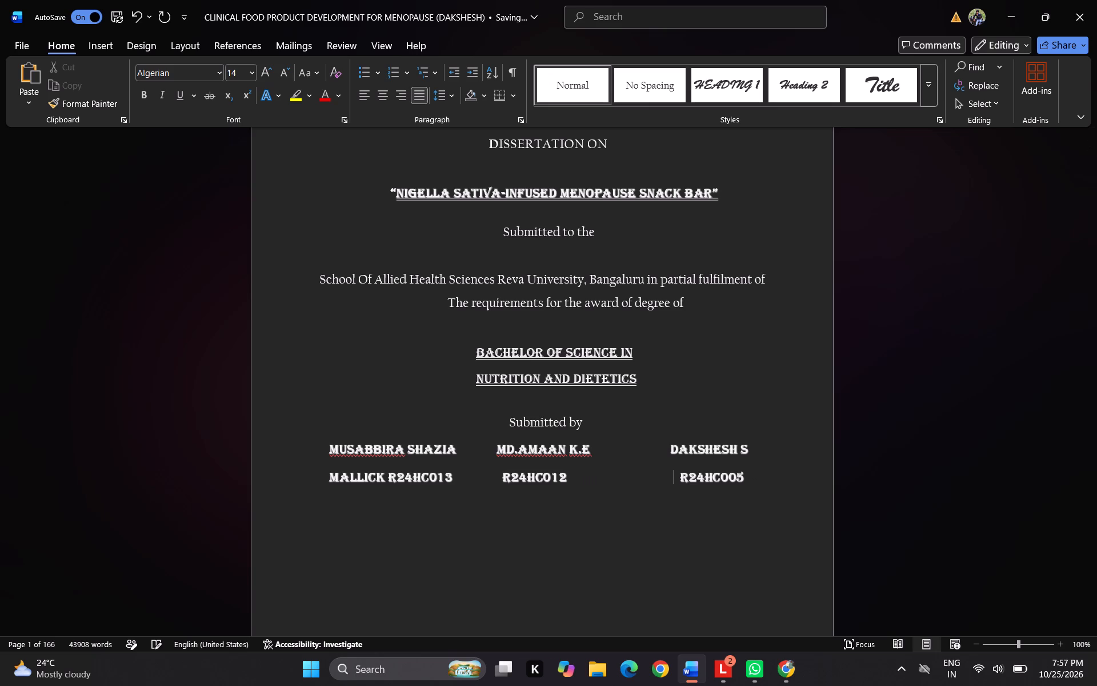
Enclose the first student's registration number in parentheses.
scroll(622, 564, down, 1)
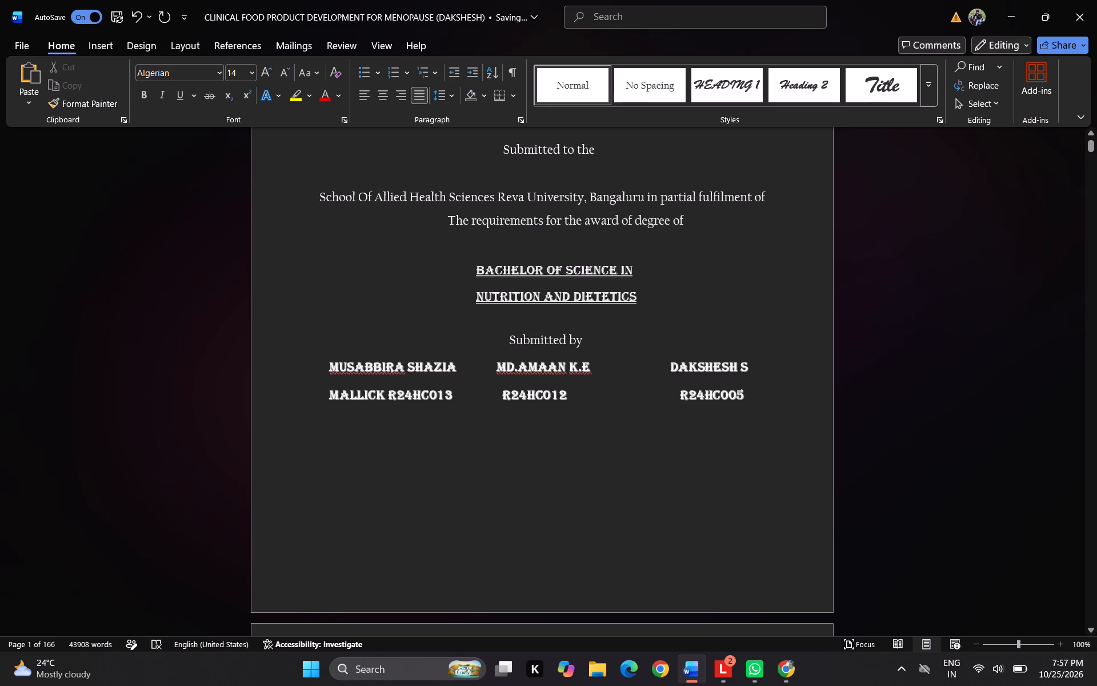
click(387, 396)
key(shift+parenleft)
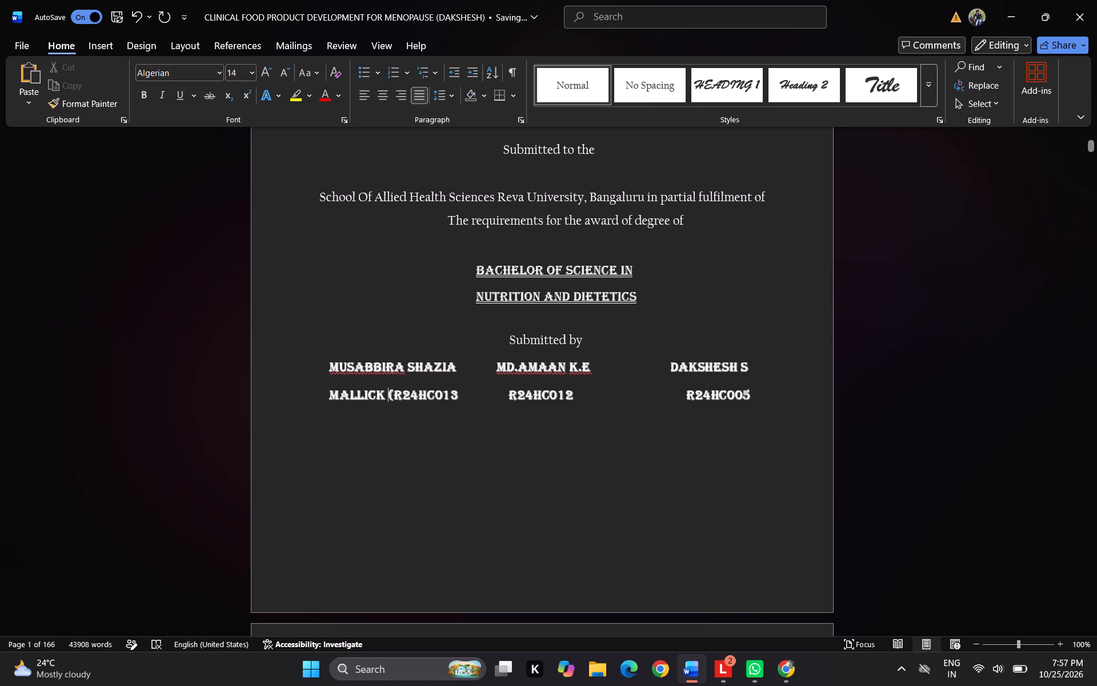
key(Right)
key(Right)
key(Right)
key(Right)
key(Right)
key(Right)
key(Right)
key(Right)
key(shift+parenright)
Enclose the second student's registration number in parentheses.
key(Right)
key(Right)
key(Right)
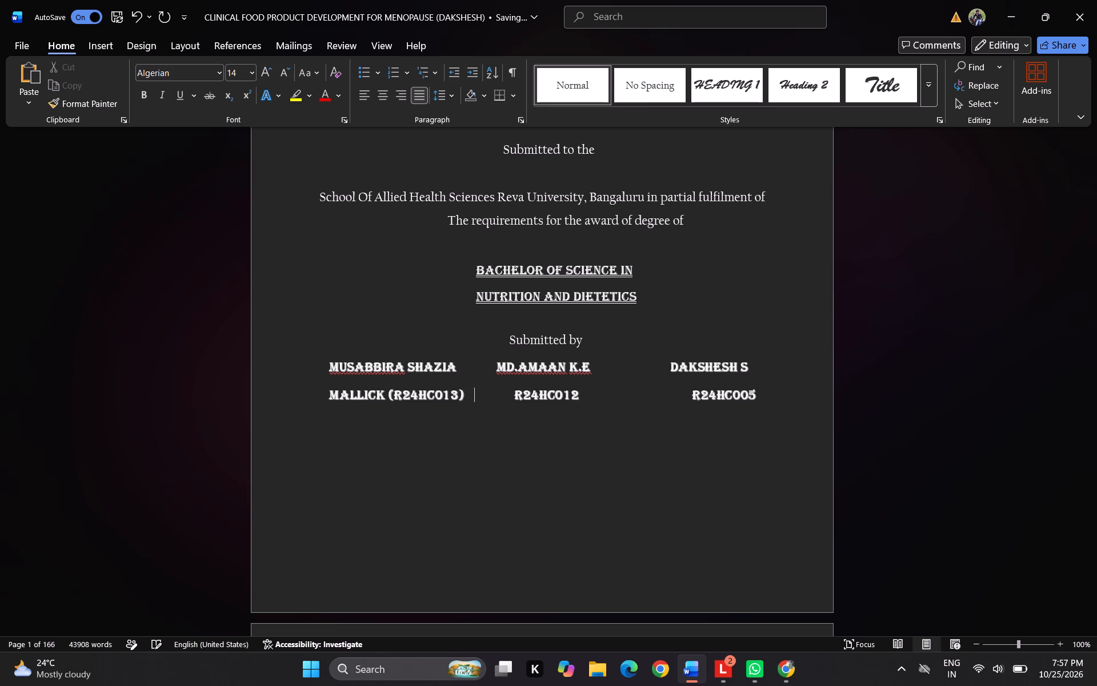
key(Right)
key(Right)
key(Right)
key(Right)
key(Right)
key(Right)
key(Right)
key(Right)
key(Right)
key(Right)
key(Right)
key(shift+parenleft)
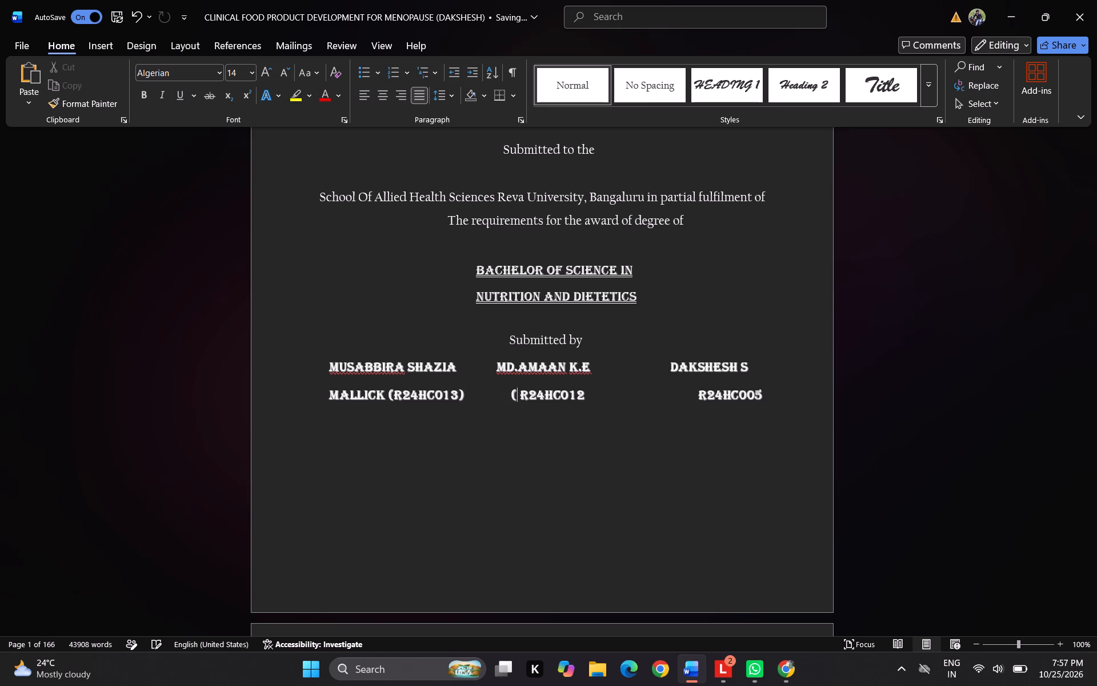
key(Right)
key(Right)
key(Right)
key(Right)
key(Right)
key(Right)
key(Right)
key(Right)
key(Right)
key(shift+parenright)
Remove three spaces before the opening parenthesis of the second student's registration number.
key(Left)
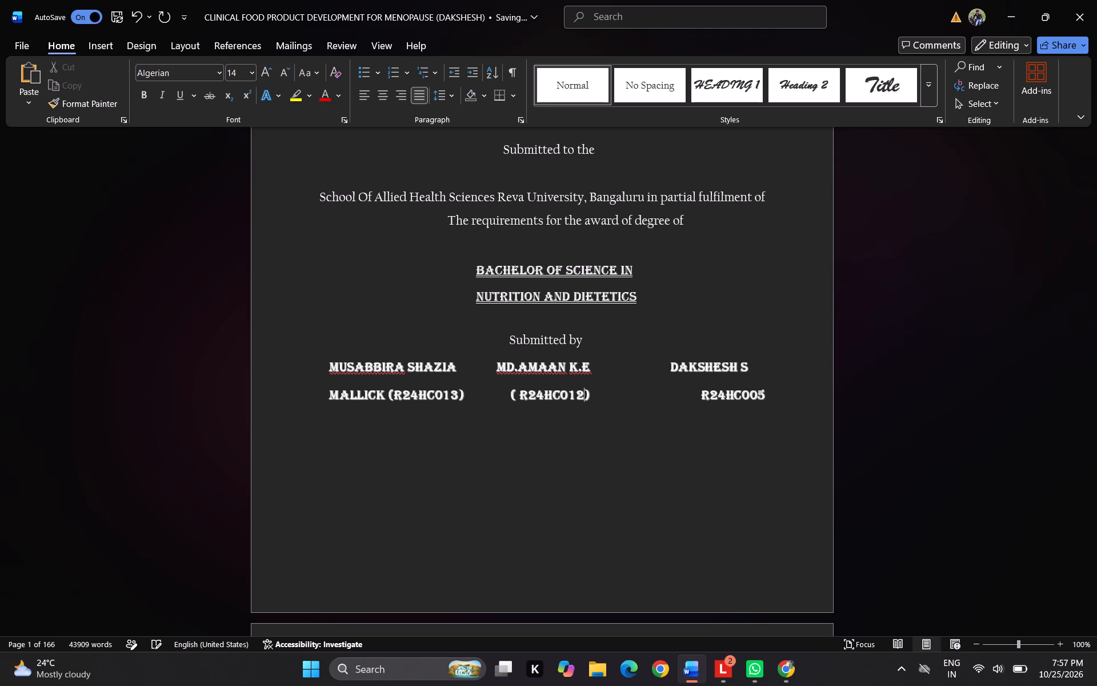
key(Left)
key(Left)
key(Left)
key(Left)
key(Left)
key(Left)
key(Left)
key(Left)
key(Left)
key(Left)
key(BackSpace)
key(BackSpace)
key(BackSpace)
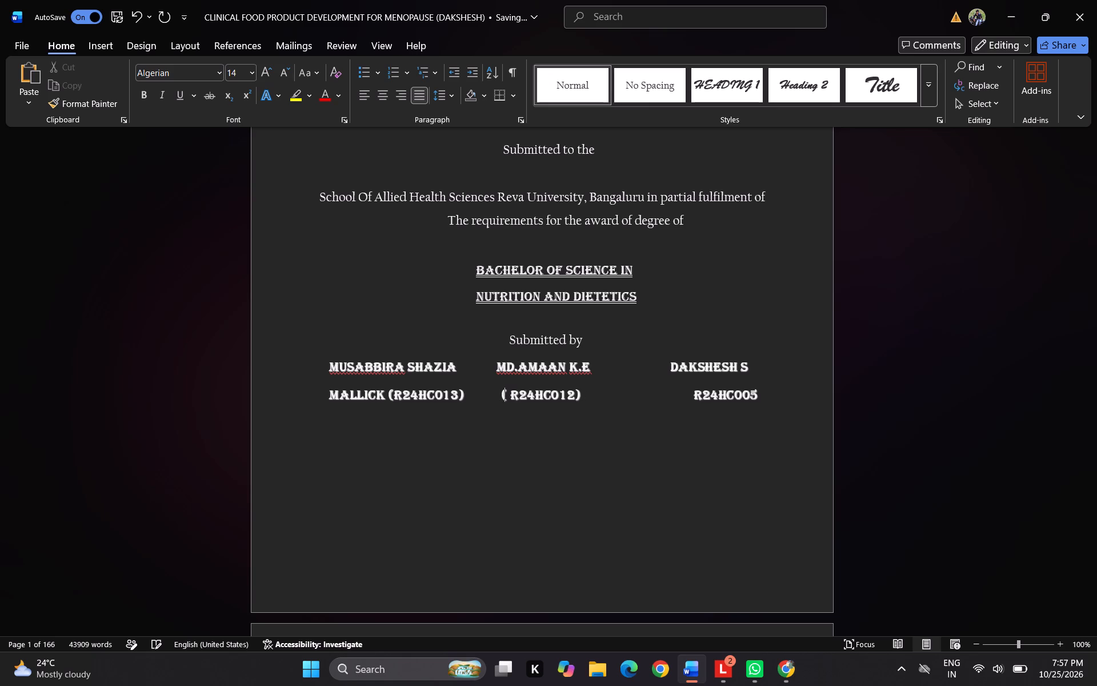
Remove three spaces before the third student's registration number to bring it beneath that student's name.
key(Right)
key(Right)
key(Right)
key(Right)
key(Right)
key(Right)
key(Right)
key(Right)
key(Right)
key(Right)
key(Right)
key(Right)
key(Right)
key(Right)
key(Right)
key(Right)
key(Right)
key(Right)
key(Right)
key(Right)
key(Right)
key(Right)
key(Right)
key(Right)
key(Right)
key(Right)
key(Right)
key(Right)
key(Right)
key(Right)
key(Right)
key(Right)
key(Right)
key(Right)
key(Right)
key(Right)
key(Right)
key(Right)
key(Right)
key(Right)
key(Right)
key(Right)
key(Right)
key(Right)
key(BackSpace)
key(BackSpace)
key(BackSpace)
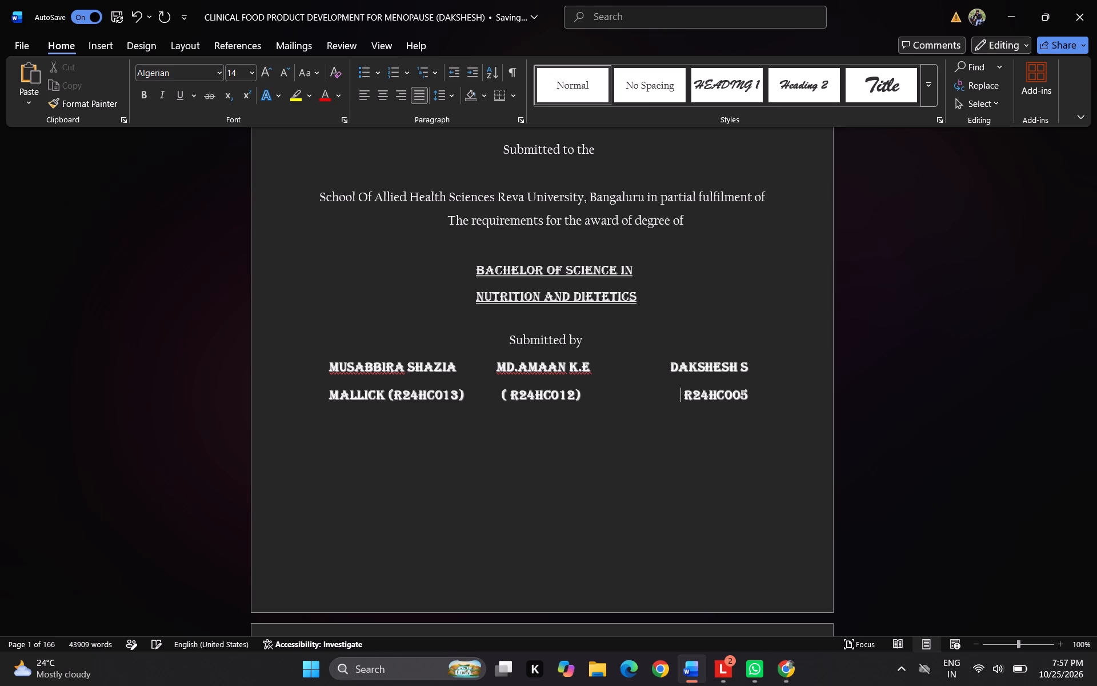
Remove two more spaces before the third student's registration number.
key(BackSpace)
key(BackSpace)
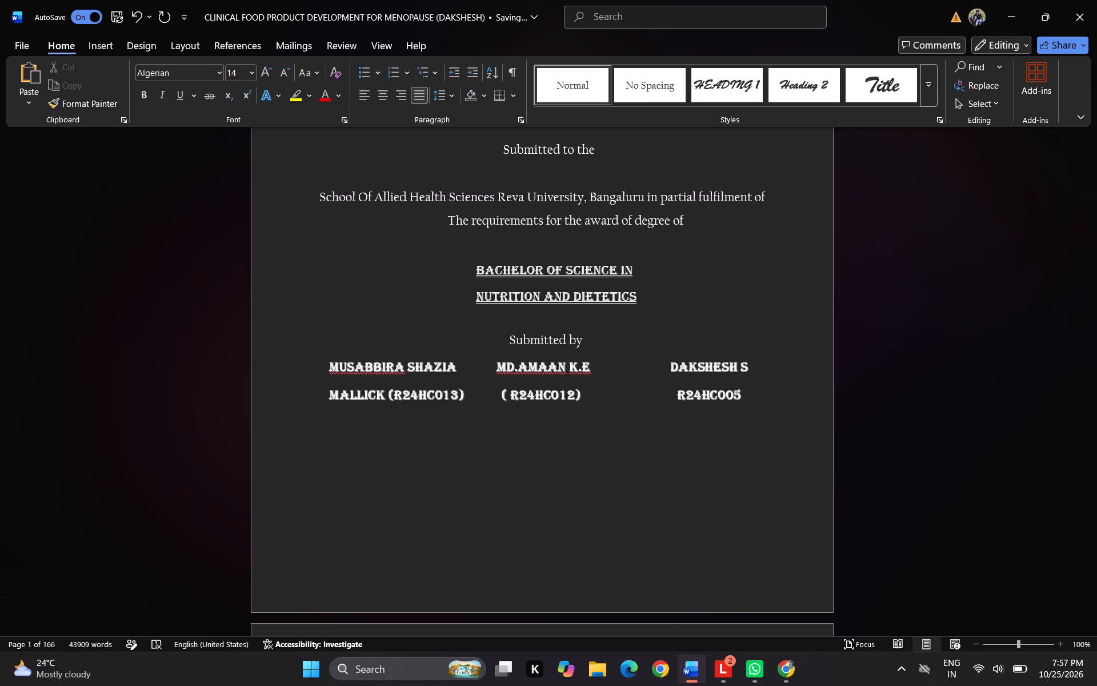
Enclose the third student's registration number in parentheses.
key(ctrl+9)
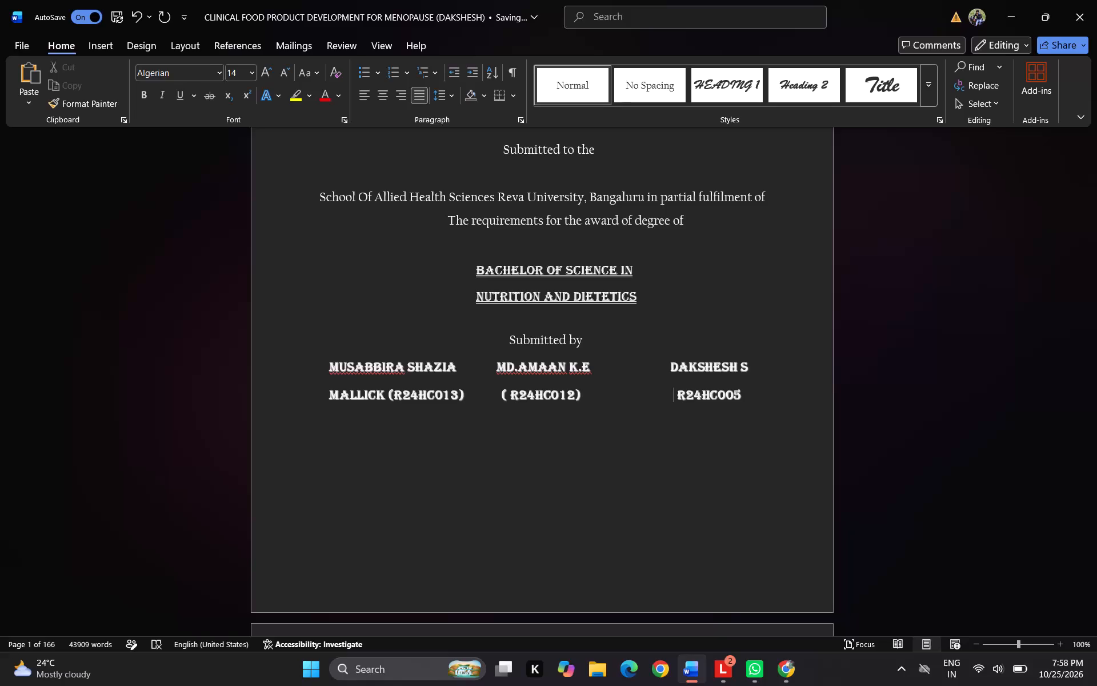
key(shift+parenleft)
key(Right)
key(Right)
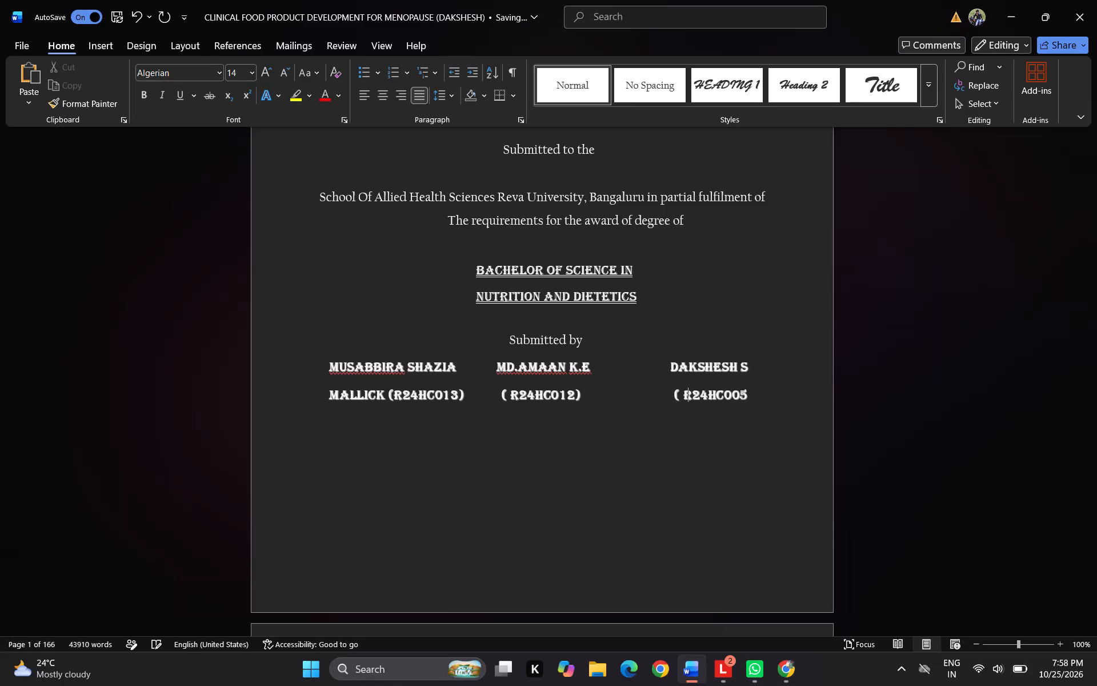
key(Right)
key(Right)
key(Right)
key(Right)
key(Right)
key(Right)
key(Right)
key(Right)
key(Left)
key(shift+parenright)
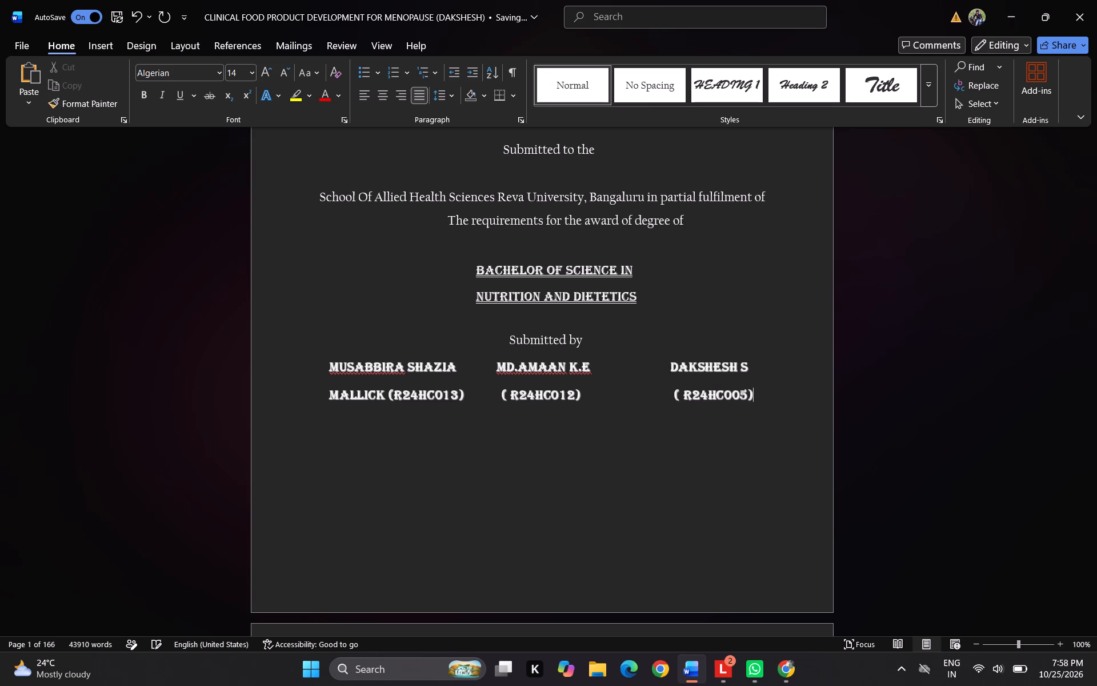
Remove the space after the opening parenthesis in the third and second students' registration numbers.
key(Left)
key(Left)
key(Left)
key(Left)
key(Left)
key(Left)
key(Left)
key(Left)
key(Left)
key(BackSpace)
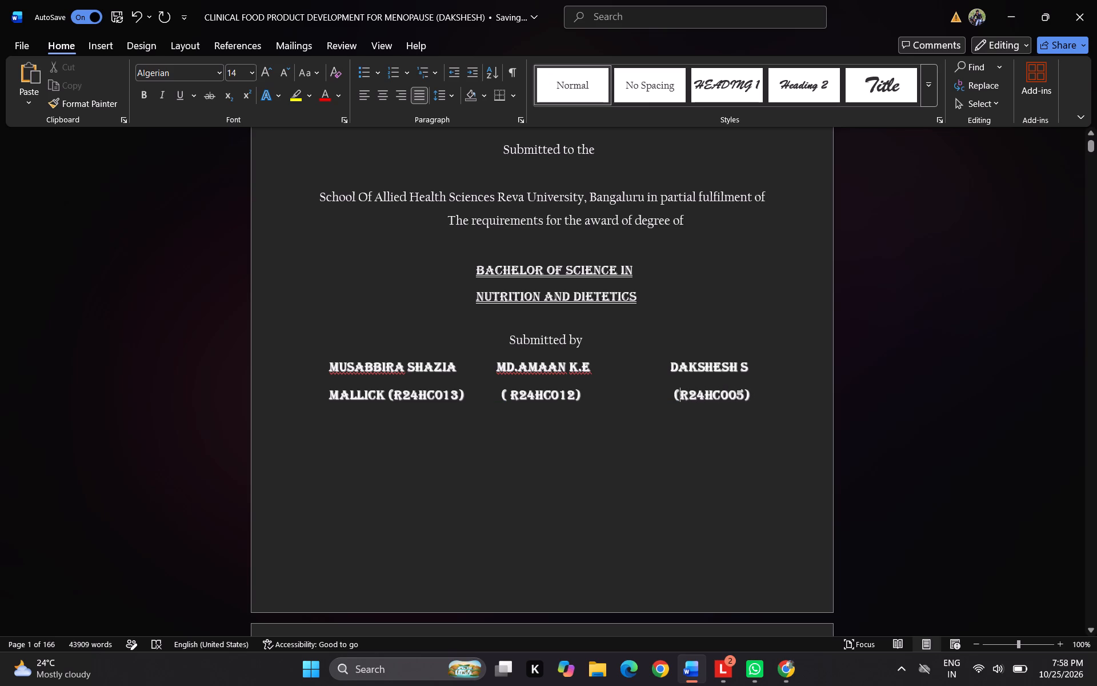
click(513, 397)
key(BackSpace)
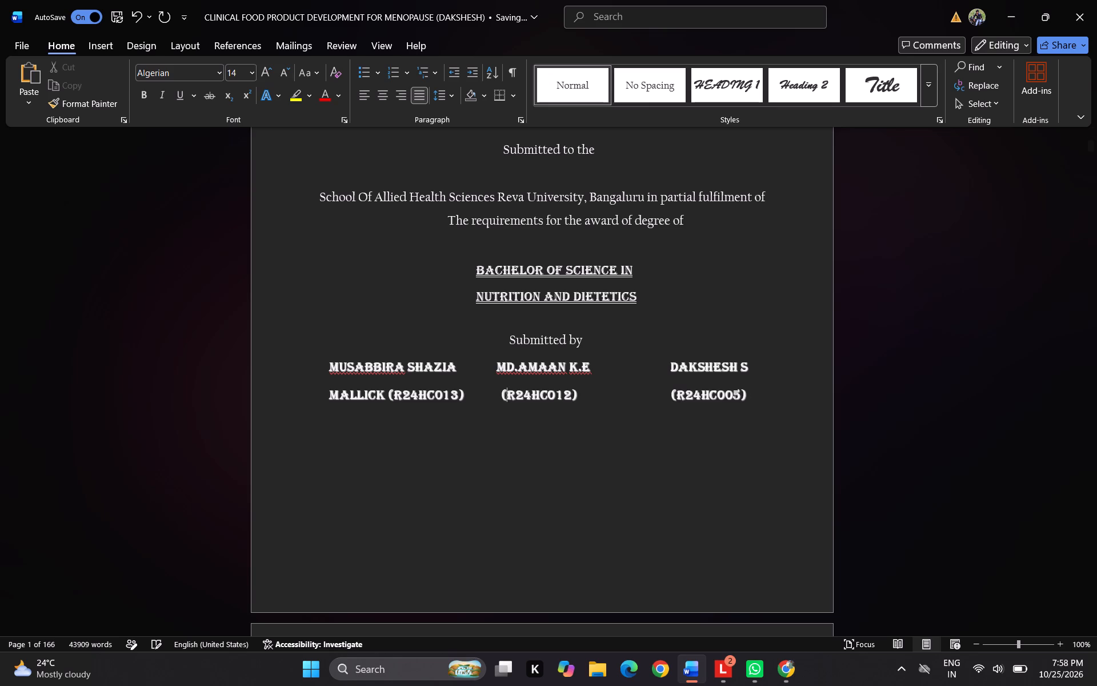
Add a new line below the students' registration numbers and indent it with twenty spaces.
click(431, 471)
click(761, 396)
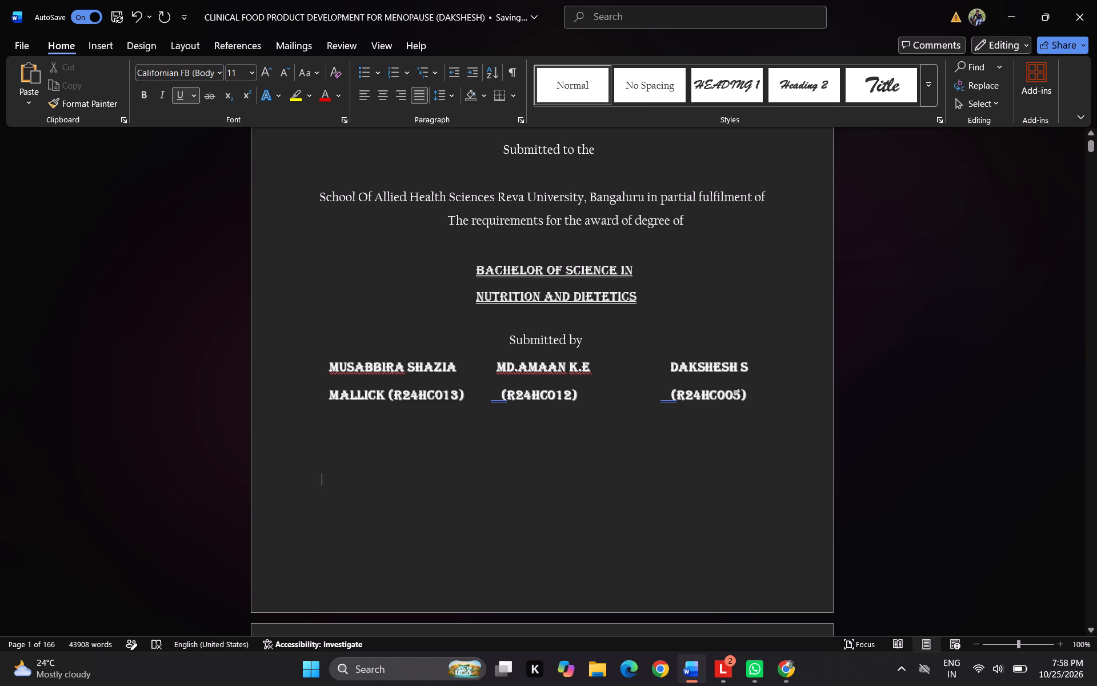
key(Return)
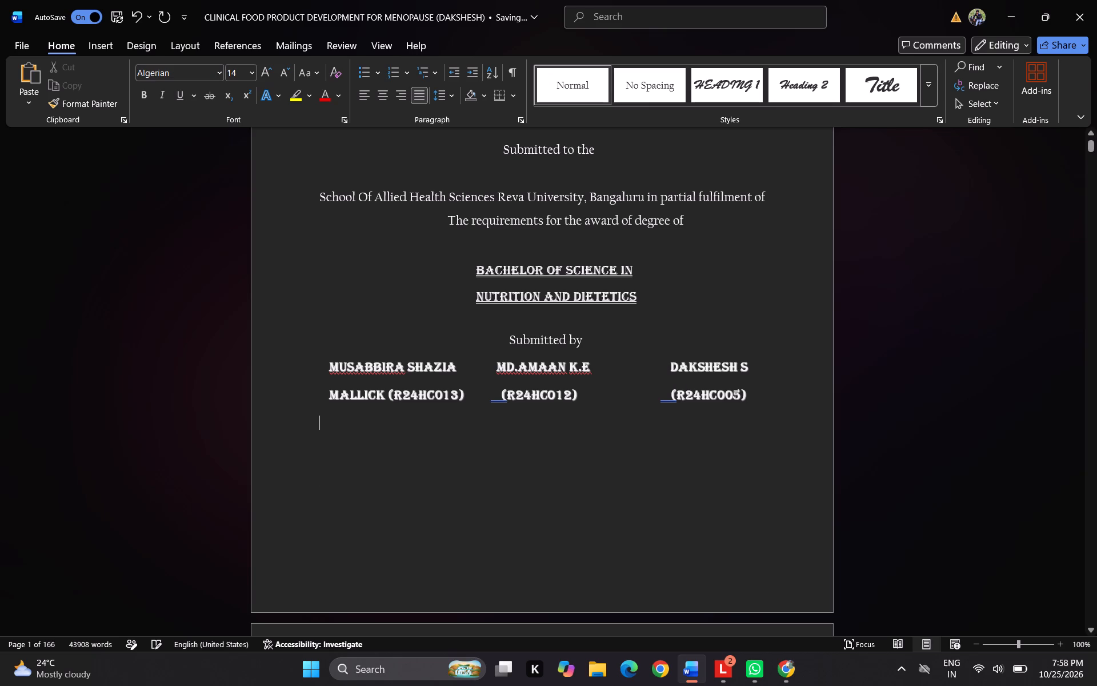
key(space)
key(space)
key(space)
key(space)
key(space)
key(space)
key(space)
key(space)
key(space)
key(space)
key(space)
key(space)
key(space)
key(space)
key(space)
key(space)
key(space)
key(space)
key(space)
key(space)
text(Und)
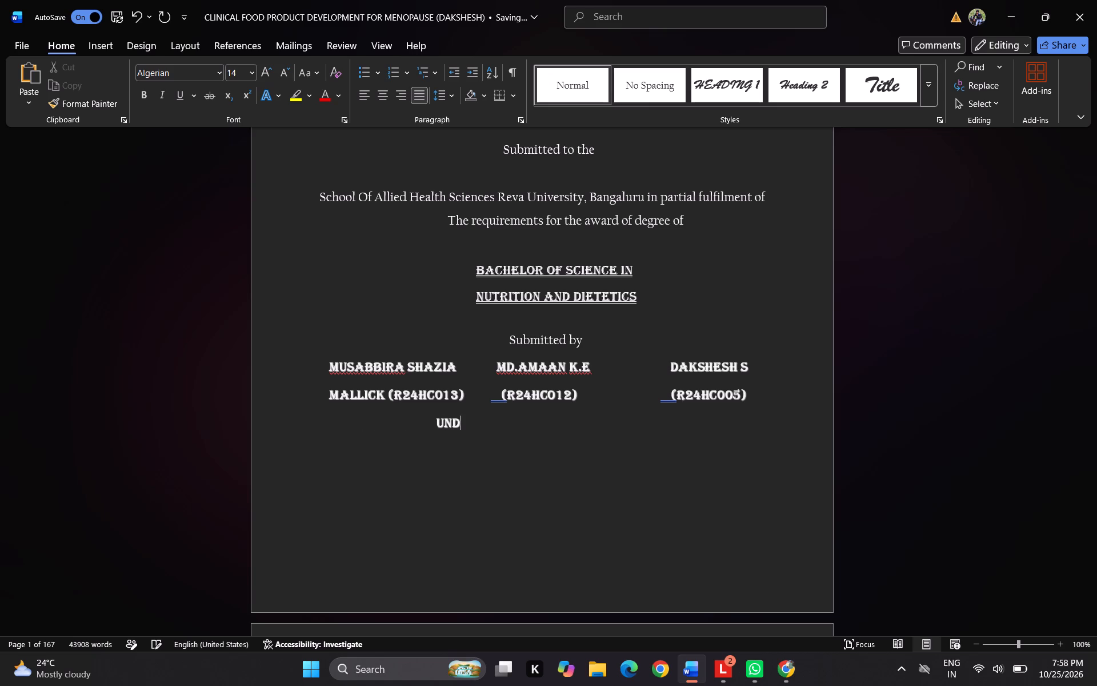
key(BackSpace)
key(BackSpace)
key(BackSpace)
Set the font to Californian FB and enter "Under the guidedance of" on the new line.
click(218, 75)
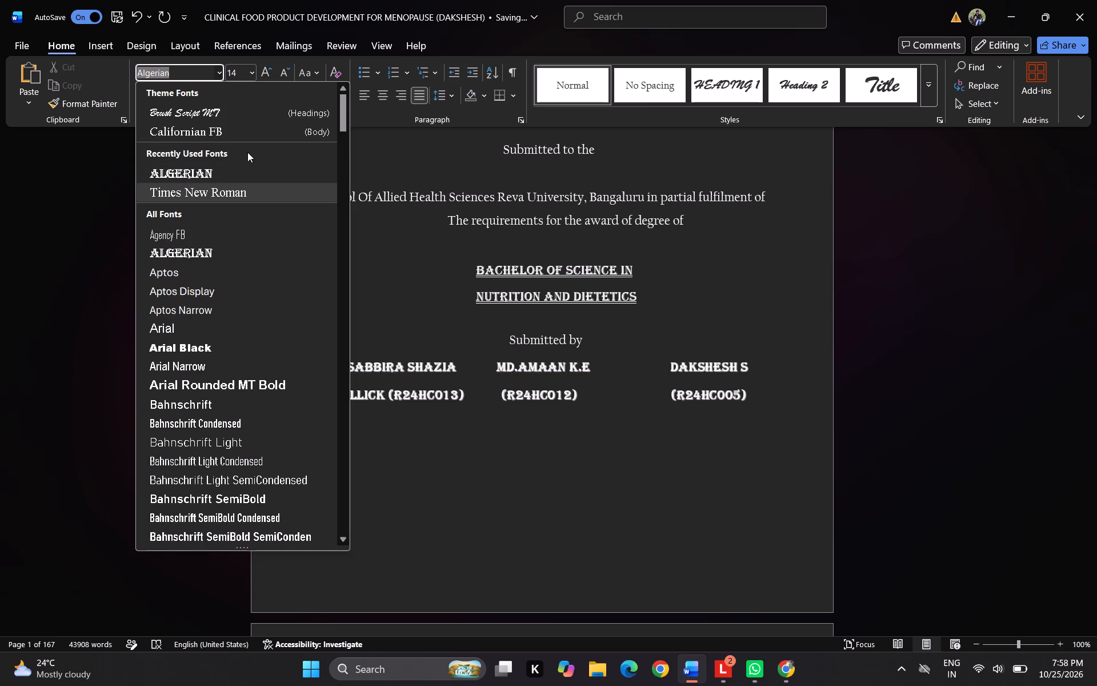
click(250, 137)
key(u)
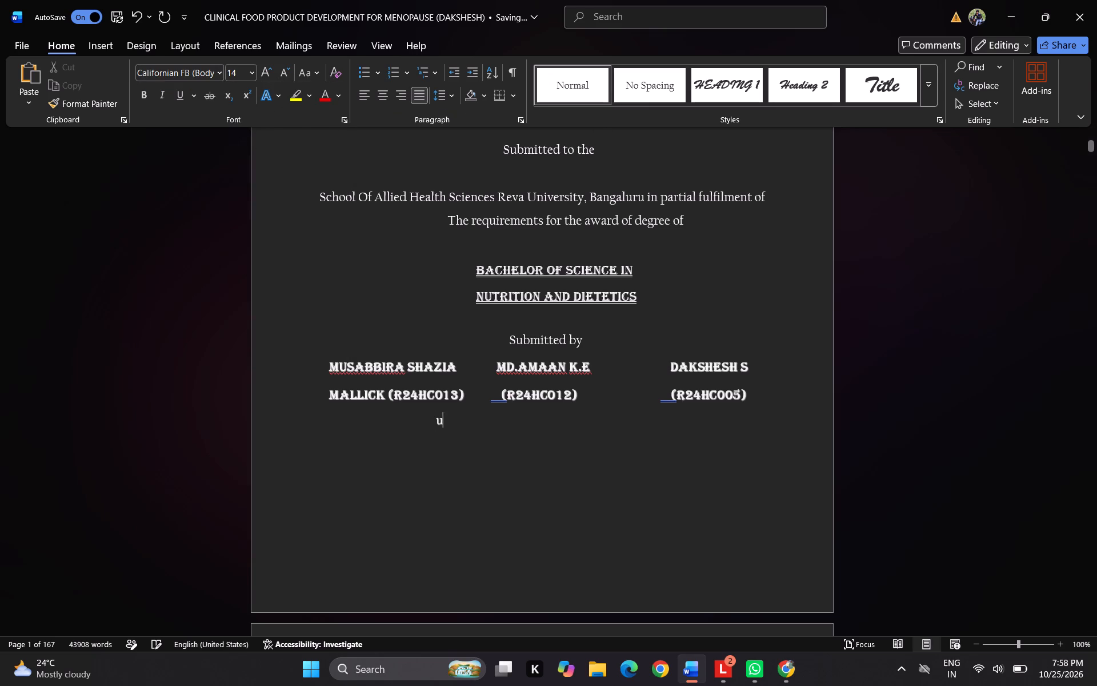
key(BackSpace)
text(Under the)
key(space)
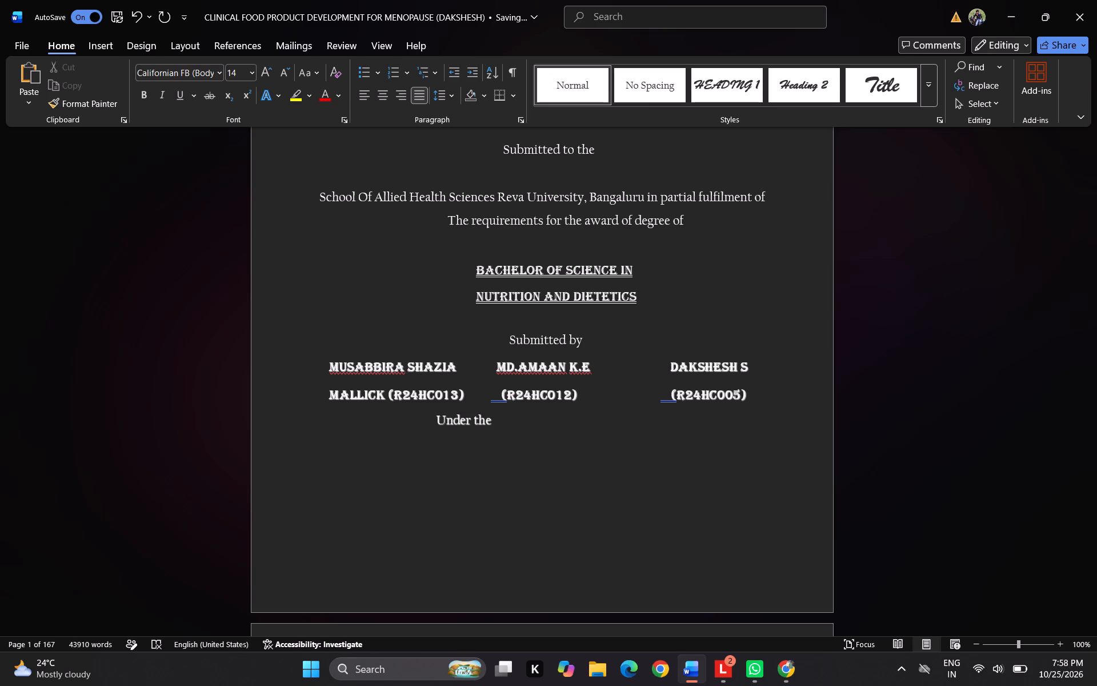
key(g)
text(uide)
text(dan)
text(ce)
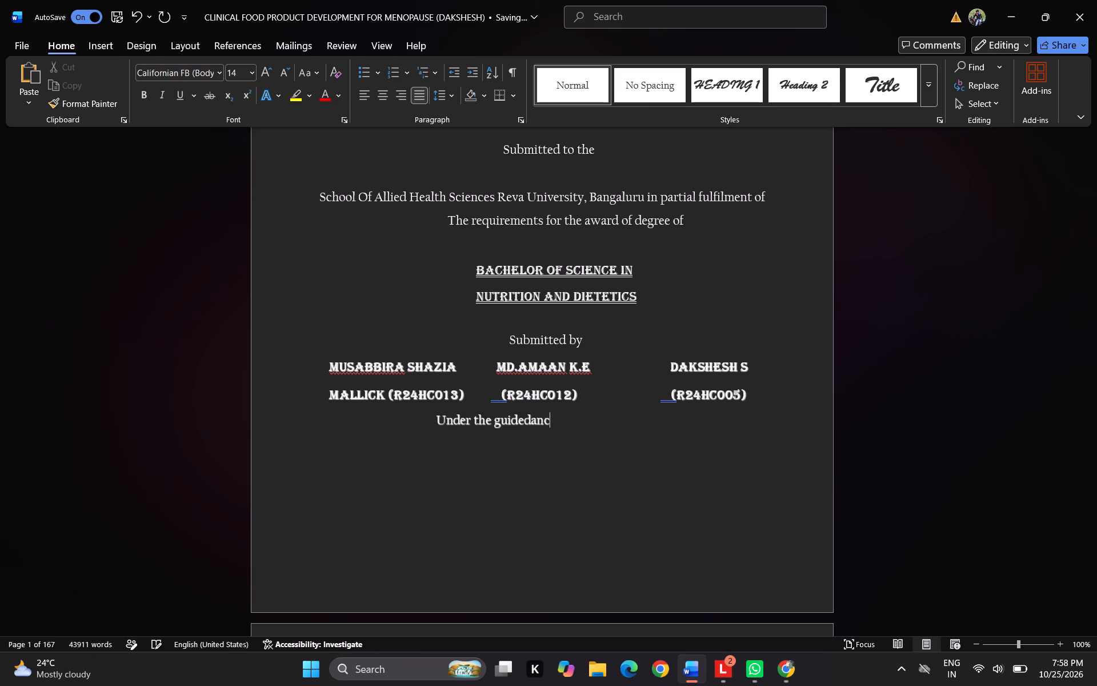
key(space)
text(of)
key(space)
Insert ten more spaces before "Under the guidedance of" to shift it towards the centre of the page.
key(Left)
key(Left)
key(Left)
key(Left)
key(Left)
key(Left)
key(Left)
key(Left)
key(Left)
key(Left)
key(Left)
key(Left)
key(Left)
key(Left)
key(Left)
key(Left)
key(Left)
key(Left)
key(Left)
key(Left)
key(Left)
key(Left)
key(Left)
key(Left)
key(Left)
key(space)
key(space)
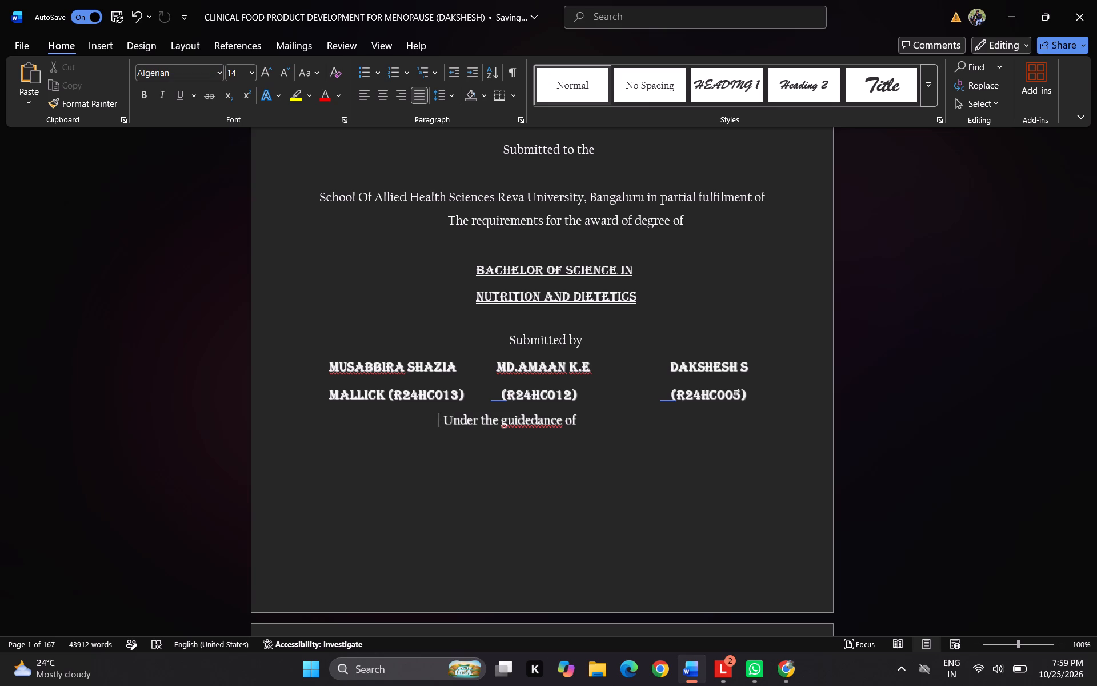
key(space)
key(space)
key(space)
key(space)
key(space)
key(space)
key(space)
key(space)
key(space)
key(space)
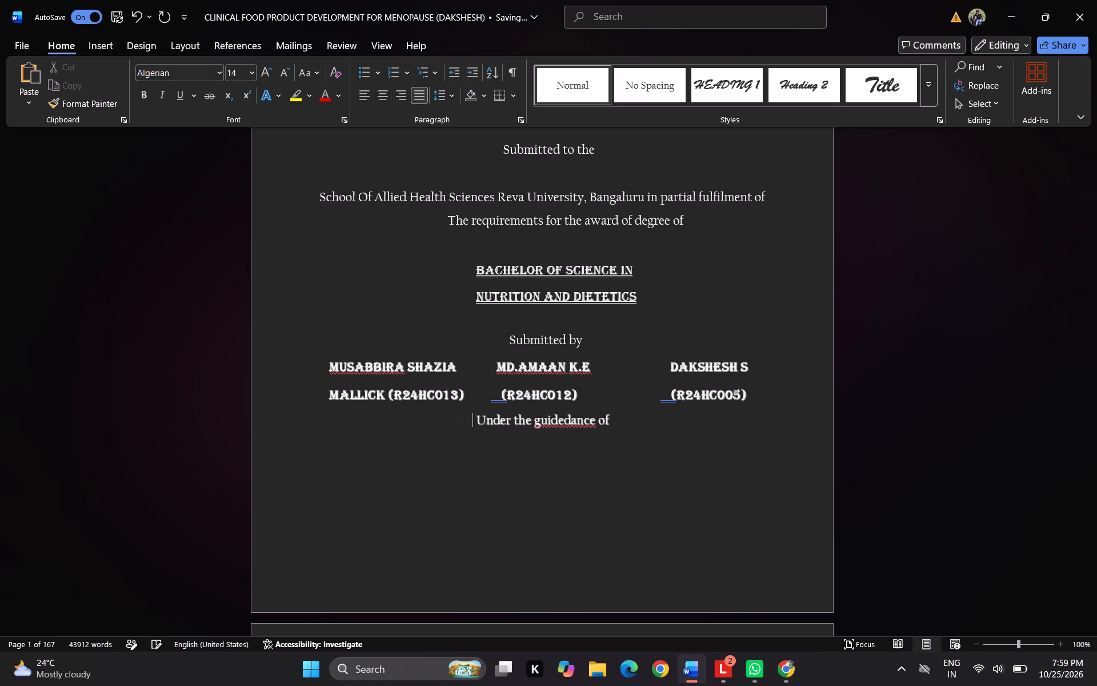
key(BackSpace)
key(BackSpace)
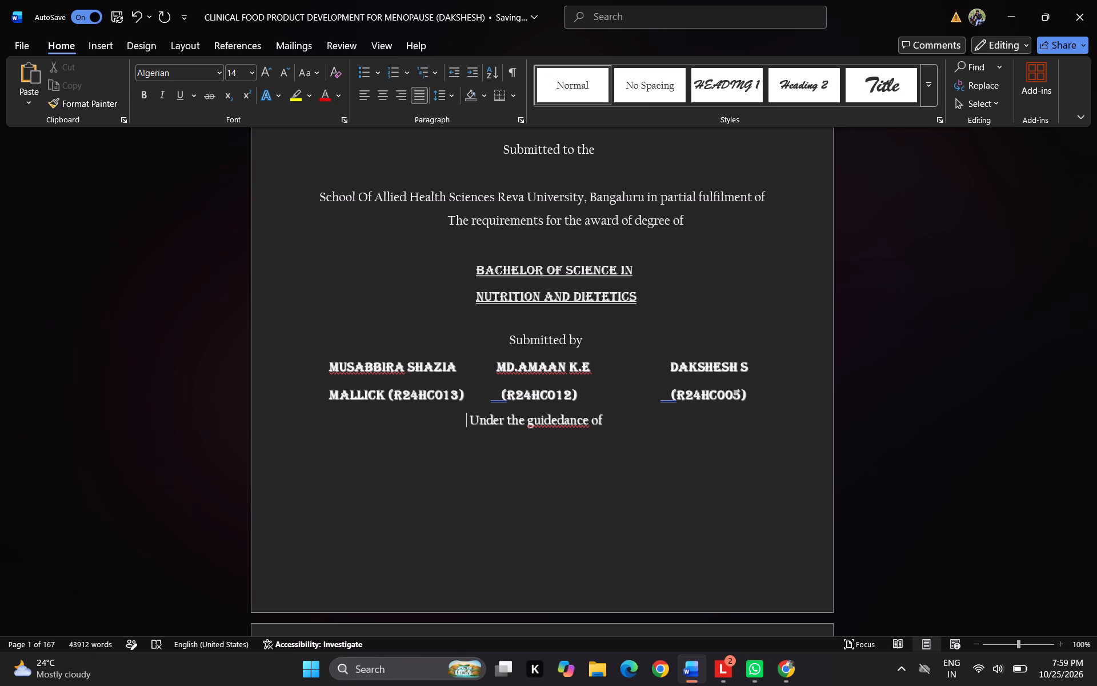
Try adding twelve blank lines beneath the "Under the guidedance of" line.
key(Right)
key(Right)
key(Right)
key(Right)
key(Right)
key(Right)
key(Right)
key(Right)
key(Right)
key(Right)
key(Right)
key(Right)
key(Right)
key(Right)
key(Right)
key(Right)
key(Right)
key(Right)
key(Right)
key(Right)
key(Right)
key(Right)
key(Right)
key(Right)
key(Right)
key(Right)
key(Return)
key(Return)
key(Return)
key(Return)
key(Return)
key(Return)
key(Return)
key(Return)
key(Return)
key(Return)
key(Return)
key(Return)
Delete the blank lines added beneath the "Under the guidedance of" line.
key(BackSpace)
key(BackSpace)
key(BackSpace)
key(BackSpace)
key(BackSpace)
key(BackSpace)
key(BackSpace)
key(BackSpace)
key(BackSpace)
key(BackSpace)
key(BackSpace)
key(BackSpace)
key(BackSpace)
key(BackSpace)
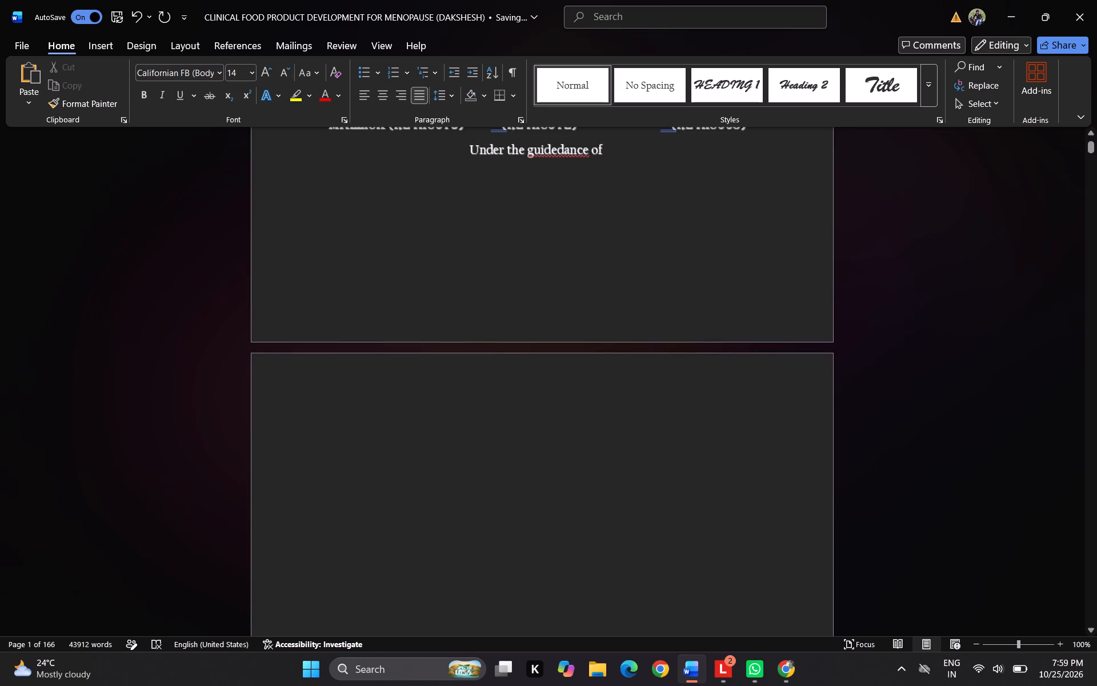
Start a new line beneath "Under the guidedance of" and indent it with twenty spaces.
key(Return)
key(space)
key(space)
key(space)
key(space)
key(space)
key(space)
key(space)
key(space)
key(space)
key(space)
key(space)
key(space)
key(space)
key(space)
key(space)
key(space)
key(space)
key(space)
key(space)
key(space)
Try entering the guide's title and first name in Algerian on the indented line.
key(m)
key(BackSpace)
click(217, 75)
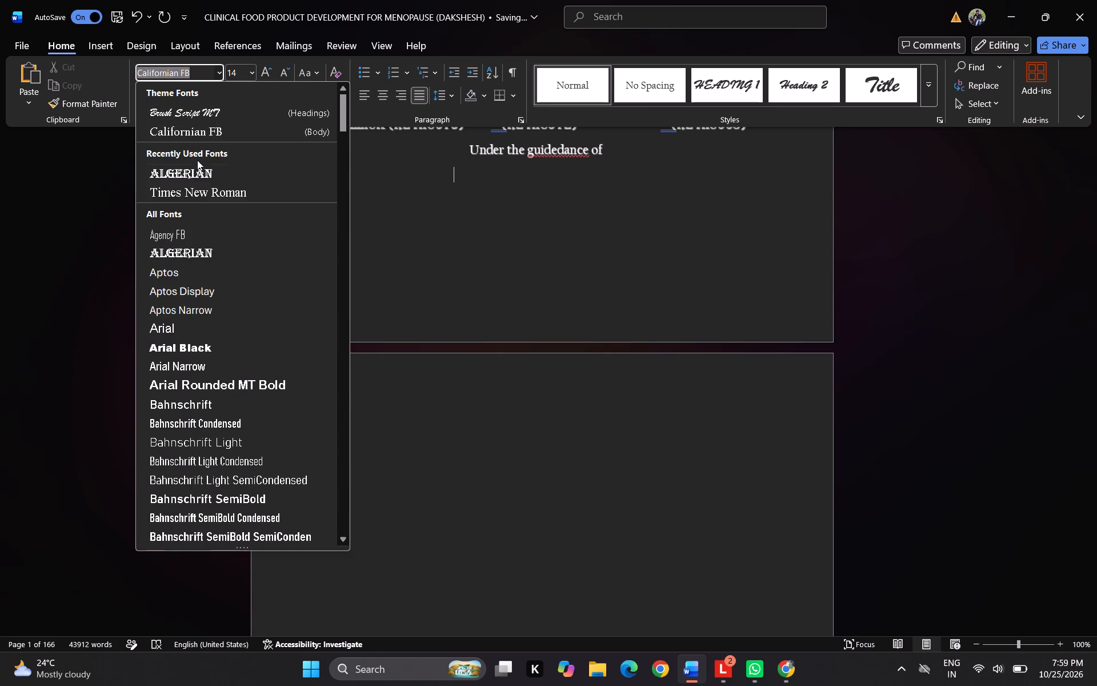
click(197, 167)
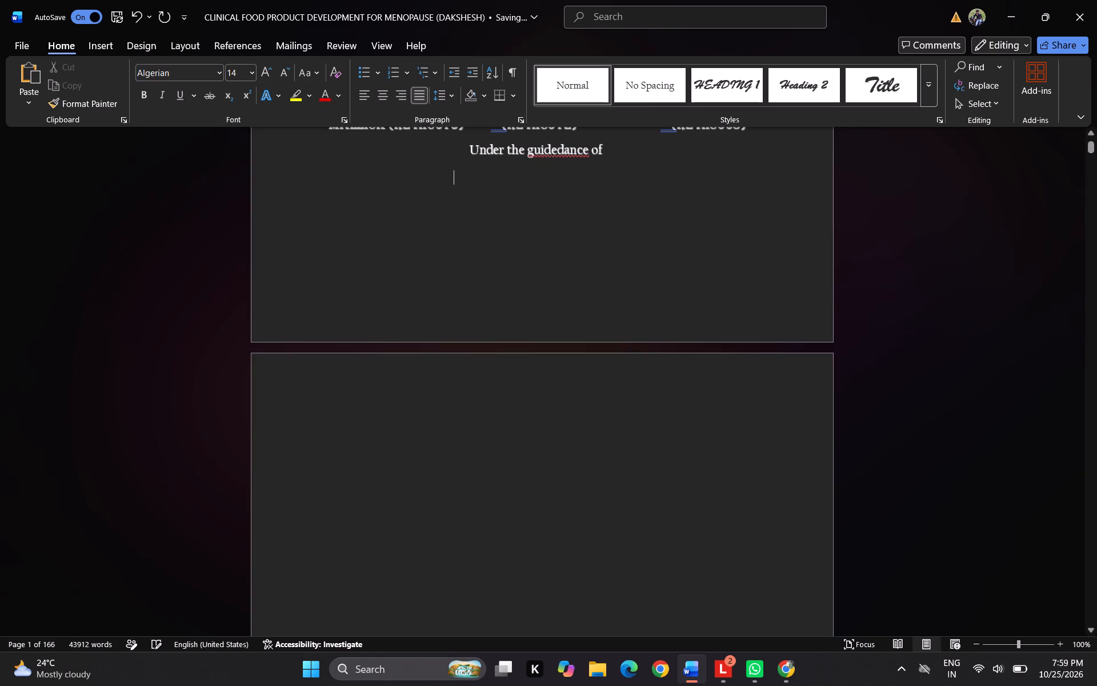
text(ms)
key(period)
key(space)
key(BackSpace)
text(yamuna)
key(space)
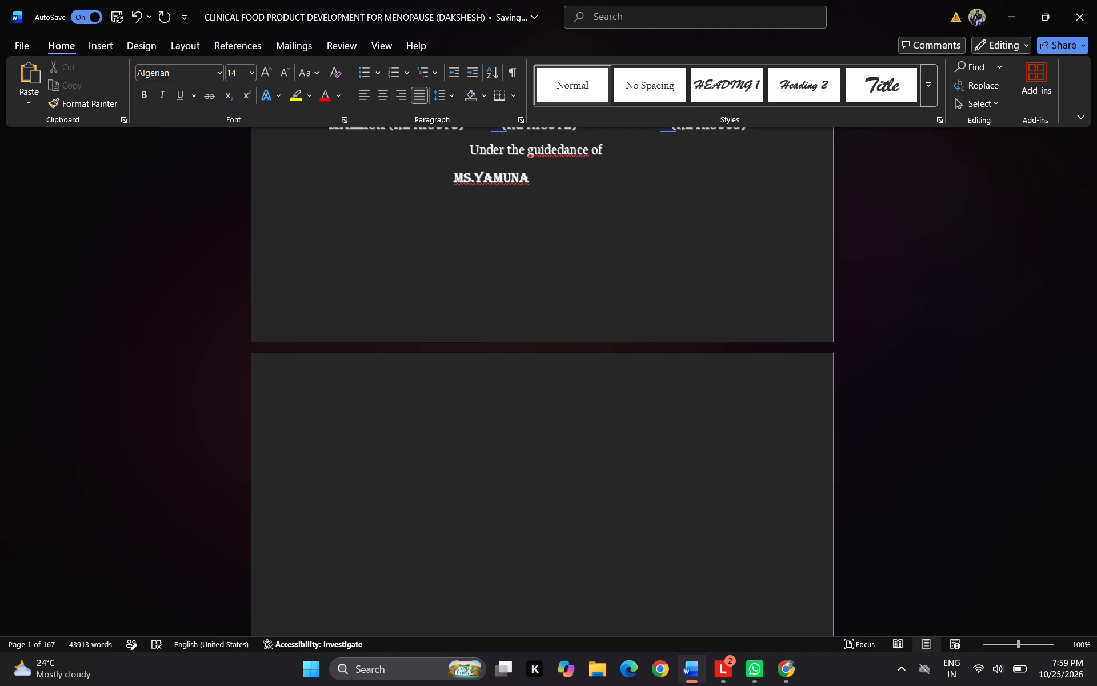
Copy the guide's full name with its title from the signature block on the Certification page.
click(323, 451)
scroll(667, 607, down, 7)
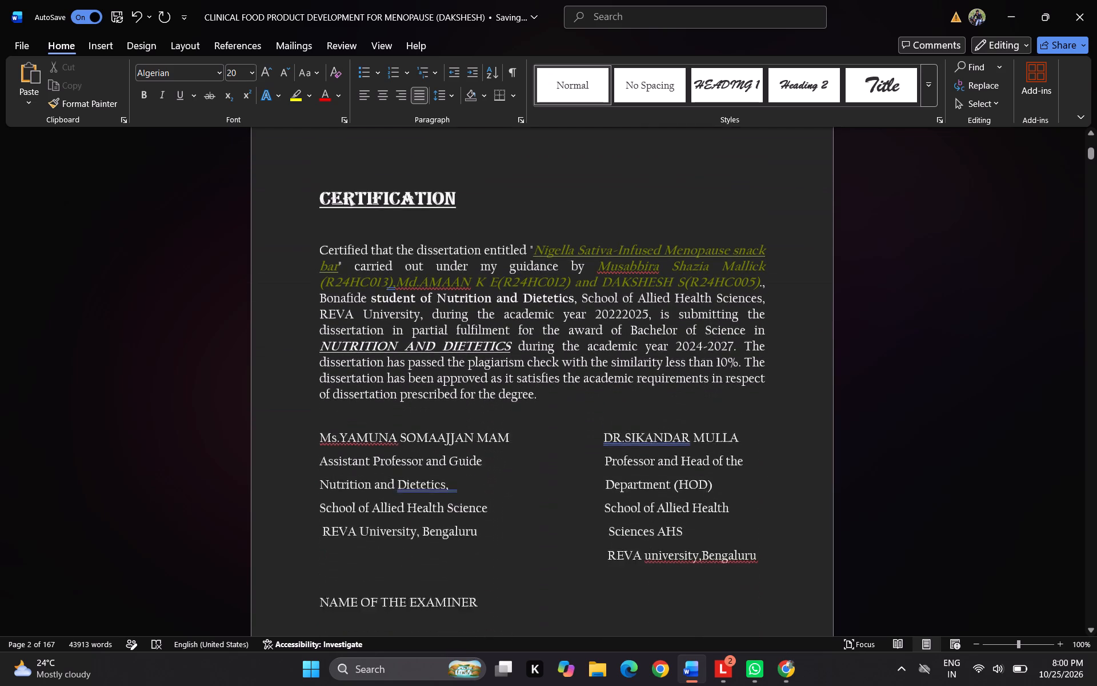
scroll(667, 607, down, 1)
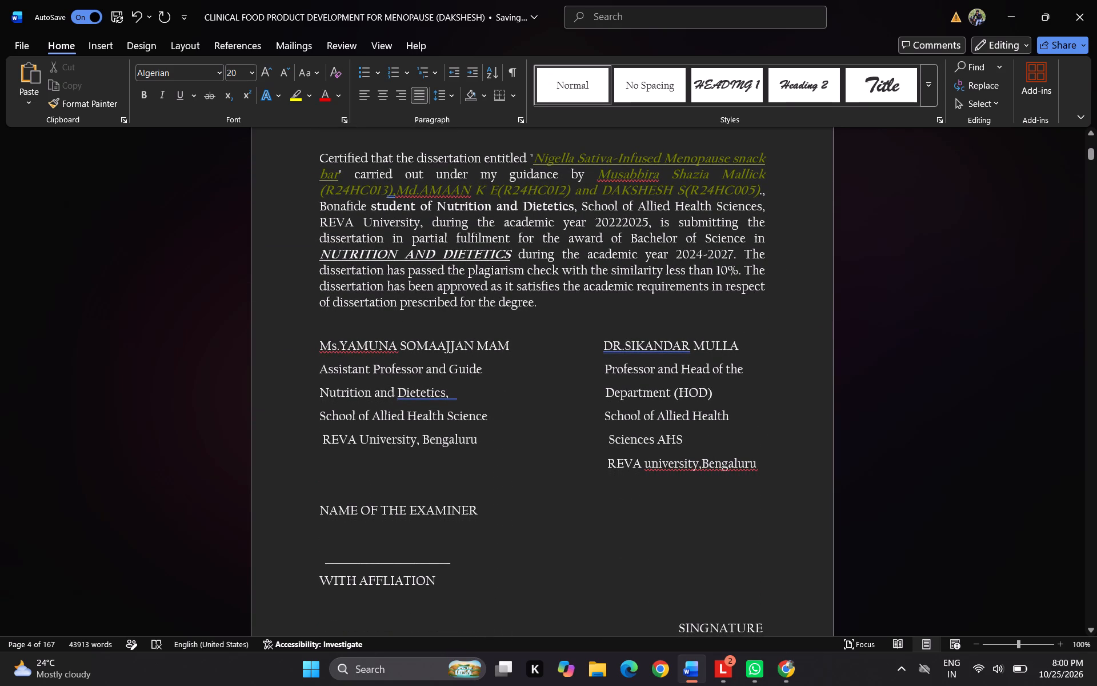
drag(341, 345, 501, 346)
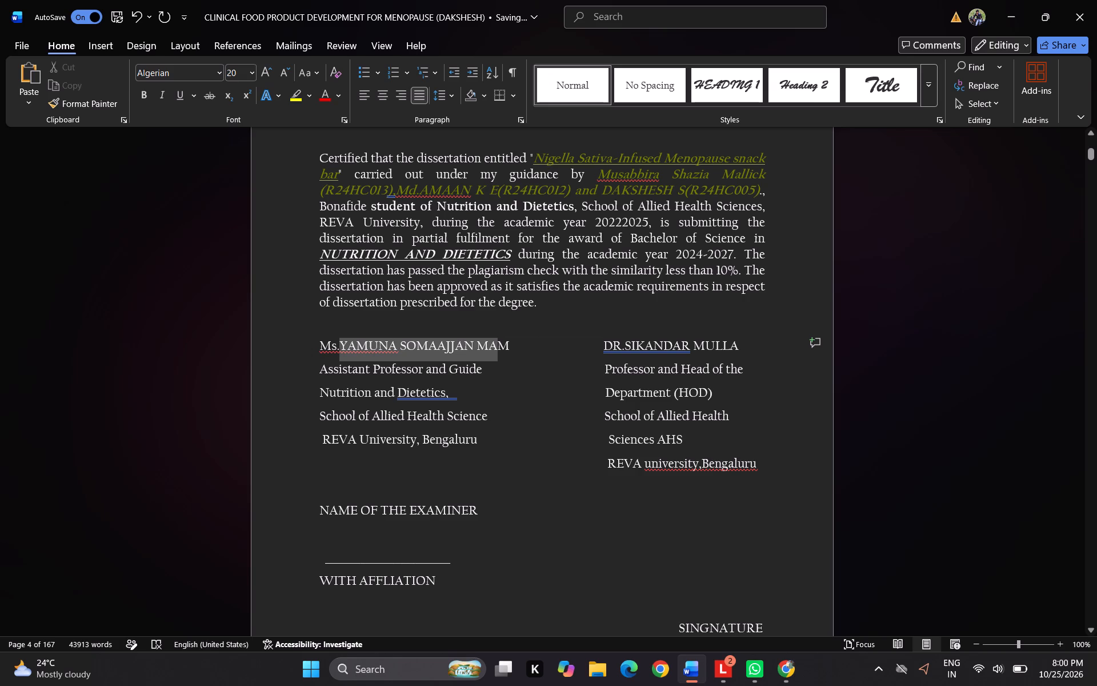
drag(501, 346, 499, 343)
click(527, 380)
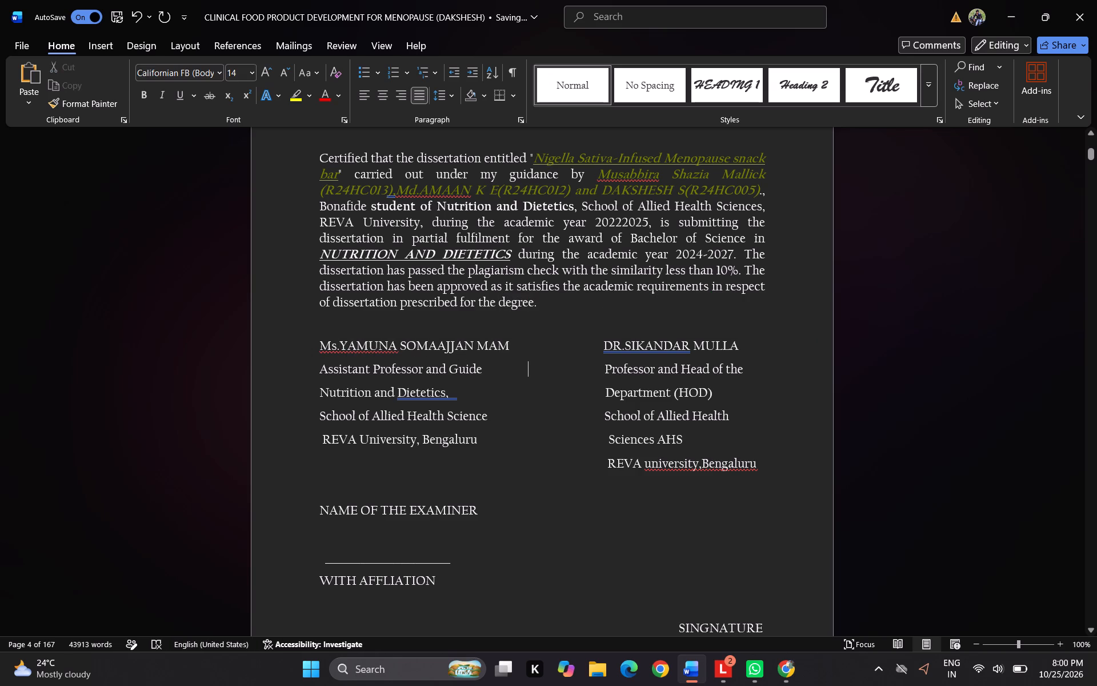
drag(319, 345, 498, 337)
drag(498, 337, 511, 344)
key(ctrl+c)
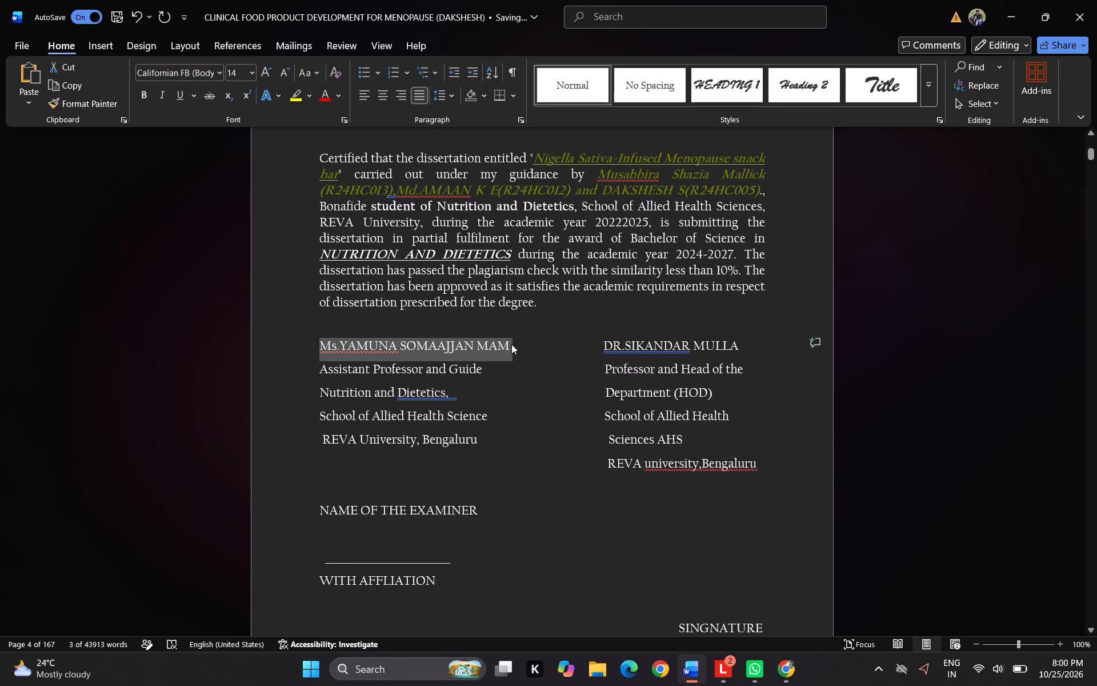
Replace the partial guide name beneath "Under the guidedance of" on the cover page with the copied full name.
scroll(556, 274, up, 8)
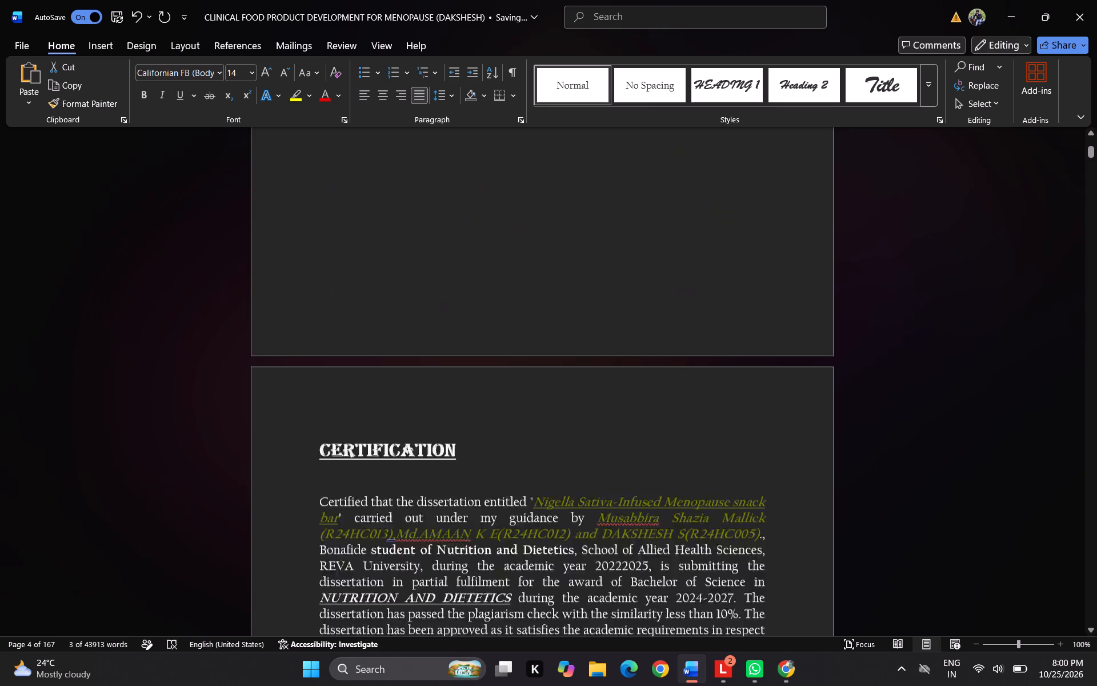
scroll(556, 274, up, 5)
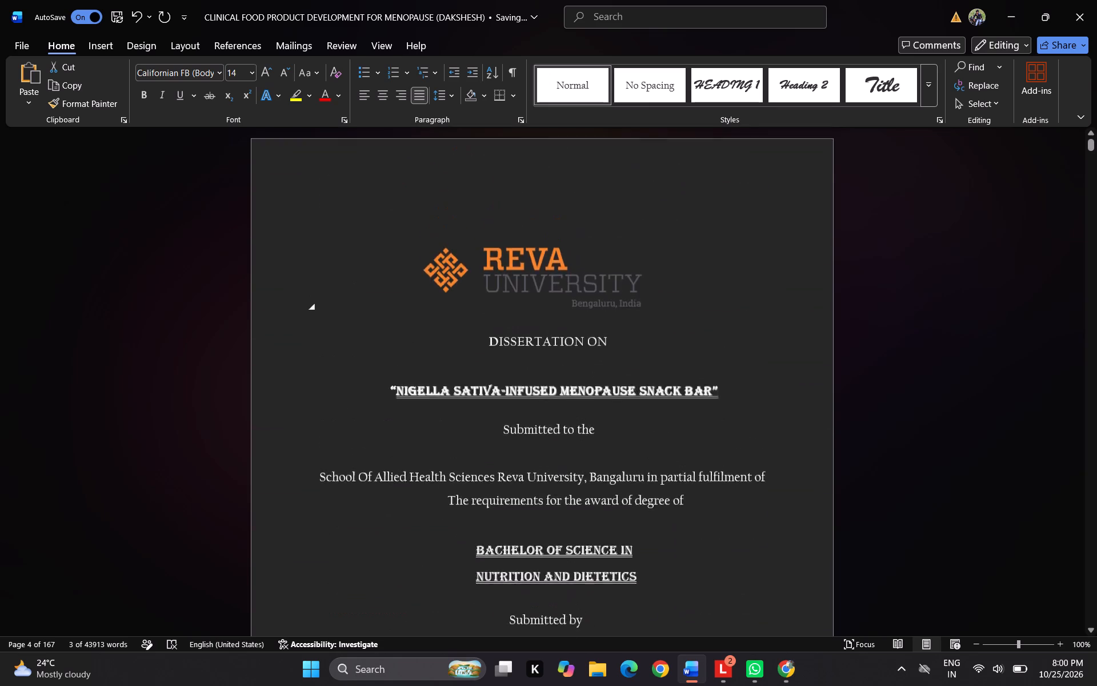
scroll(556, 274, up, 1)
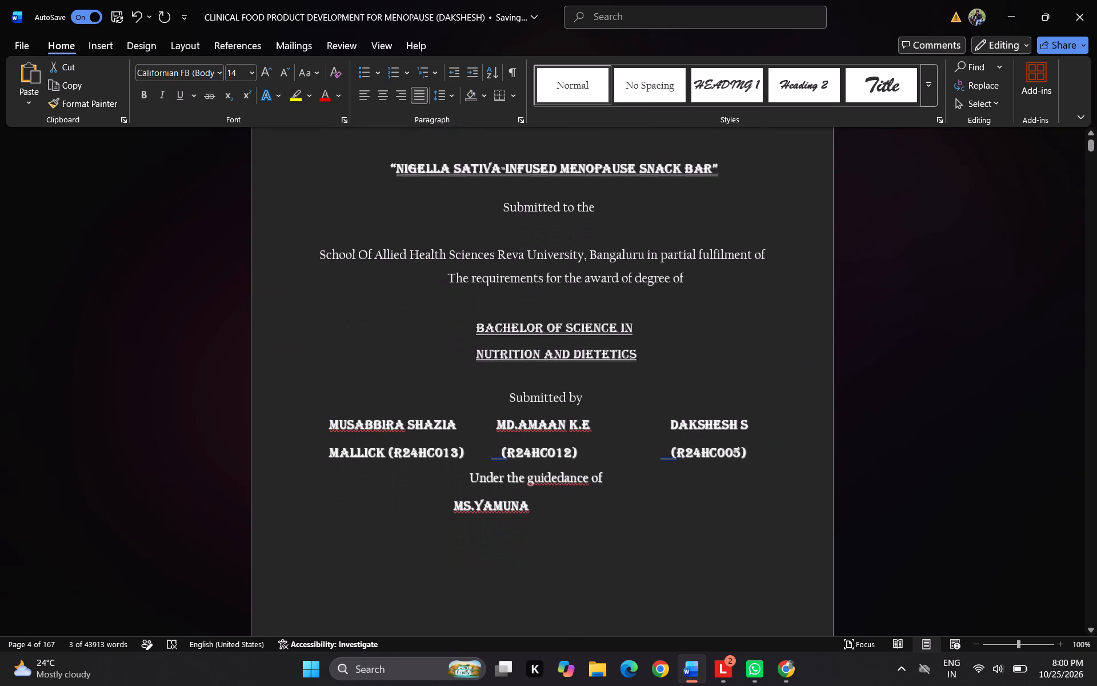
click(548, 501)
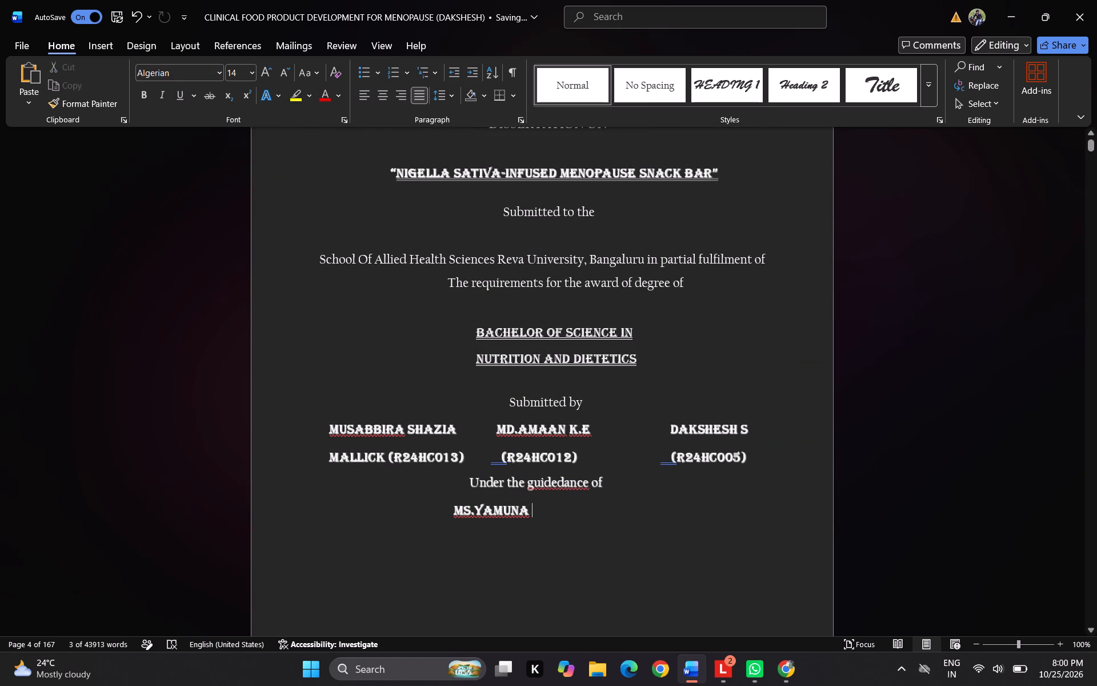
key(BackSpace)
key(BackSpace)
key(BackSpace)
key(BackSpace)
key(BackSpace)
key(BackSpace)
key(BackSpace)
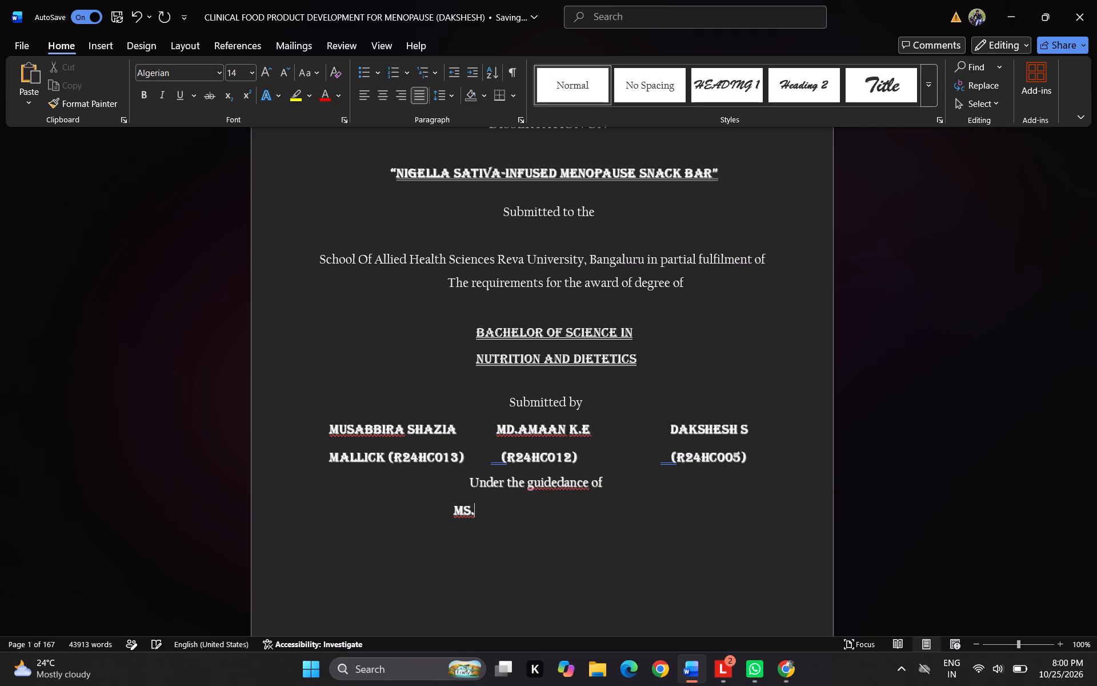
key(BackSpace)
key(BackSpace)
key(BackSpace)
key(ctrl+v)
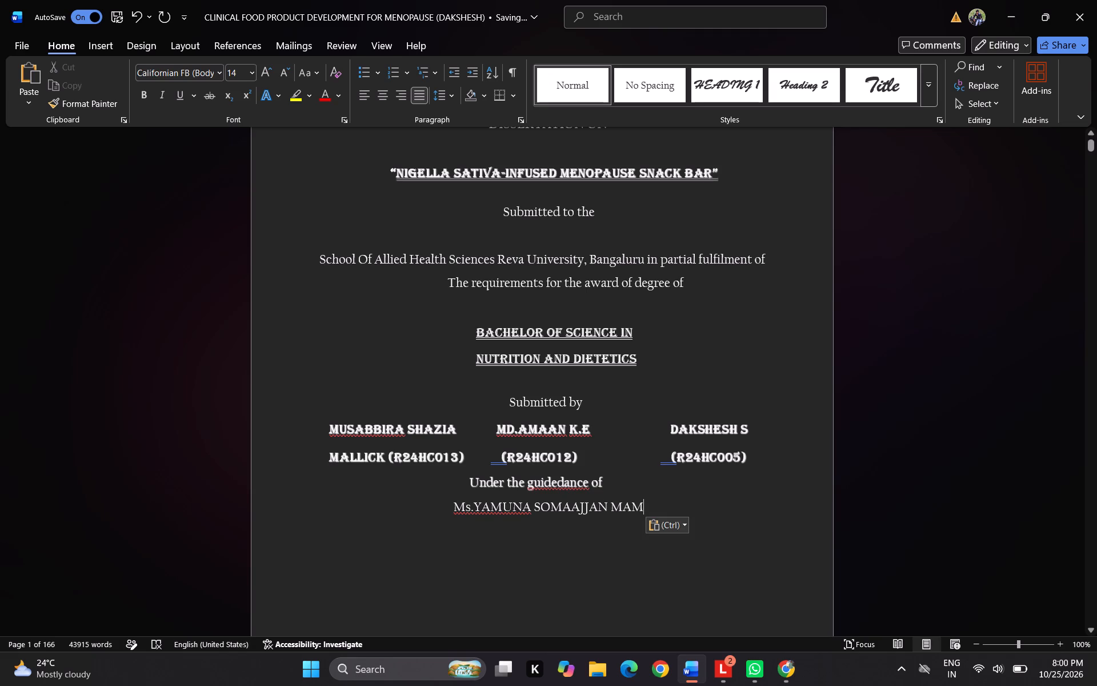
Set the font of the guide's name on the cover page to Algerian.
drag(454, 508, 648, 513)
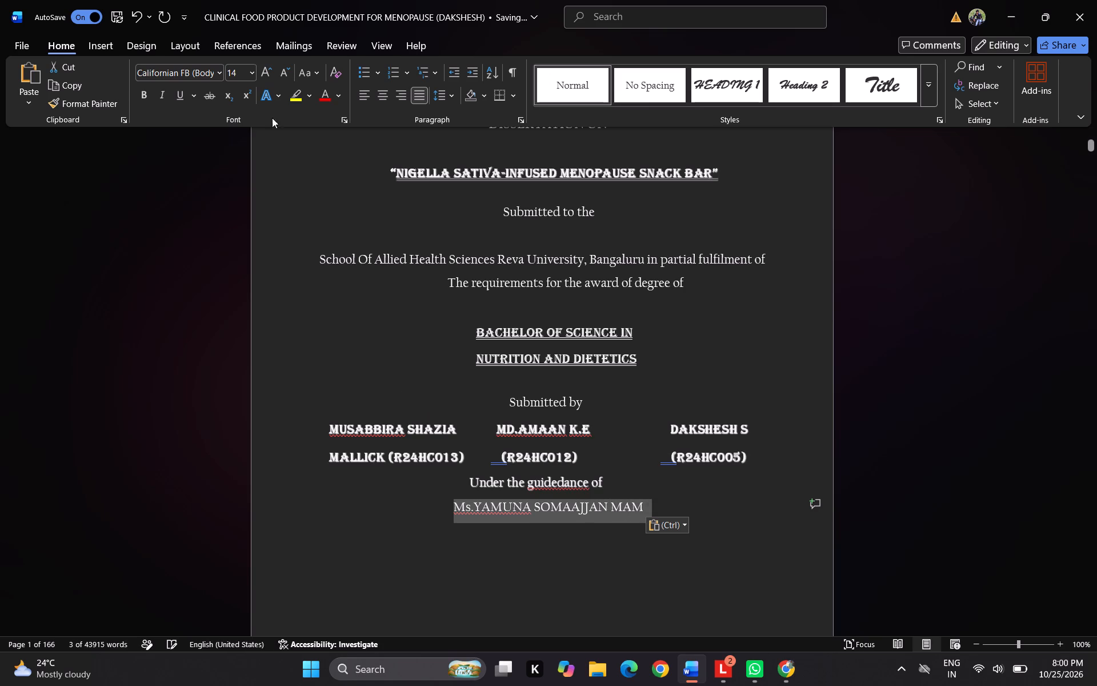
click(222, 79)
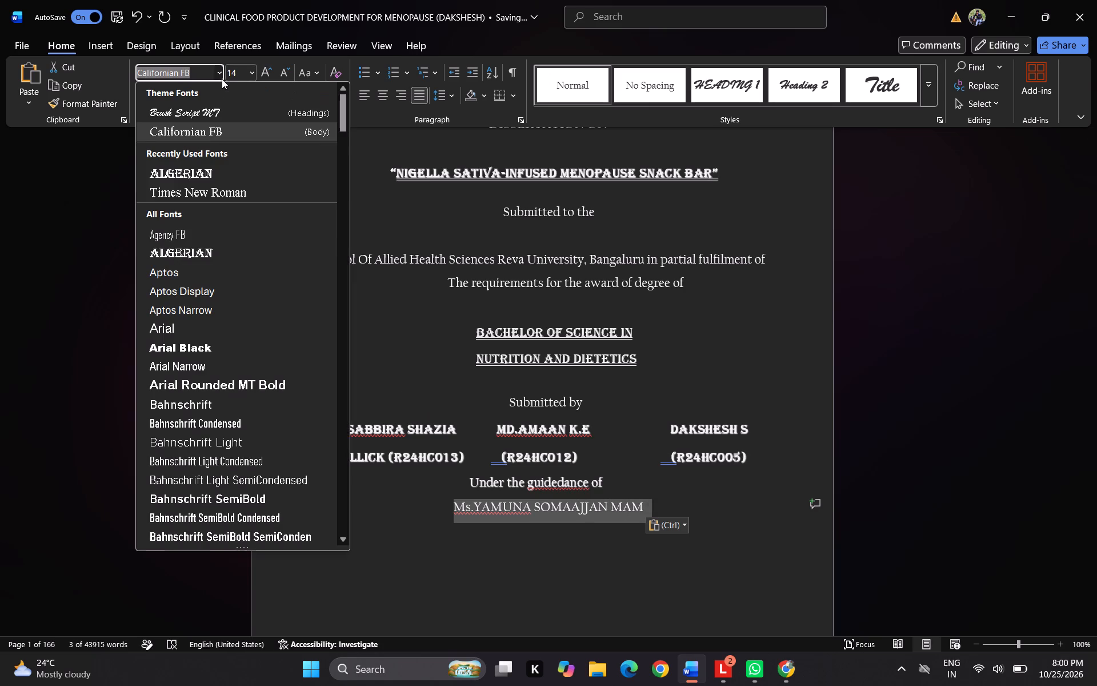
click(206, 173)
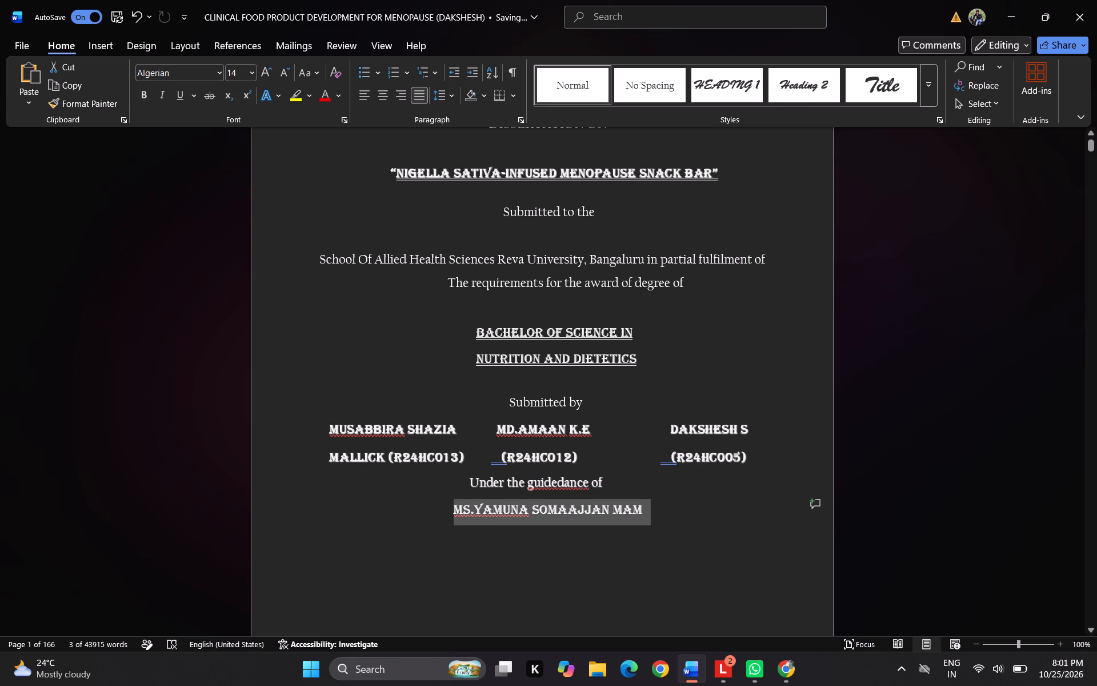
Remove four spaces before the guide's name to centre it beneath "Under the guidedance of".
click(445, 514)
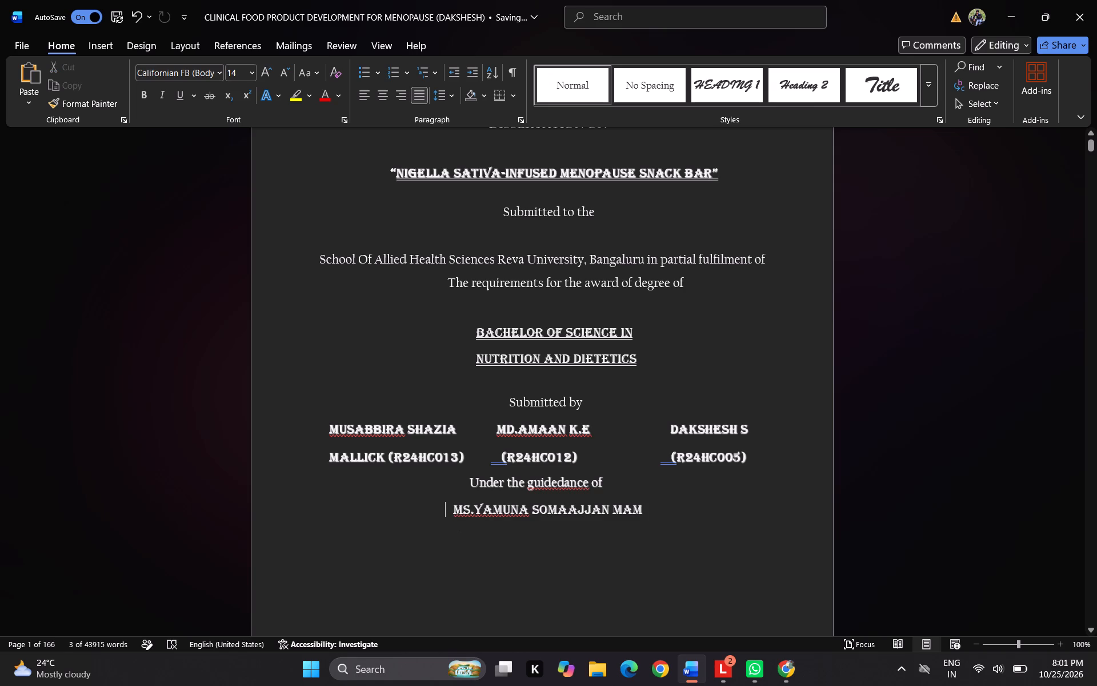
key(BackSpace)
key(BackSpace)
key(BackSpace)
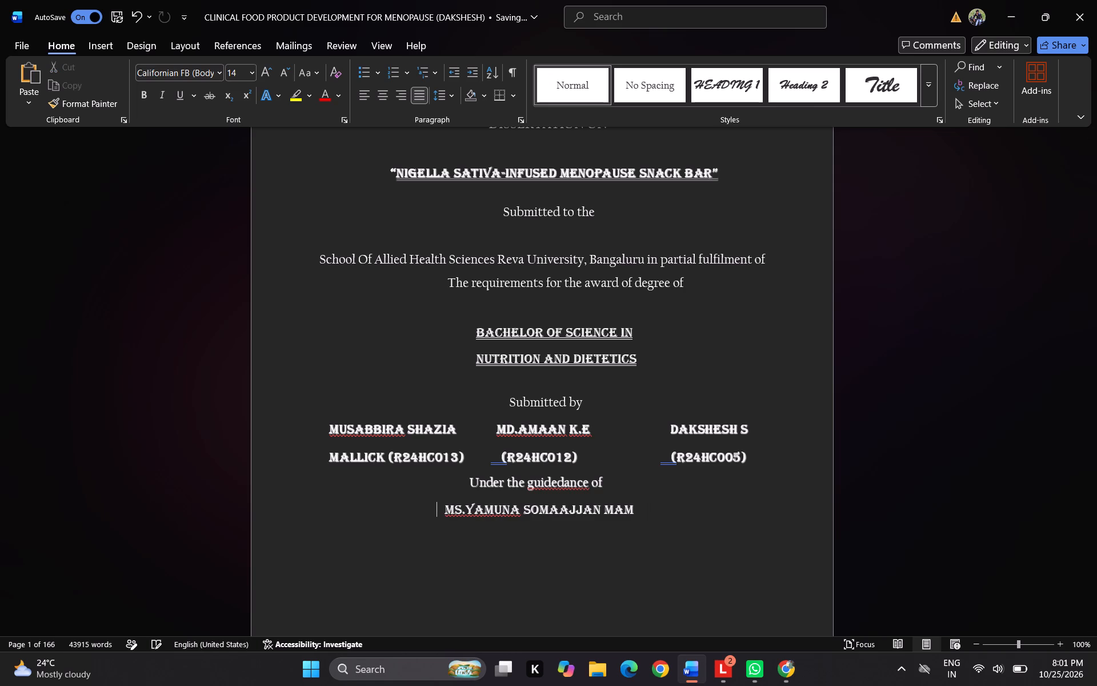
key(BackSpace)
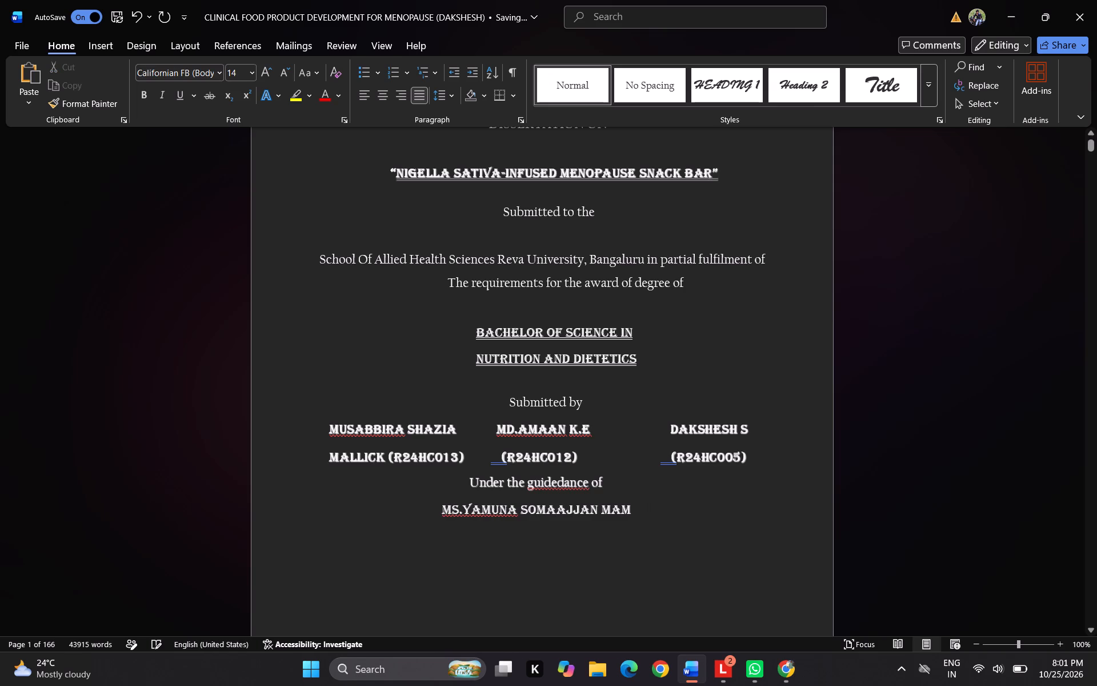
Start a new line beneath the guide's name and indent it with eleven spaces.
click(676, 499)
key(Return)
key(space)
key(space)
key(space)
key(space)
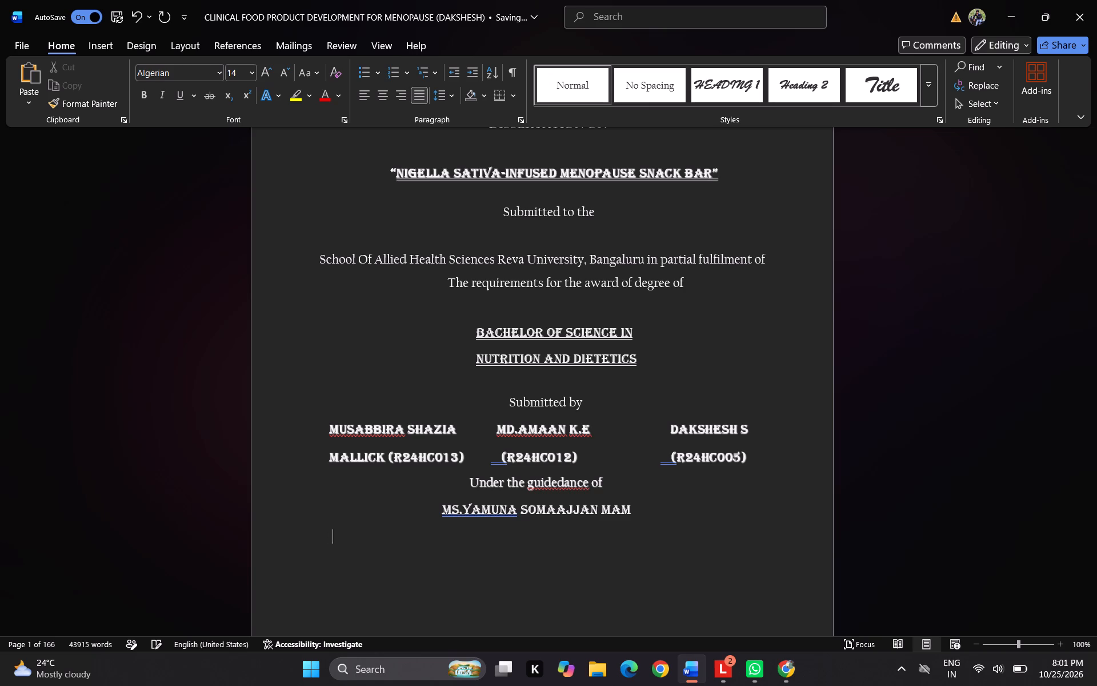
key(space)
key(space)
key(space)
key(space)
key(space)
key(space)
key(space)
Enter "Assisstant professor and guide" in Californian FB (Body) on the line beneath the guide's name.
click(216, 82)
click(217, 78)
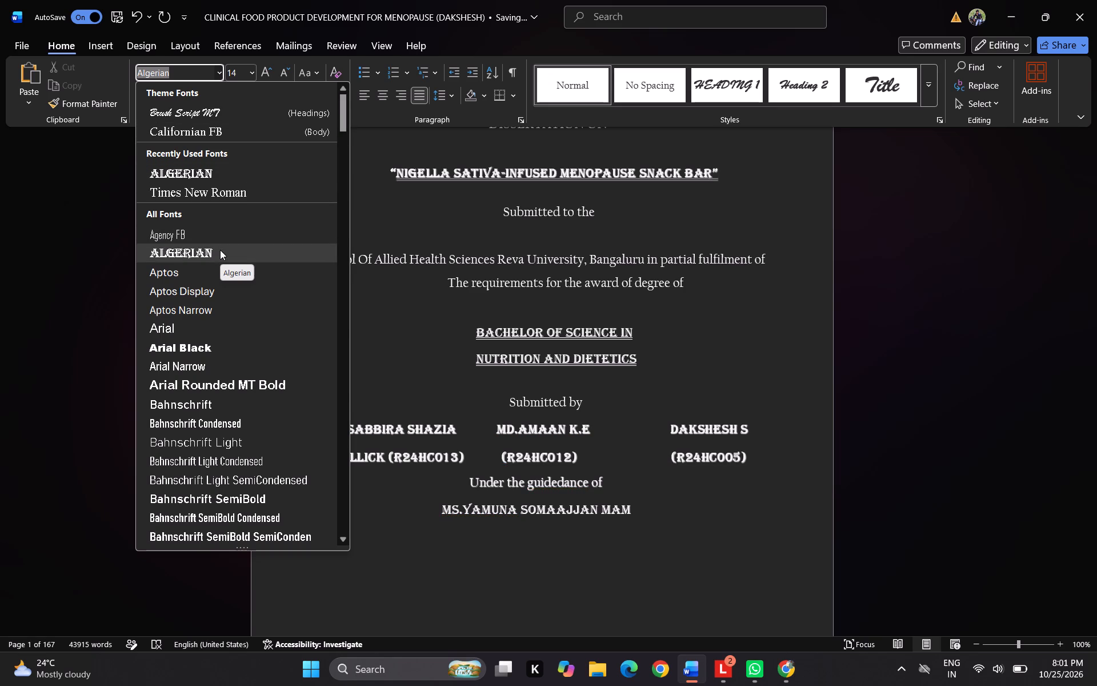
click(235, 134)
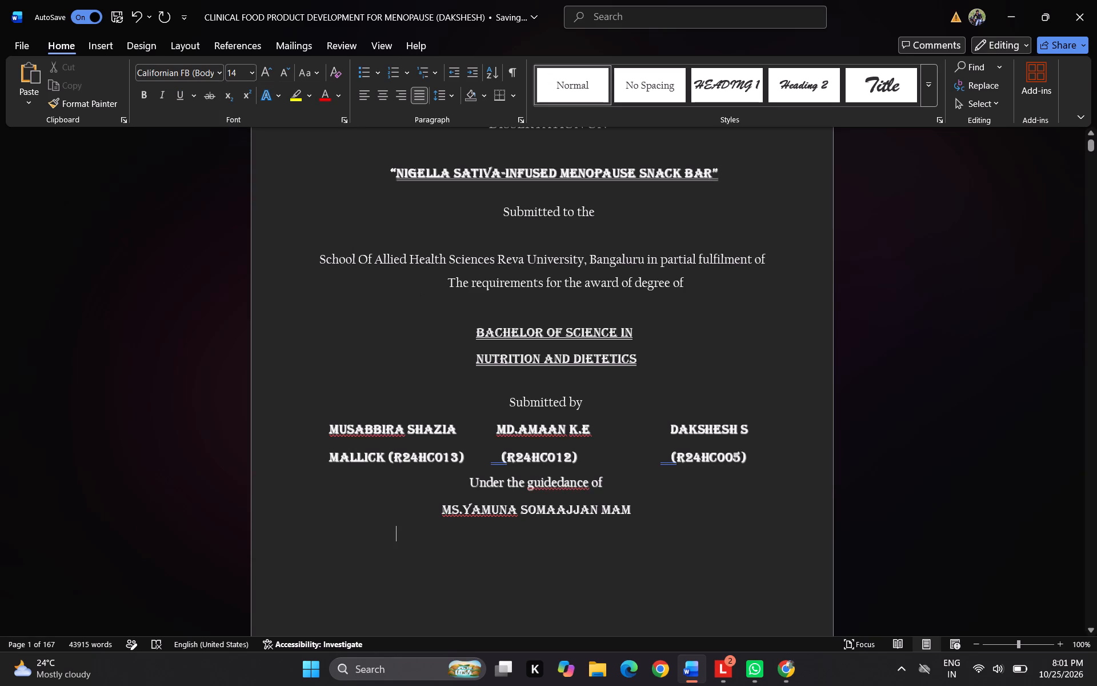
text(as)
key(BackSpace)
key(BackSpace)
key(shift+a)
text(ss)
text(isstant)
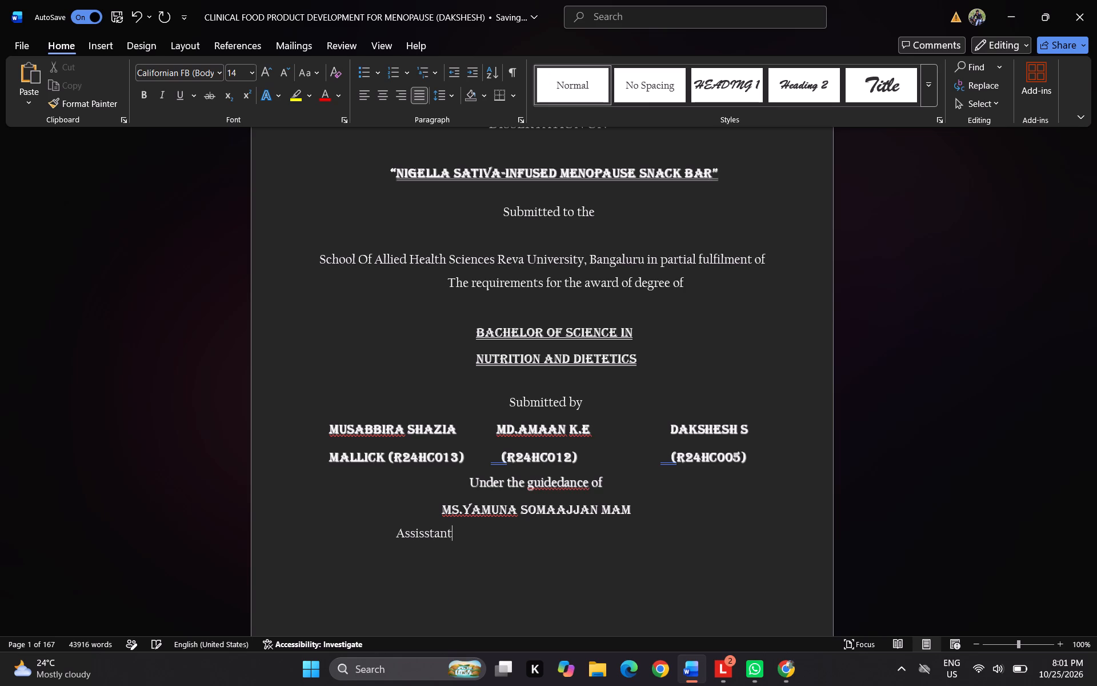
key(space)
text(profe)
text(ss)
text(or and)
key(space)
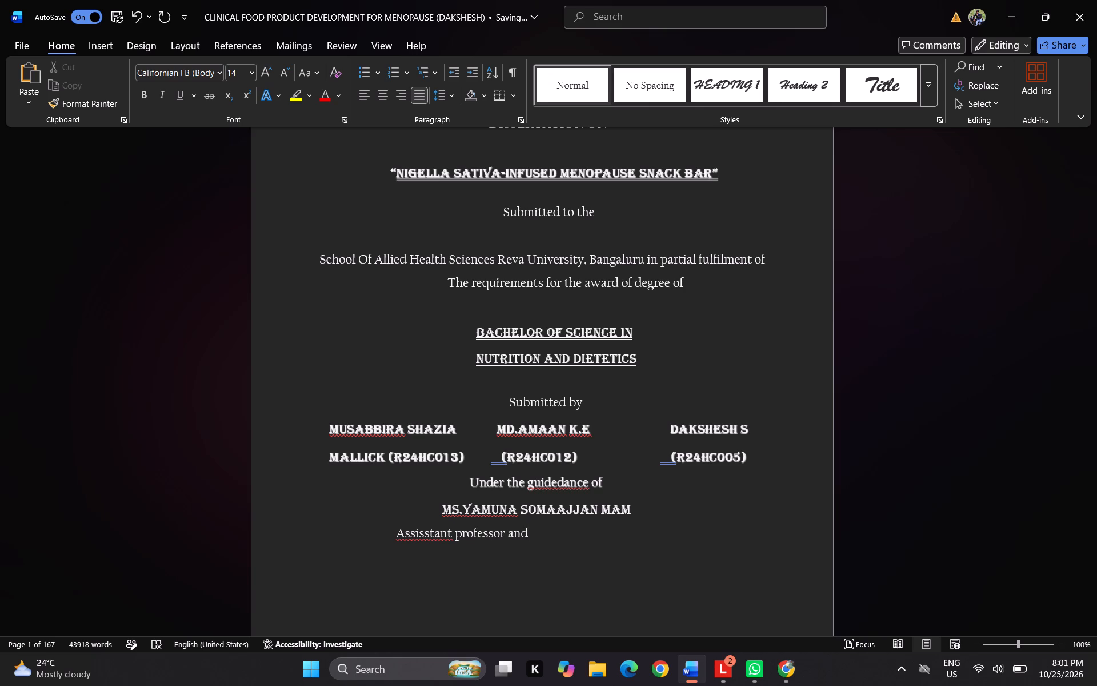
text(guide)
Insert nineteen spaces before "Assisstant professor and guide" to centre it beneath the guide's name.
click(394, 537)
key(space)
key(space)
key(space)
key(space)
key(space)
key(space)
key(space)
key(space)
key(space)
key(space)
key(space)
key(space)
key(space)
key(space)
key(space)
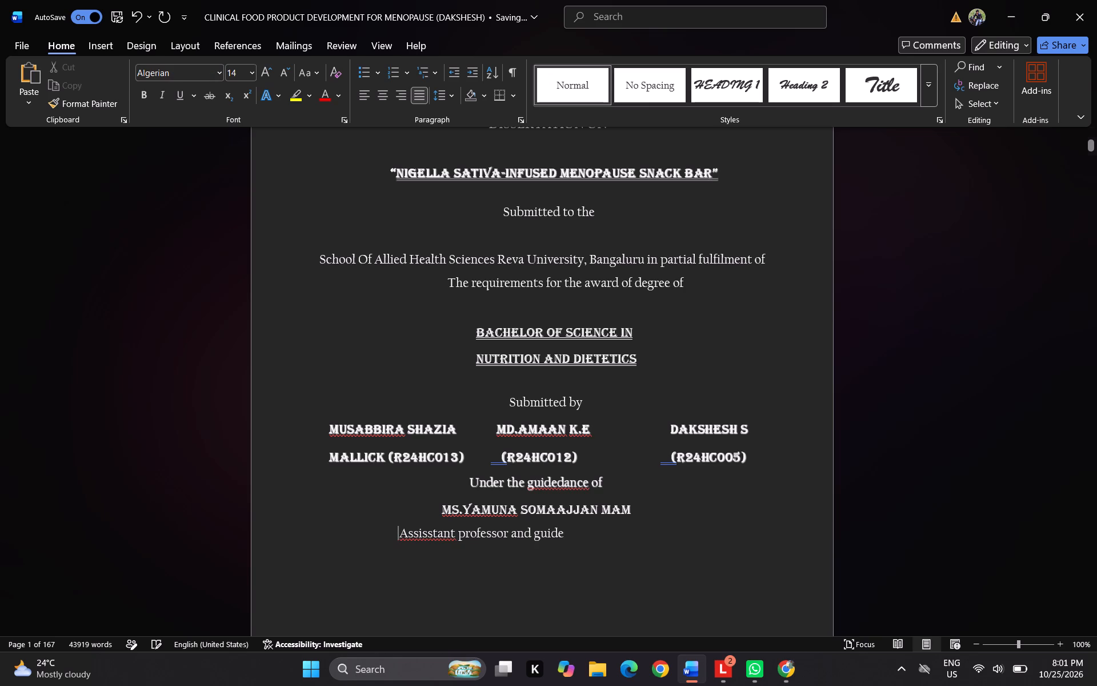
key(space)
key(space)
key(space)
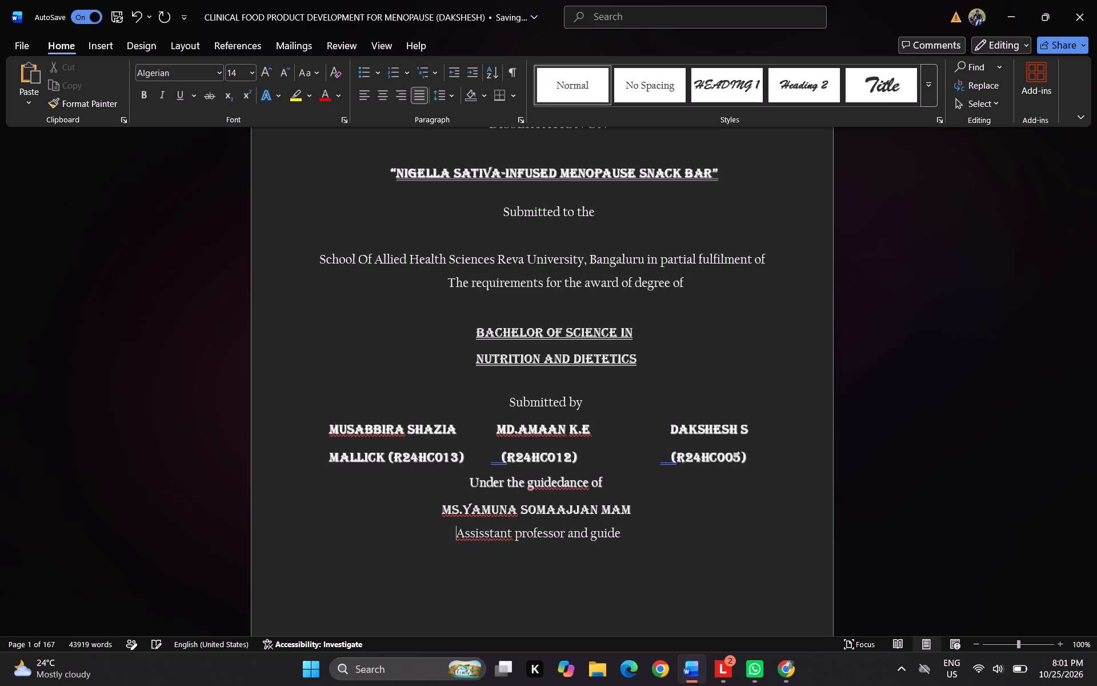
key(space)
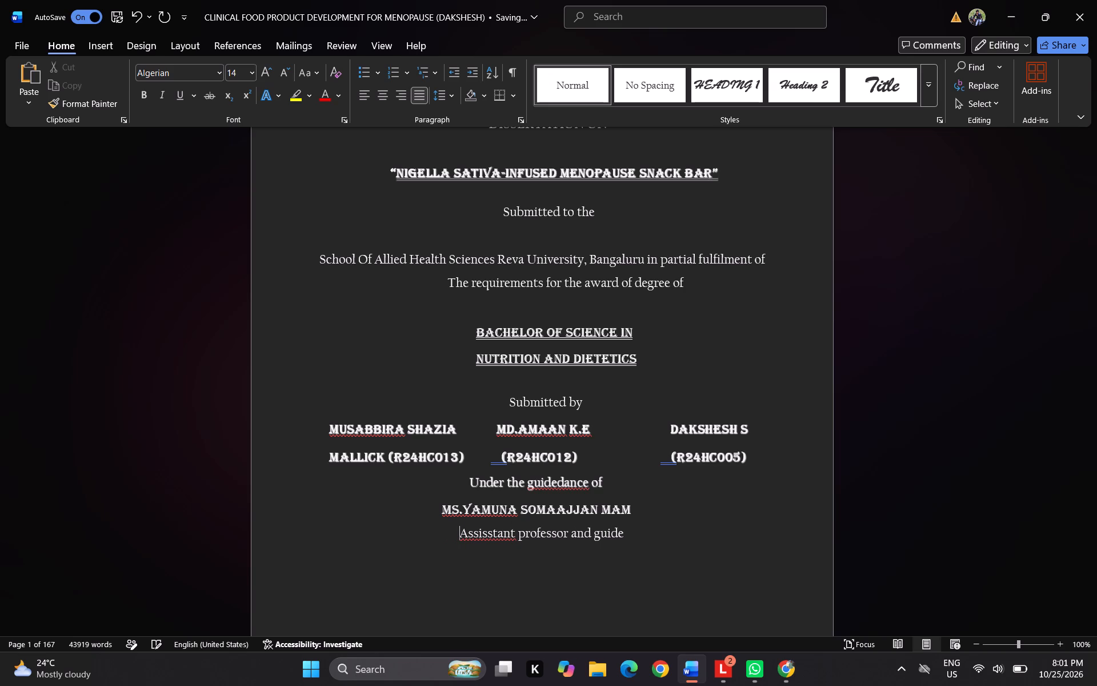
Start a new line after the end of "Assisstant professor and guide" on the cover page.
key(Right)
key(Right)
key(Right)
key(Right)
key(Right)
key(Right)
key(Right)
key(Right)
key(Right)
key(Right)
key(Right)
key(Right)
key(Right)
key(Right)
key(Right)
key(Right)
key(Right)
key(Right)
key(Right)
key(Right)
key(Right)
key(Right)
key(Right)
key(Right)
key(Right)
key(Right)
key(Right)
key(Right)
key(Right)
key(Right)
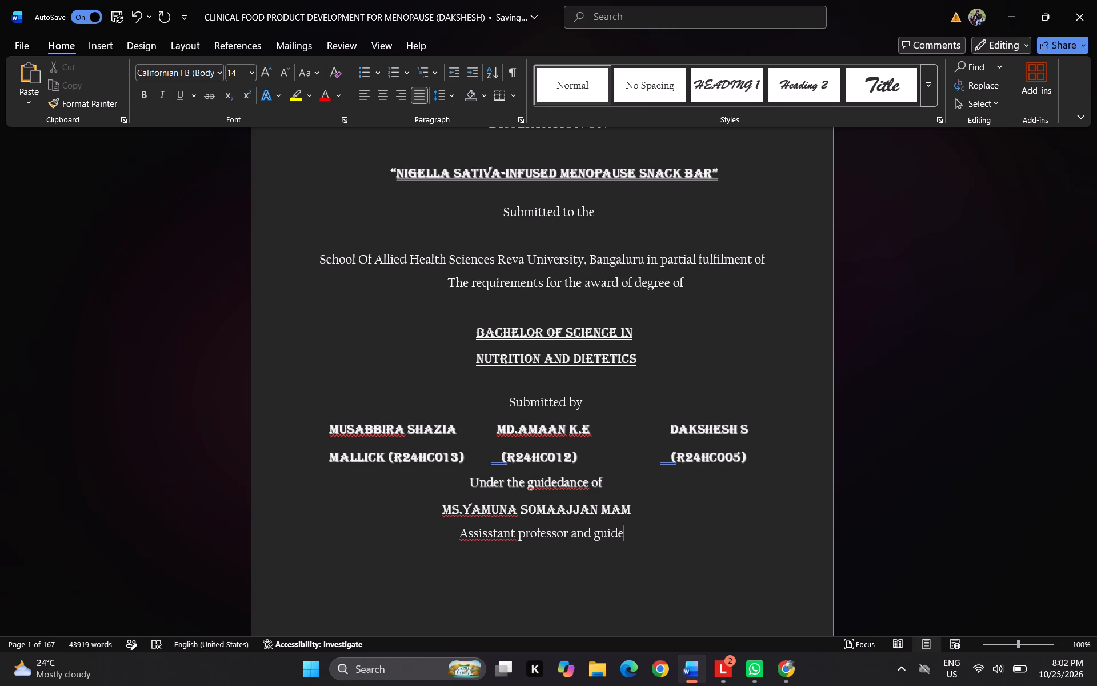
key(Return)
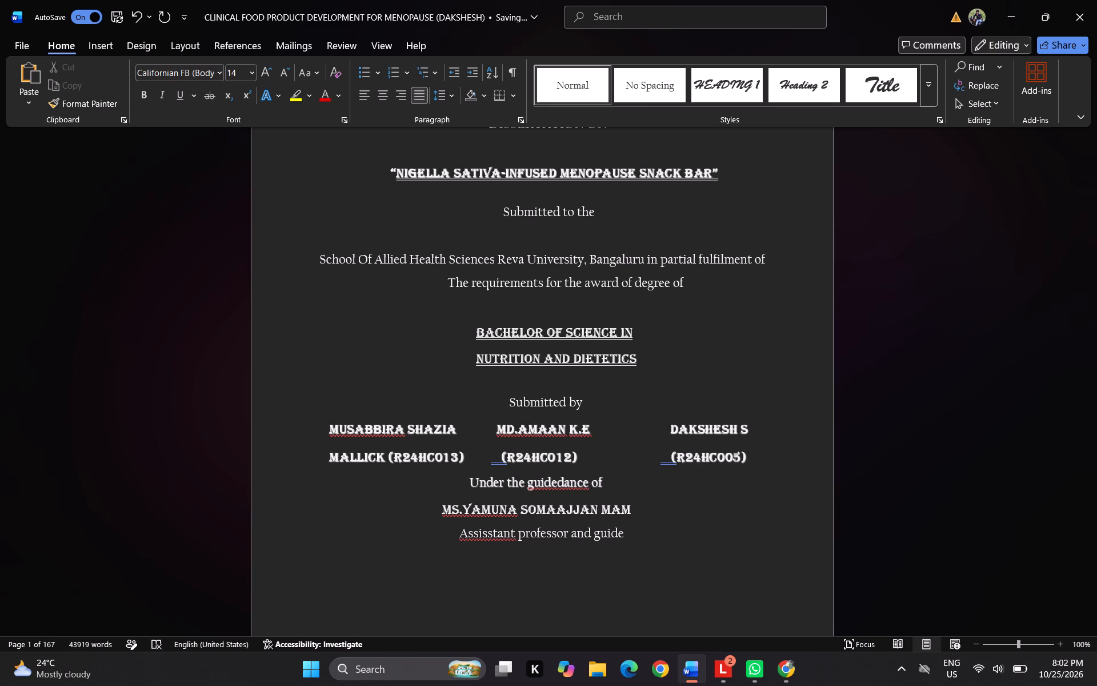
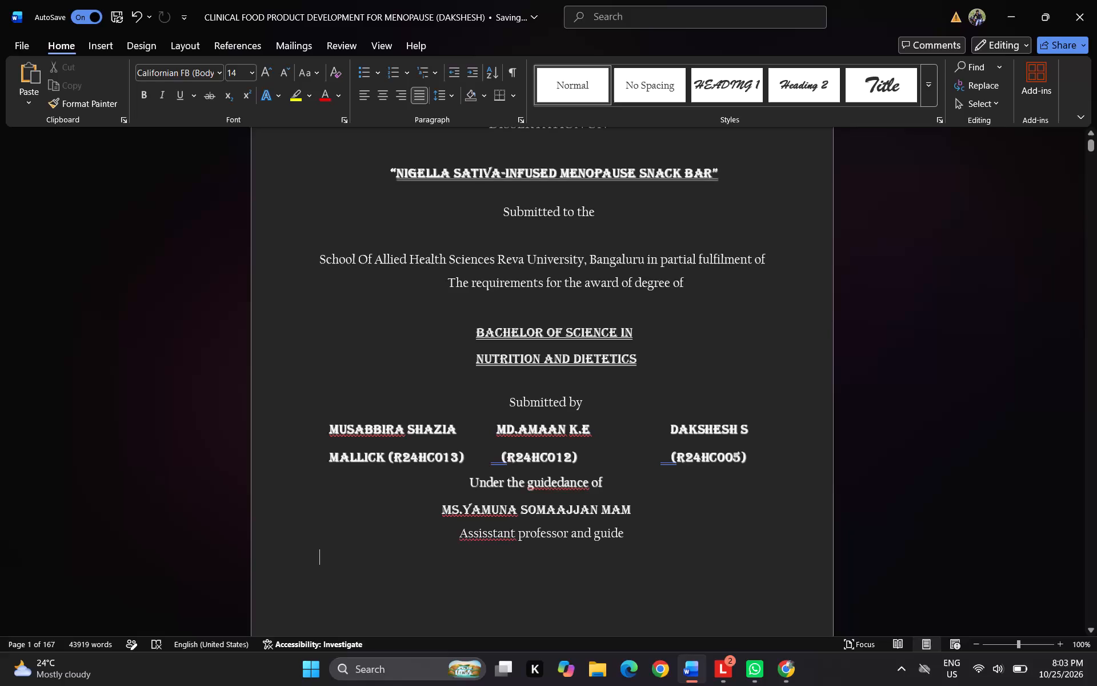
Paste the copied REVA University and School of Allied Health Sciences address lines beneath "Assisstant professor and guide".
key(ctrl+v)
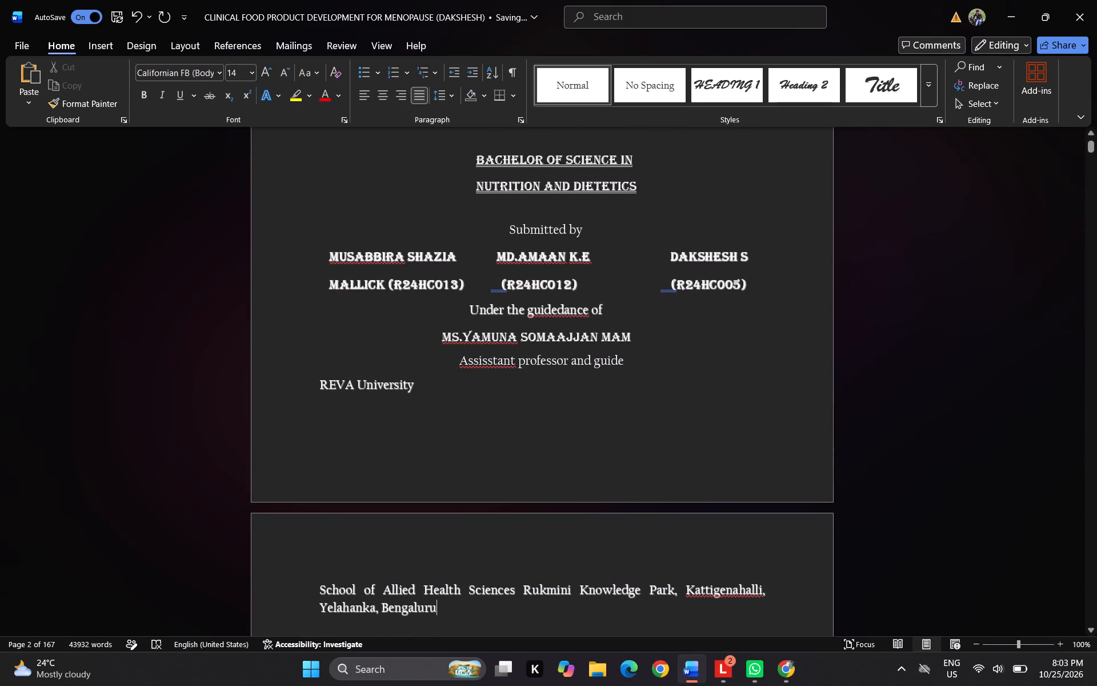
Move the School of Allied Health Sciences address from the second page to follow "REVA University" on the cover page, separated by a comma.
scroll(578, 509, down, 2)
scroll(578, 509, up, 5)
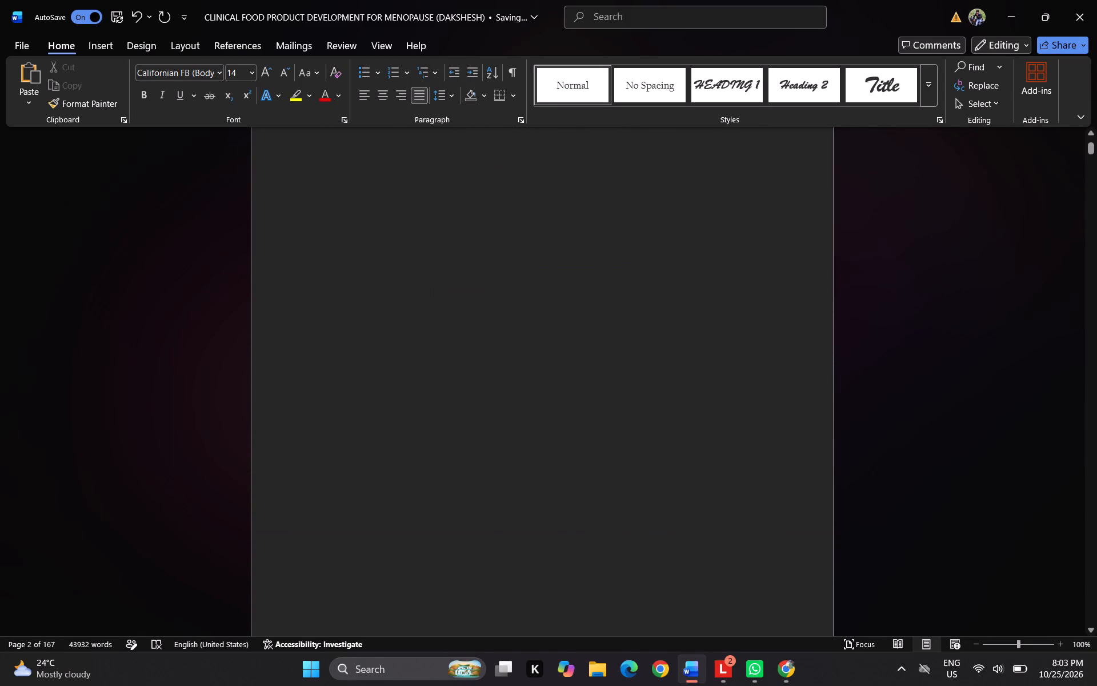
scroll(578, 509, up, 1)
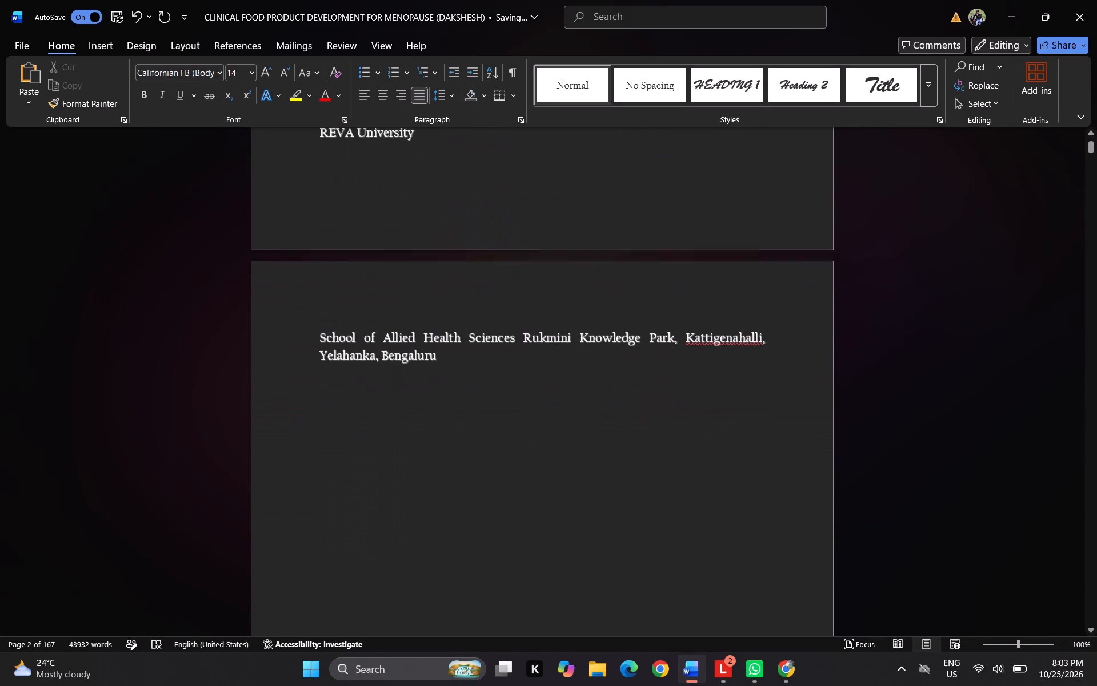
scroll(578, 509, up, 1)
scroll(578, 509, down, 8)
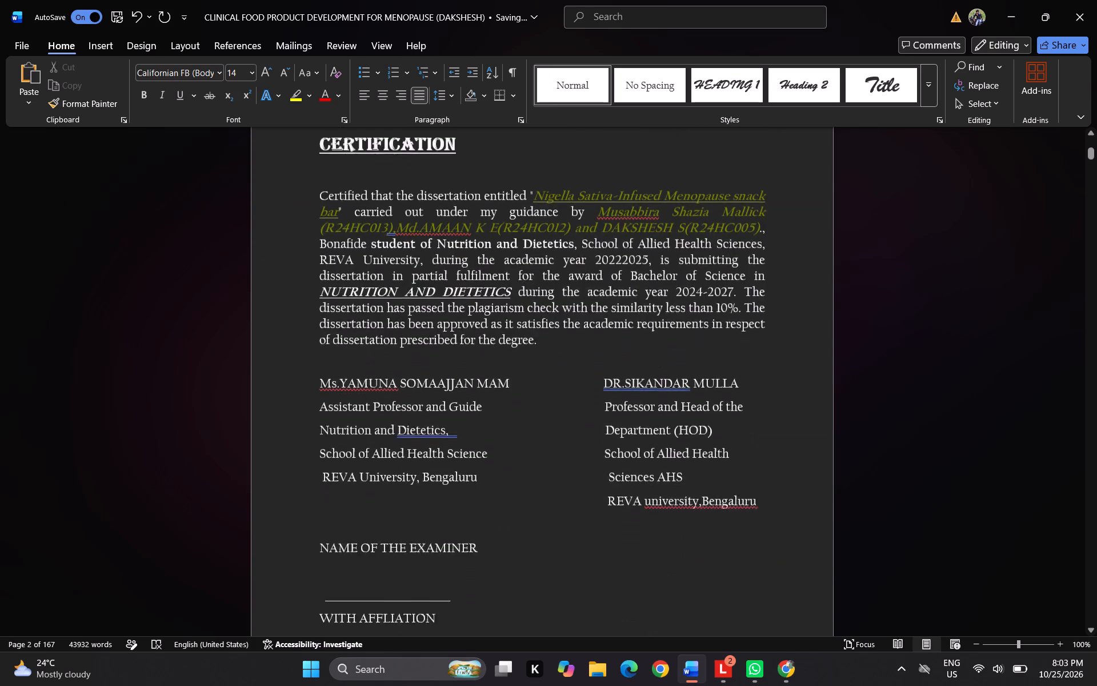
scroll(578, 509, up, 11)
scroll(578, 509, down, 1)
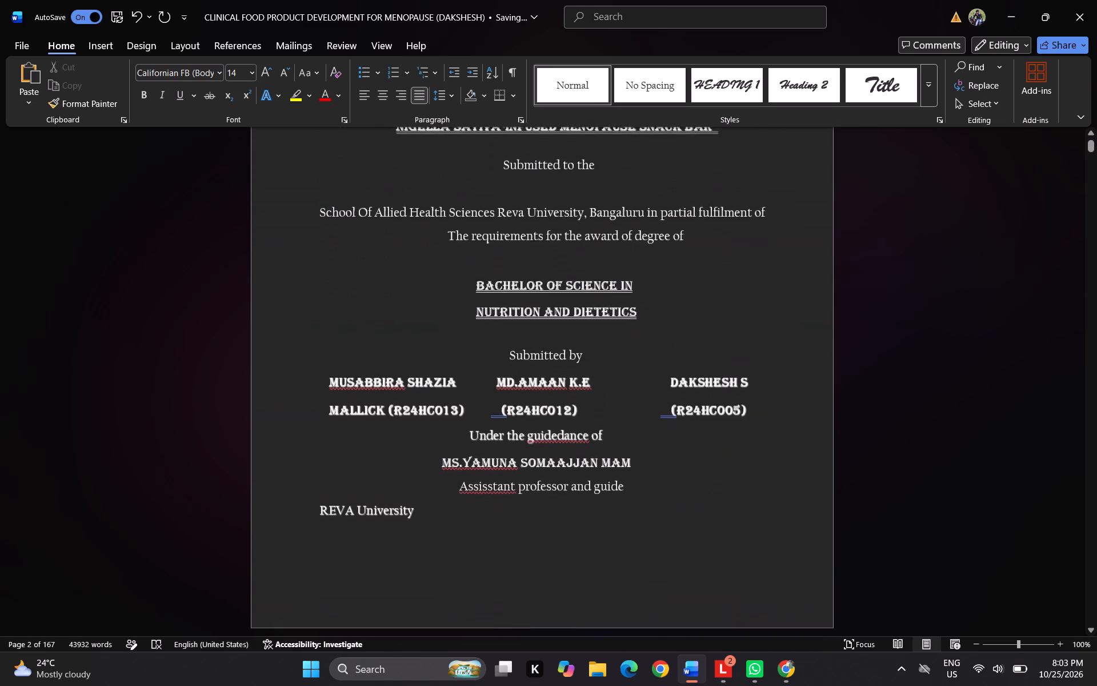
scroll(578, 509, down, 2)
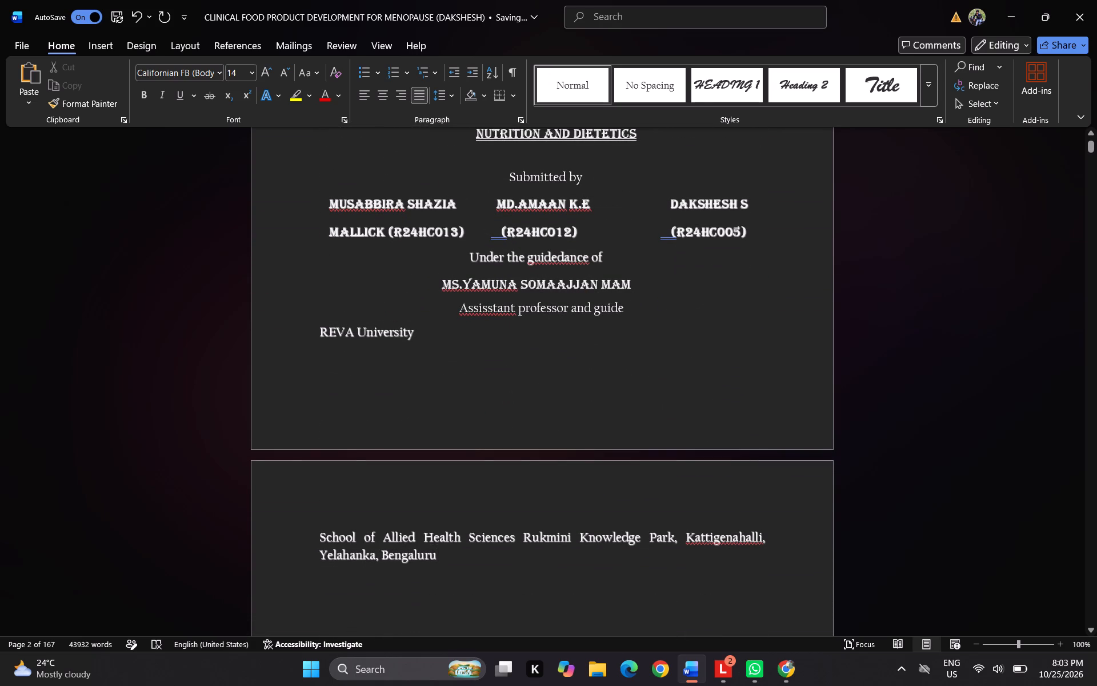
drag(319, 538, 328, 538)
drag(328, 538, 510, 560)
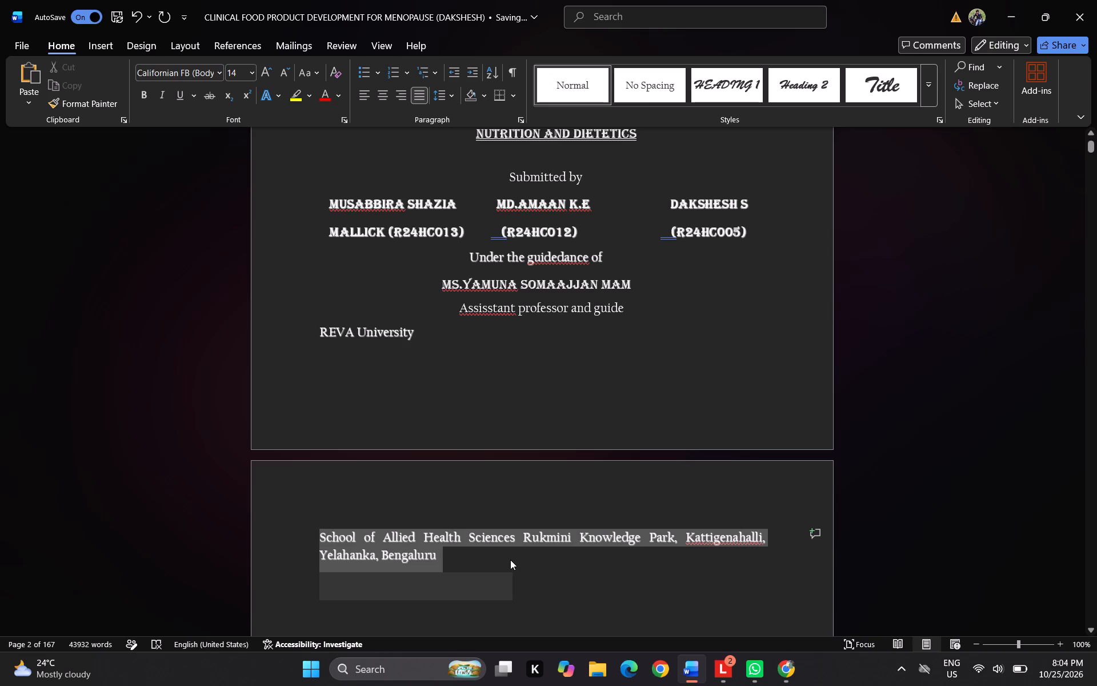
key(ctrl+c)
key(BackSpace)
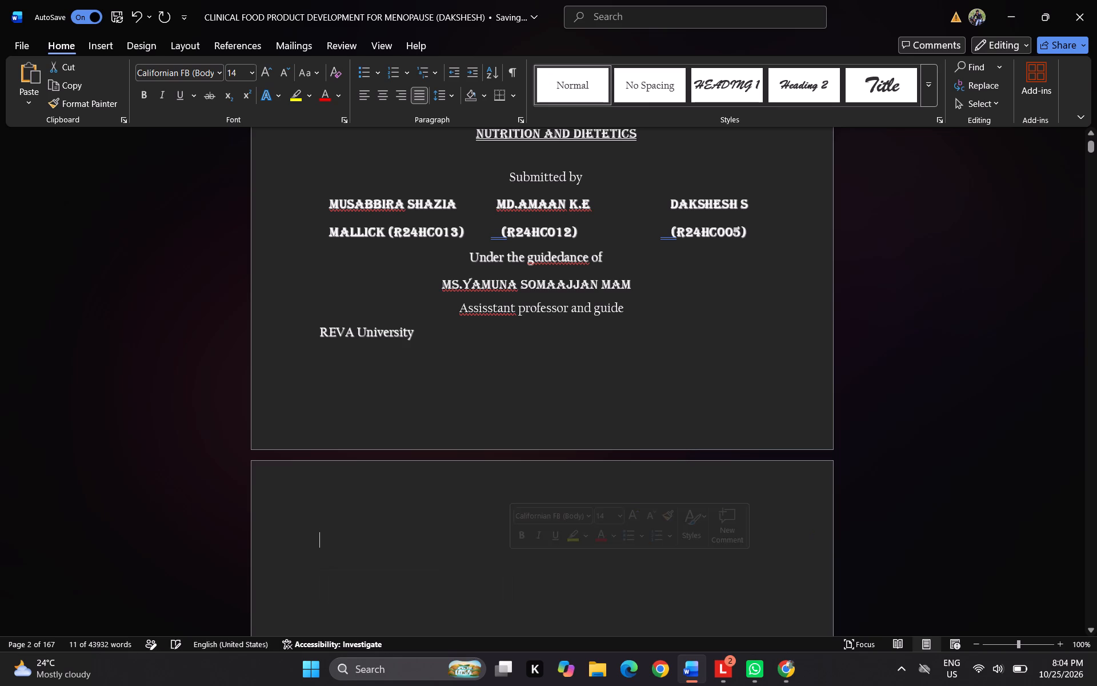
click(418, 332)
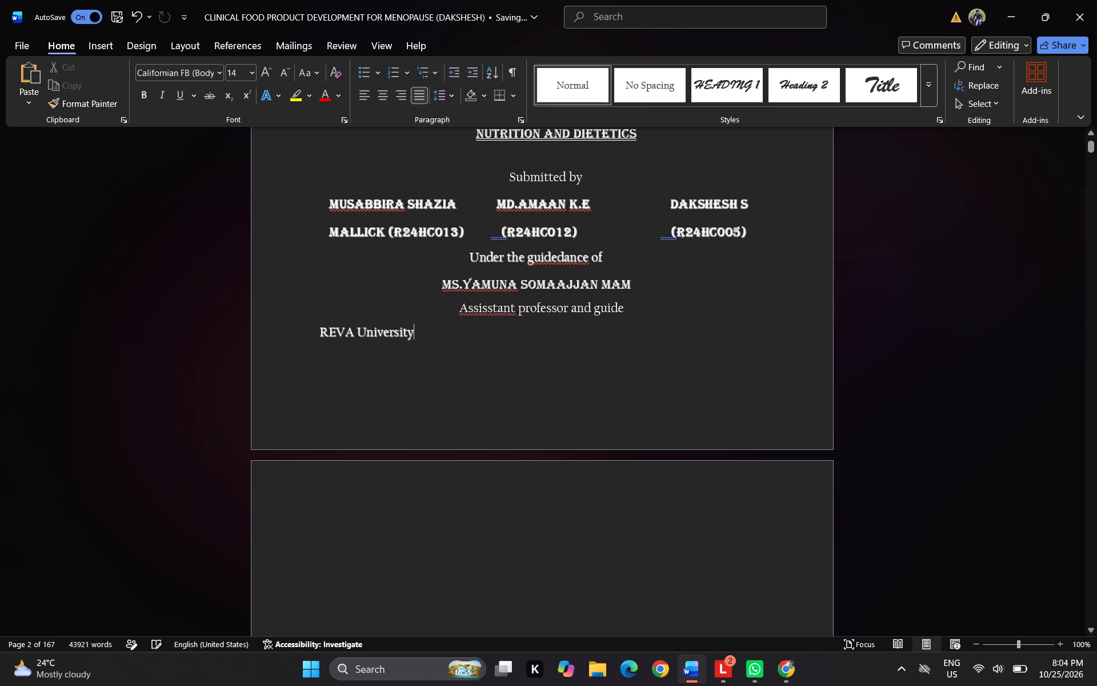
key(comma)
key(ctrl+v)
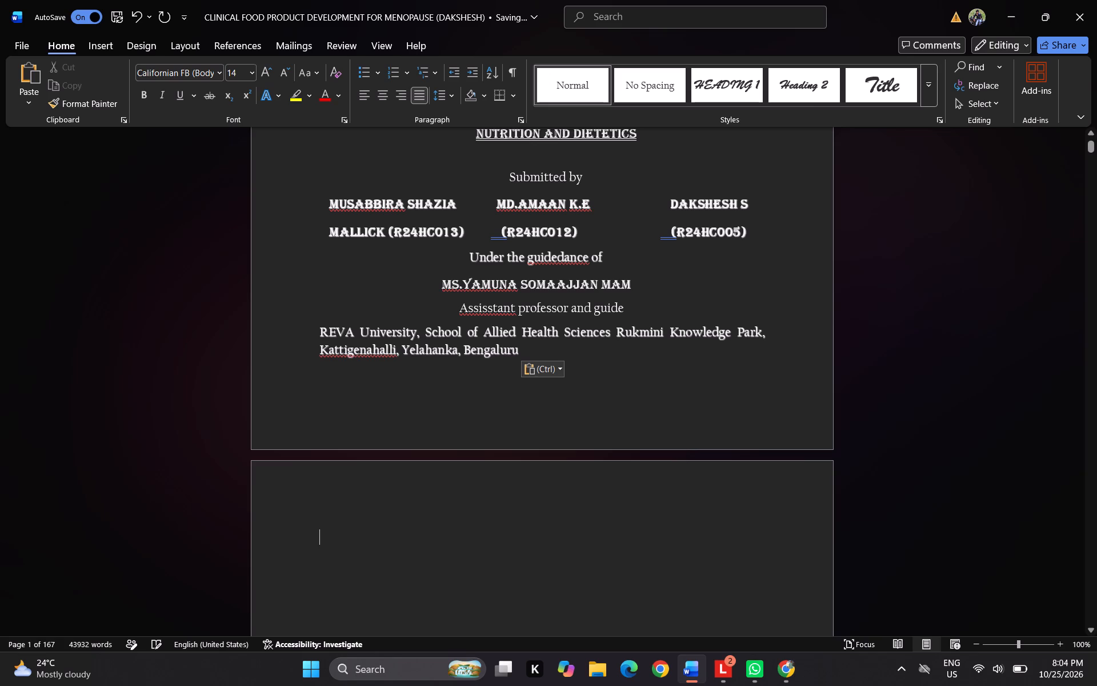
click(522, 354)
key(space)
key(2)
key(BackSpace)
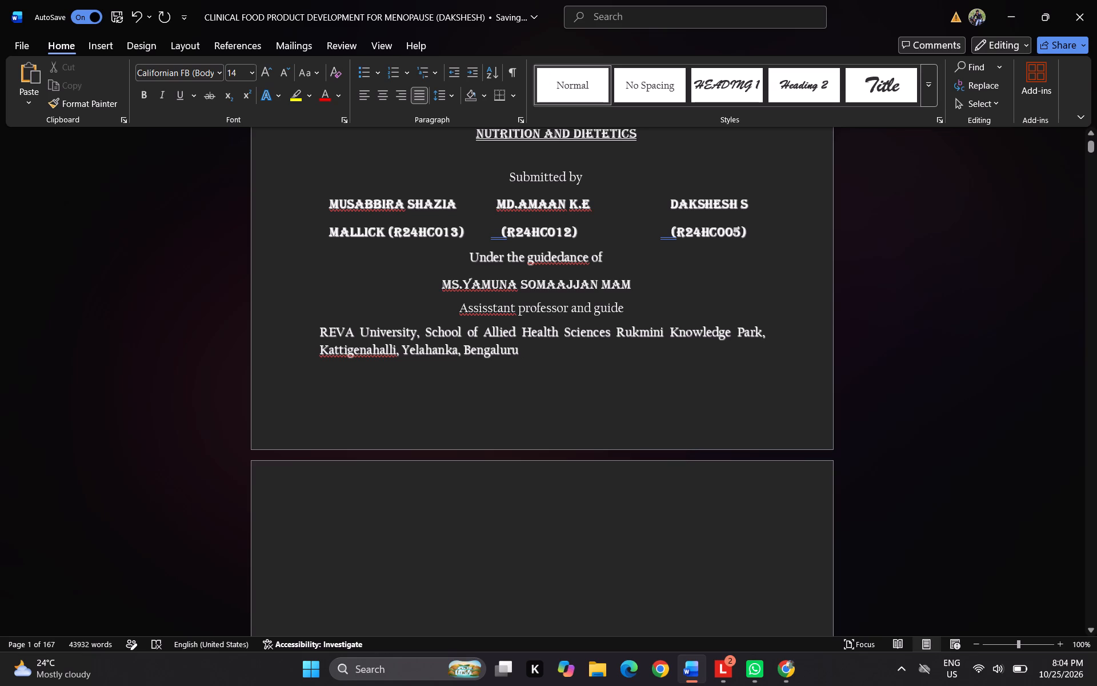
Remove the blank line between "Submitted to the" and the "School Of Allied Health Sciences" line on the cover page.
scroll(656, 202, up, 4)
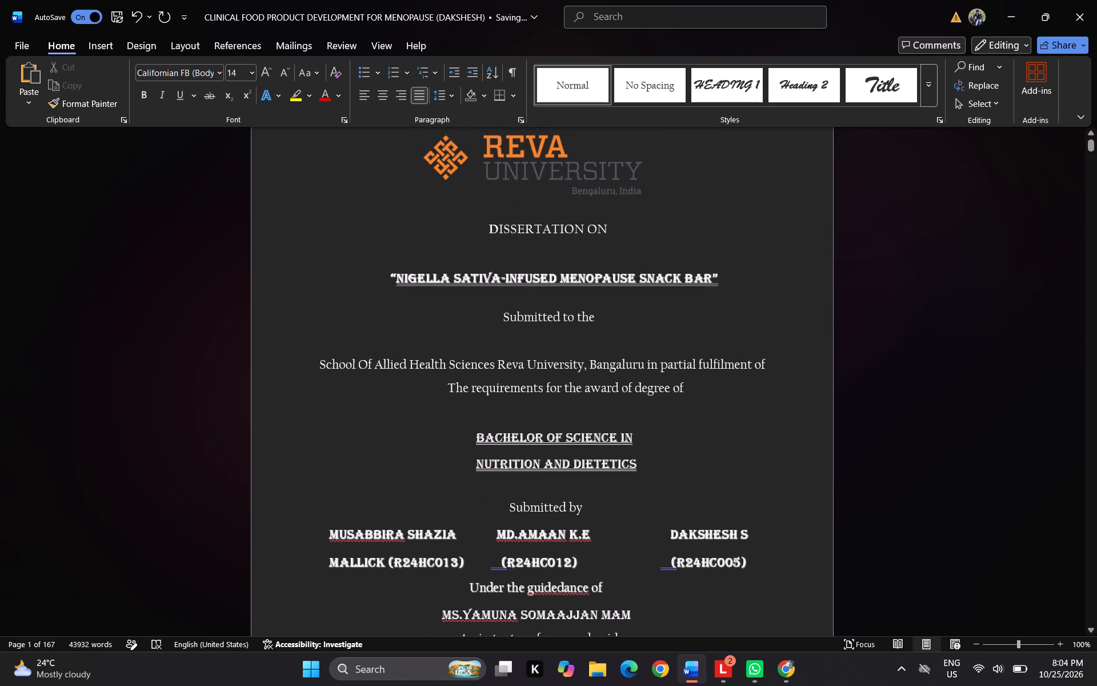
click(511, 333)
click(319, 368)
key(BackSpace)
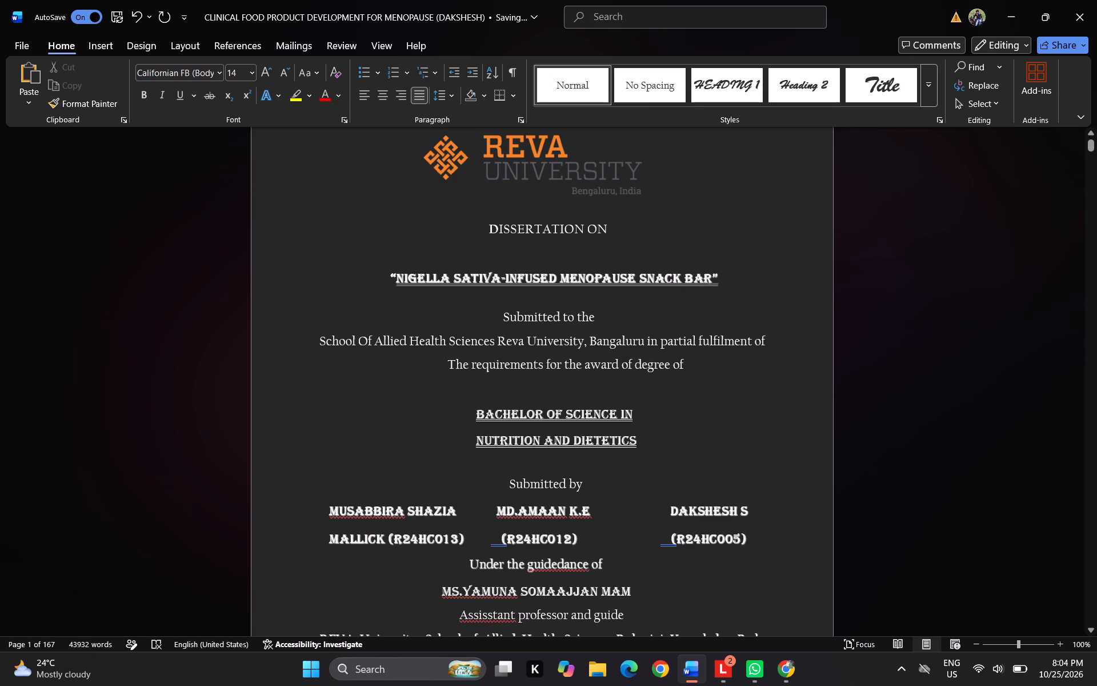
Start a new line after the end of the REVA University address on the cover page.
scroll(622, 510, down, 2)
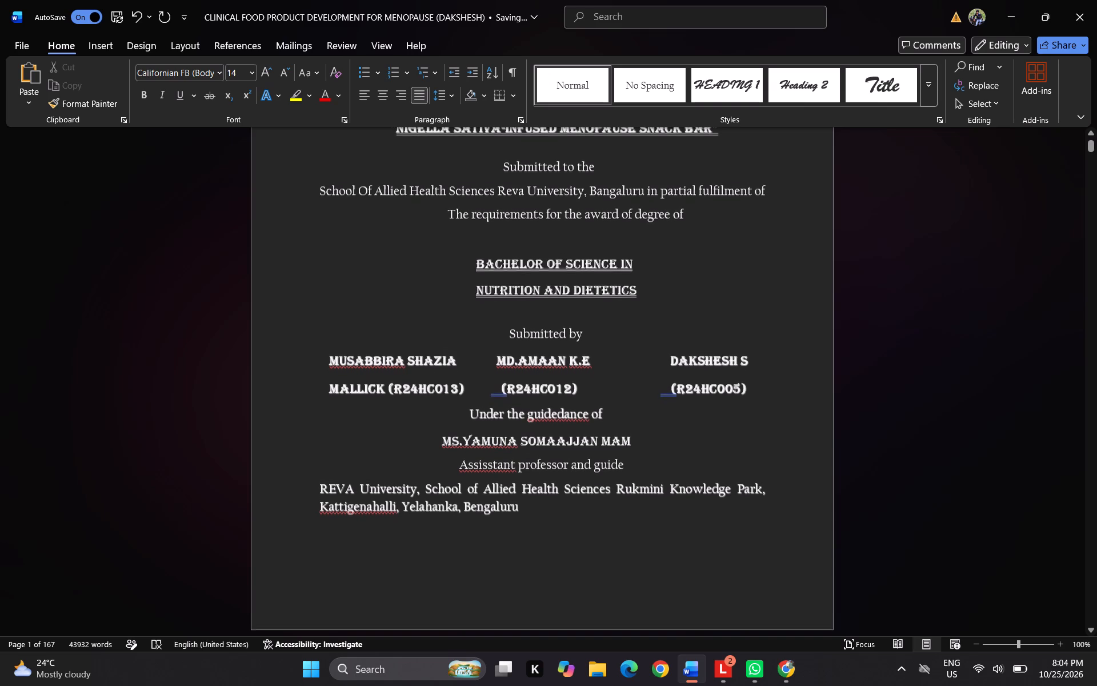
click(556, 507)
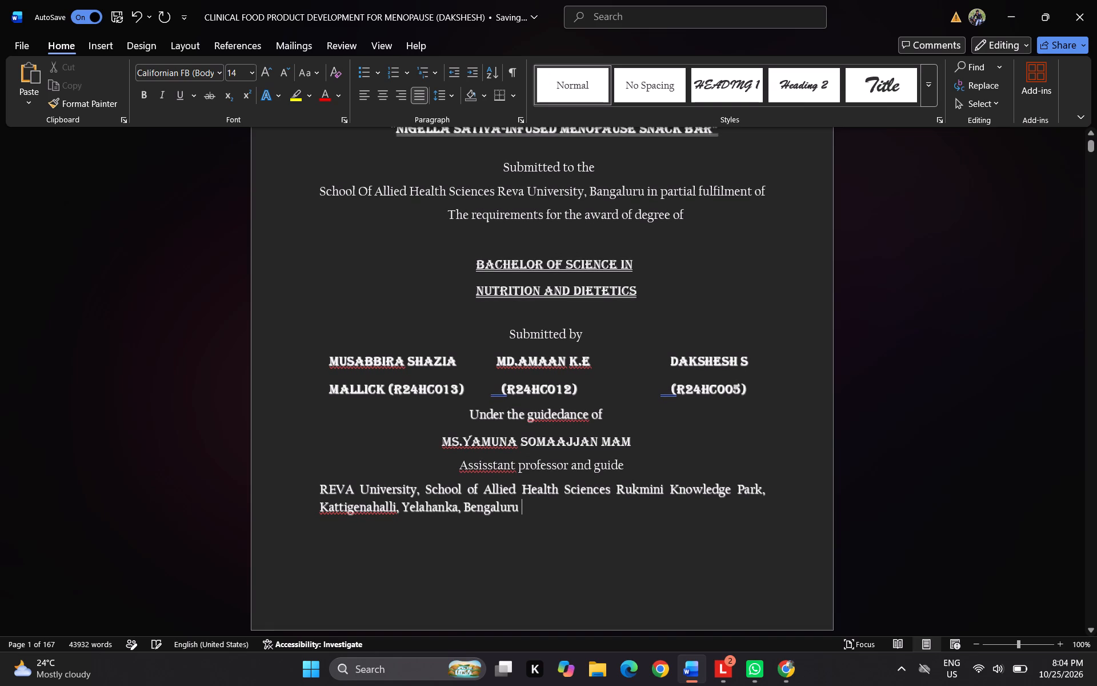
key(Return)
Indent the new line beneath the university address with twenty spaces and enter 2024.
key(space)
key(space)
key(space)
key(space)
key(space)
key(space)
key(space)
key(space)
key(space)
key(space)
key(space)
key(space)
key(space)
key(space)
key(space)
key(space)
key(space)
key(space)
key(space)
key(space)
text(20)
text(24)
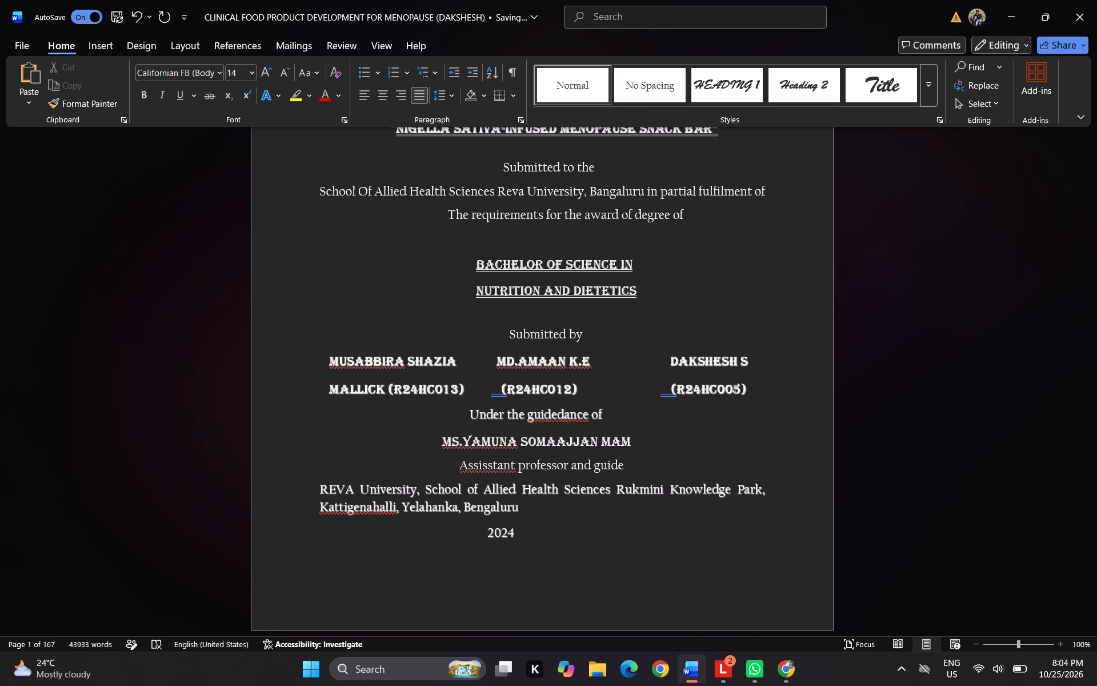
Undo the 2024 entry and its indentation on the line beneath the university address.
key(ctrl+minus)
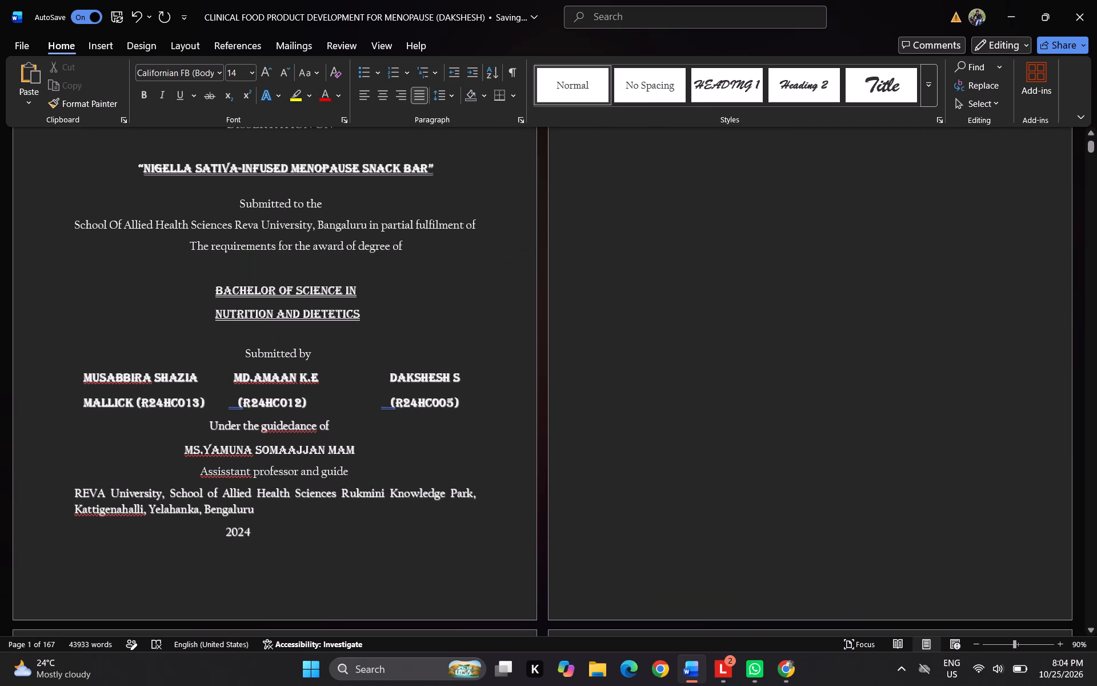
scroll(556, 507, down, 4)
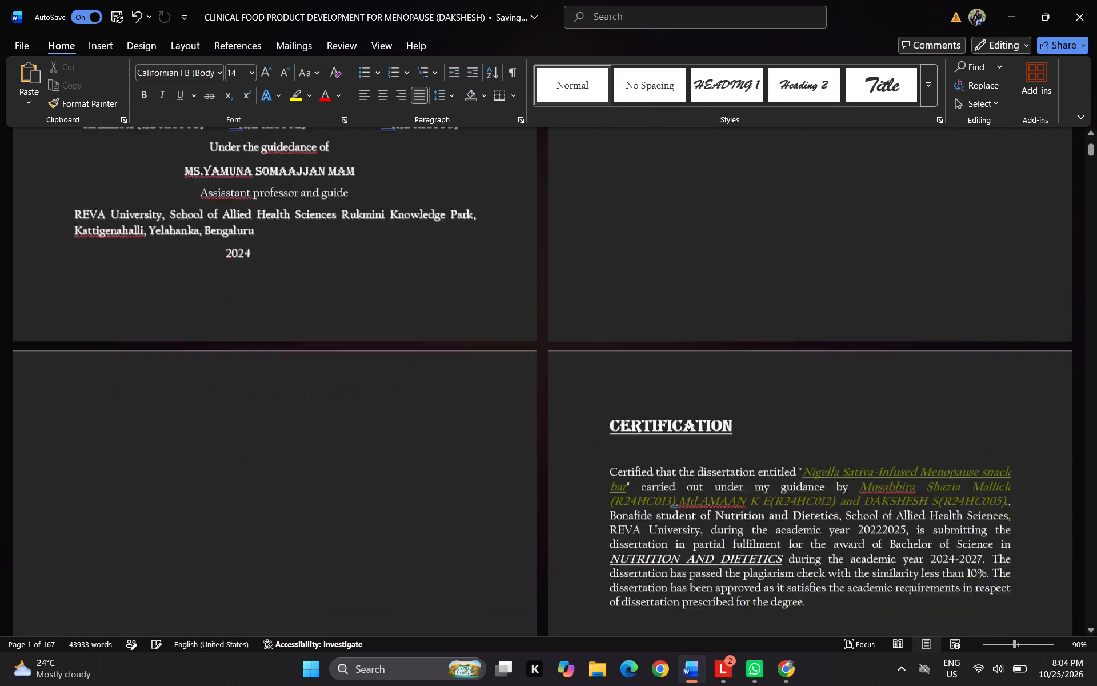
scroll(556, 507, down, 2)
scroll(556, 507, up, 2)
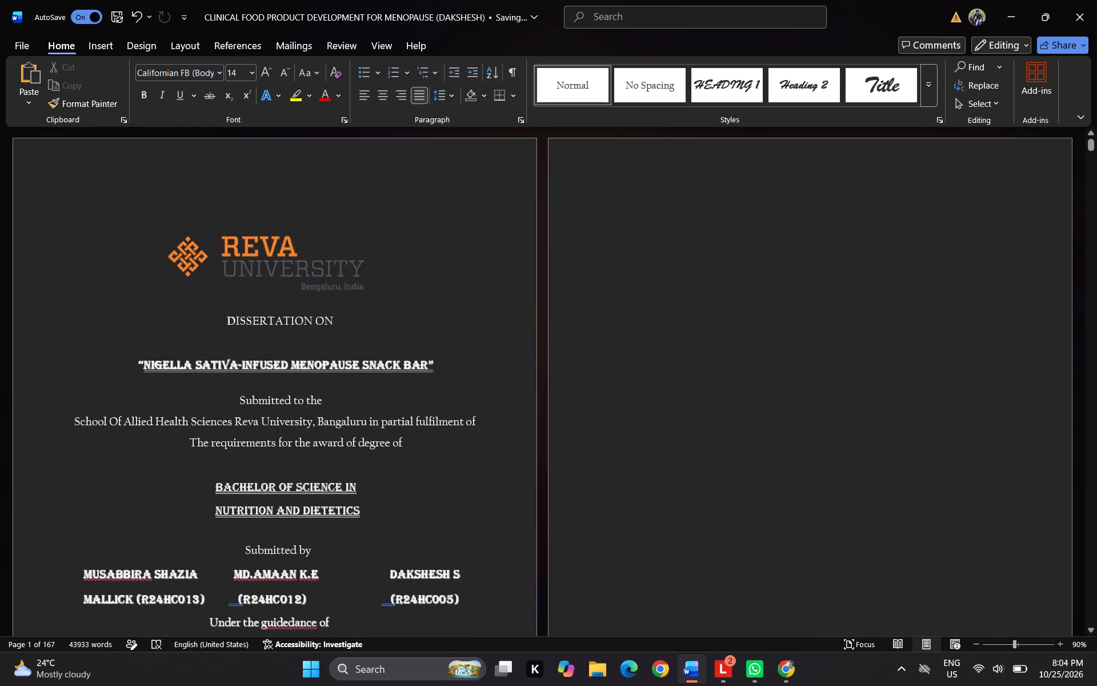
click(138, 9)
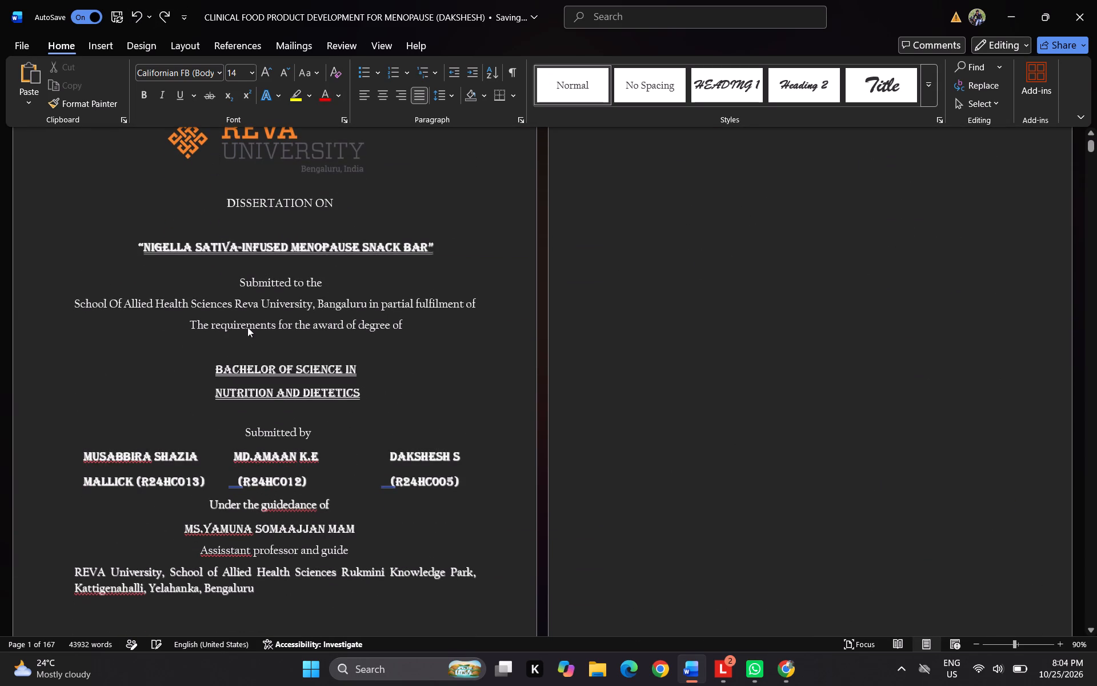
Indent the line beneath the university address with spaces to about the page's centre and enter the academic years 2024-2027.
key(space)
key(space)
key(space)
key(space)
key(space)
key(space)
key(space)
key(space)
key(space)
key(space)
key(space)
key(space)
key(space)
key(space)
key(space)
key(space)
key(space)
key(space)
key(space)
text(2024)
key(shift+underscore)
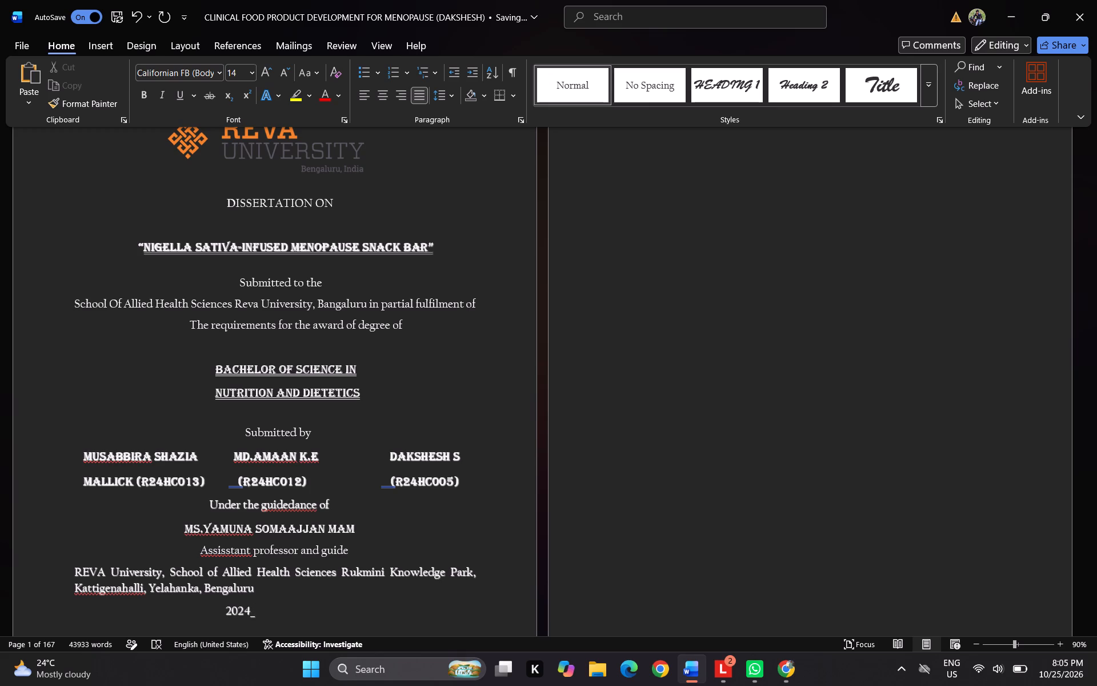
key(BackSpace)
key(minus)
key(BackSpace)
key(minus)
text(2027)
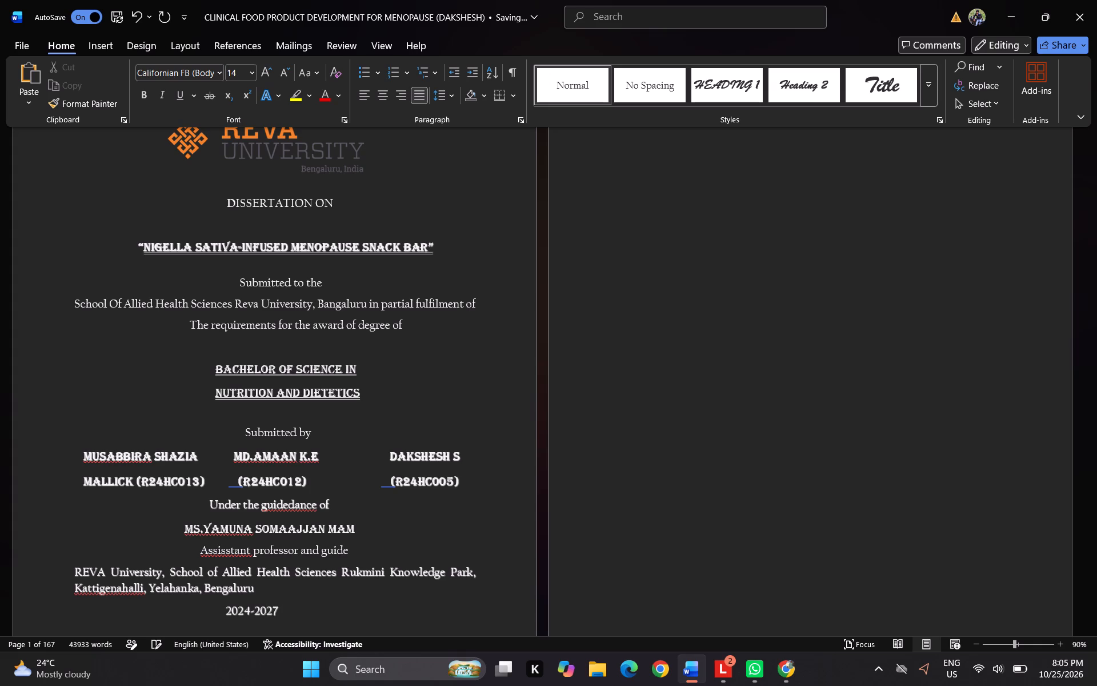
Review the cover page from the logo to the academic years, the blank pages following it and the Certification page.
scroll(328, 485, down, 2)
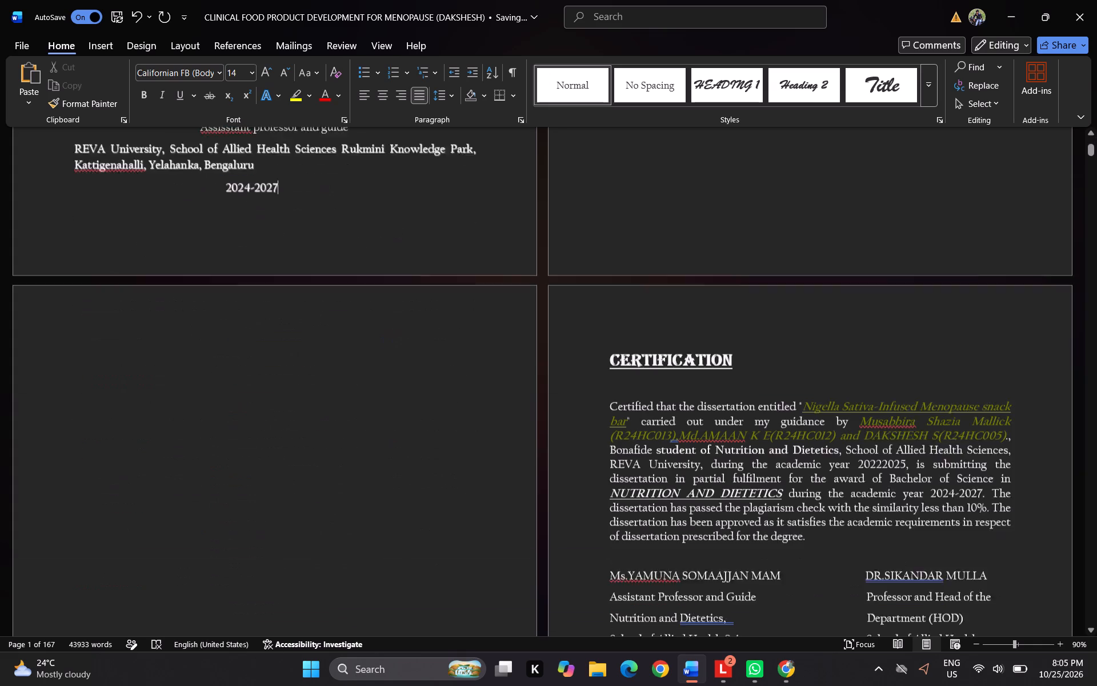
scroll(328, 485, down, 2)
click(328, 485)
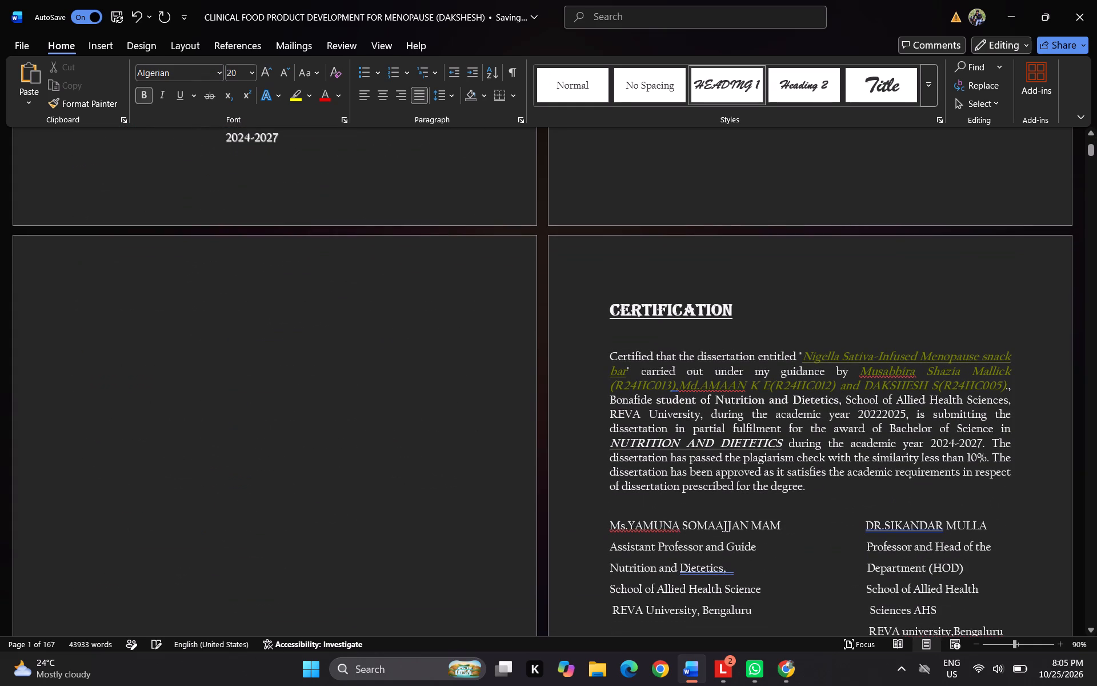
click(12, 238)
click(81, 292)
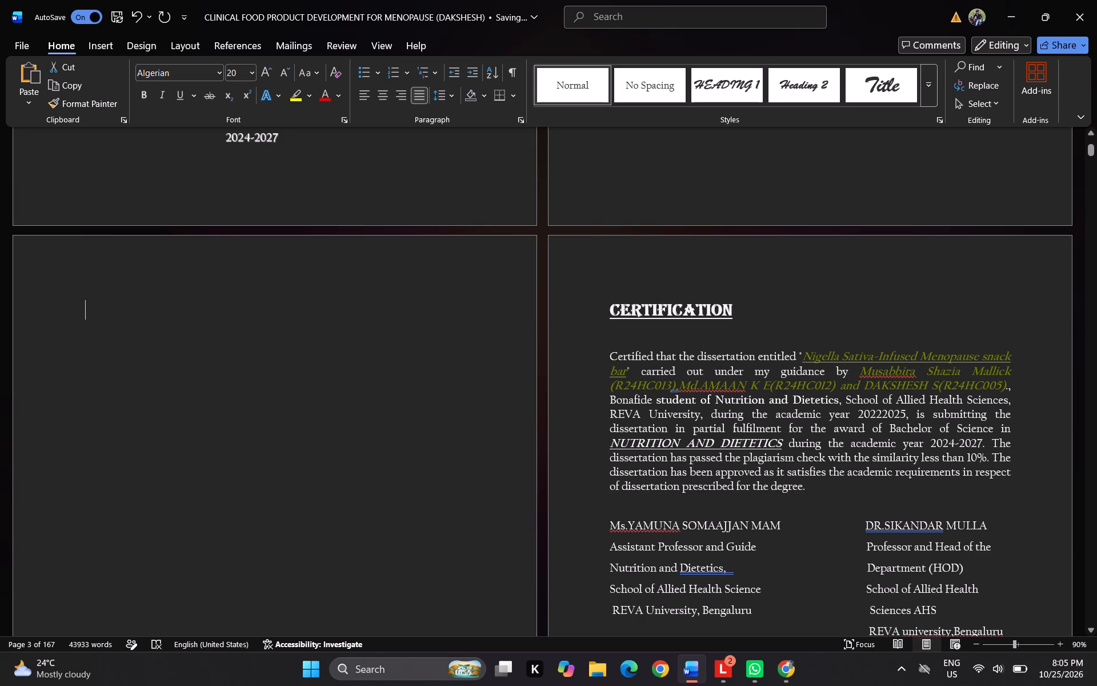
scroll(359, 262, right, 1)
scroll(359, 262, up, 1)
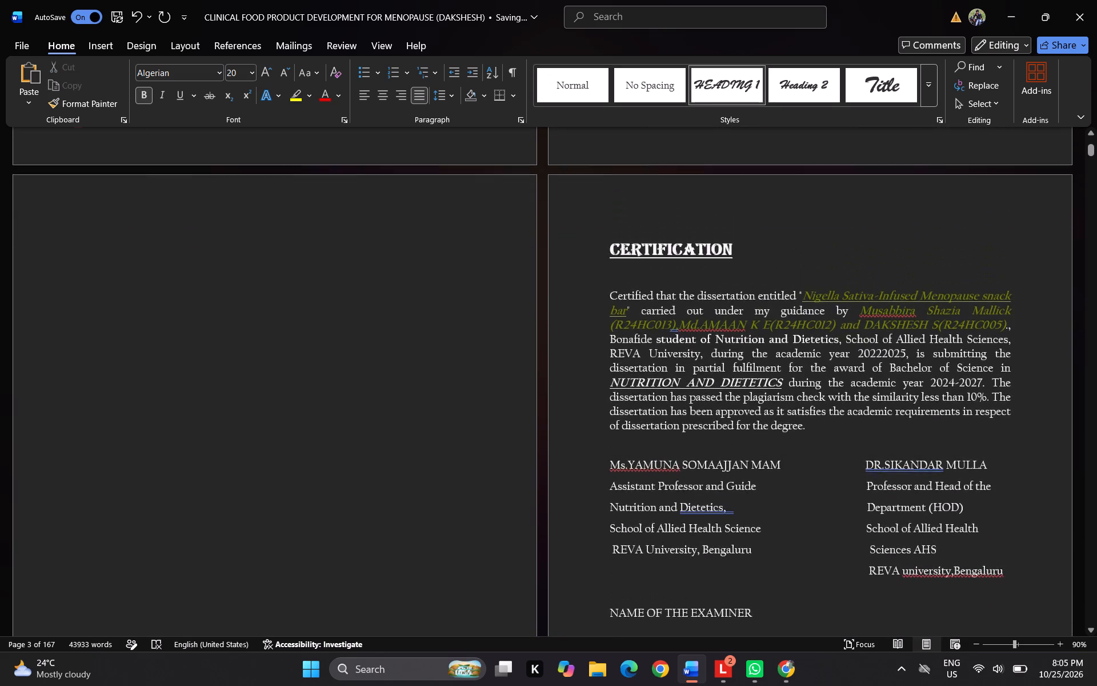
scroll(359, 262, up, 4)
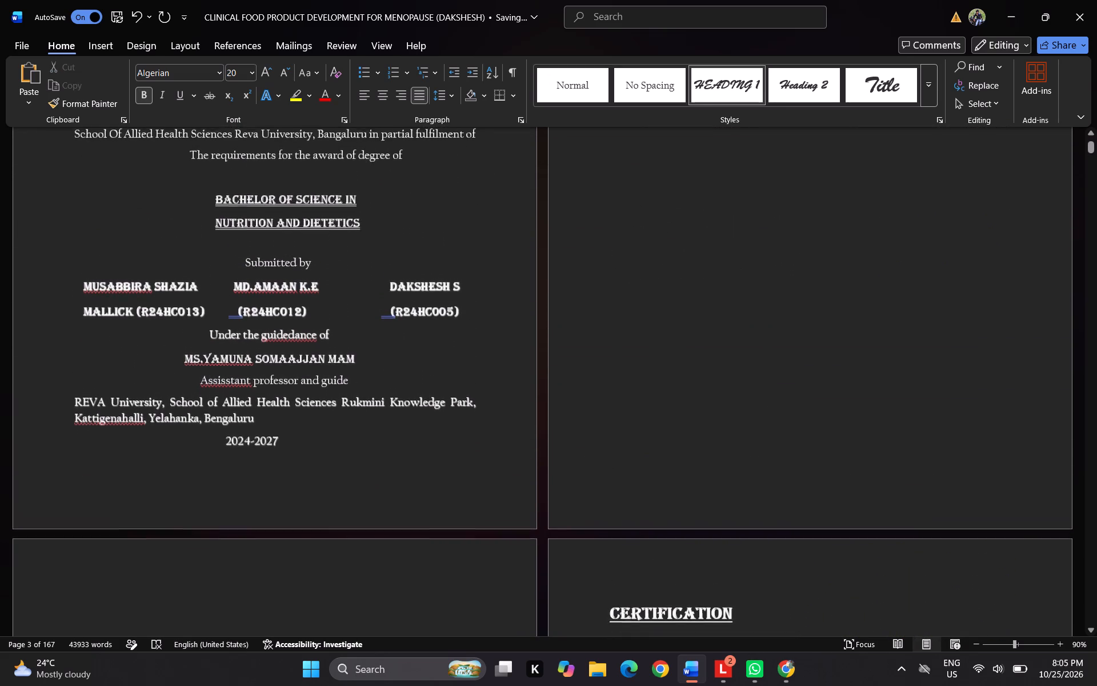
scroll(359, 262, up, 5)
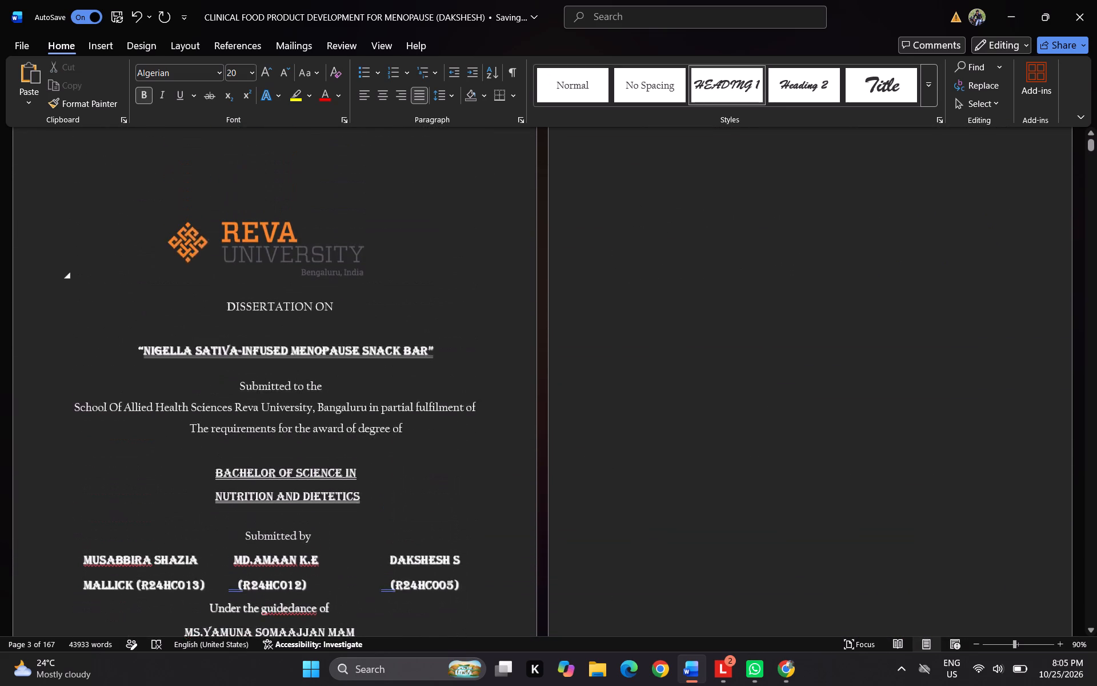
scroll(359, 262, up, 1)
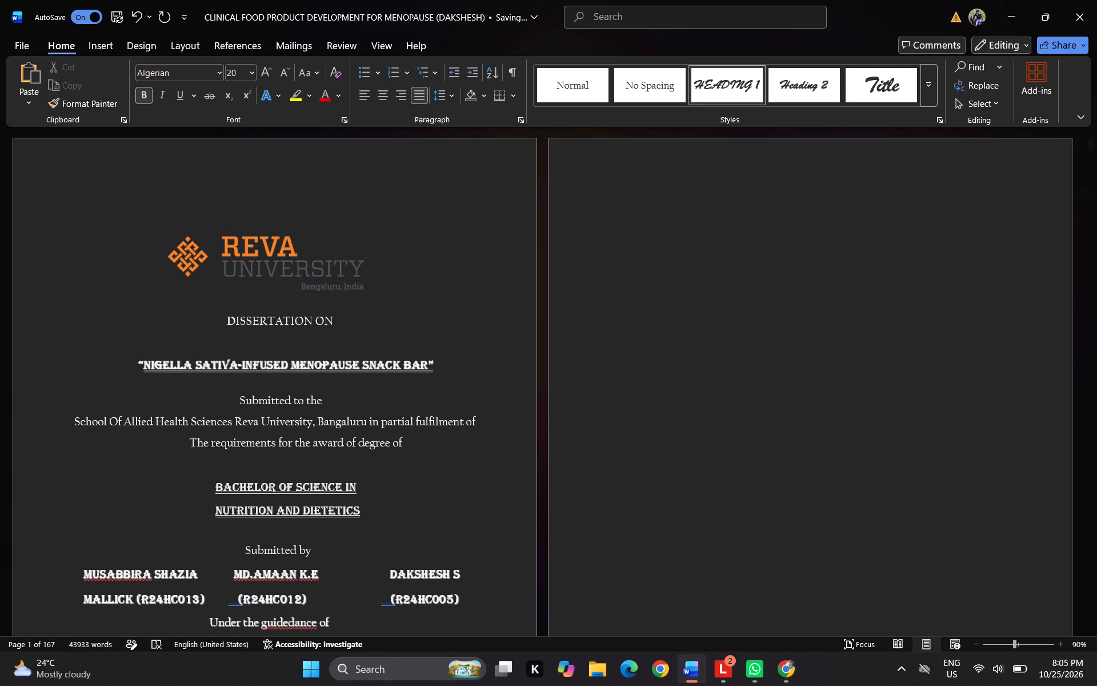
scroll(654, 235, down, 2)
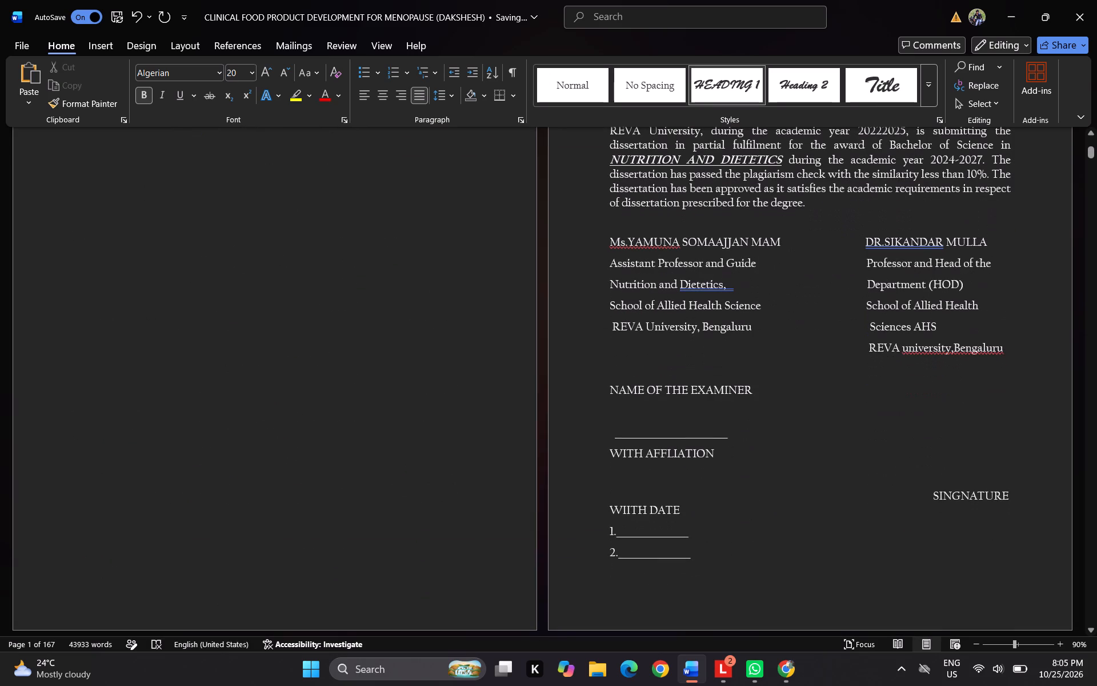
scroll(654, 235, up, 5)
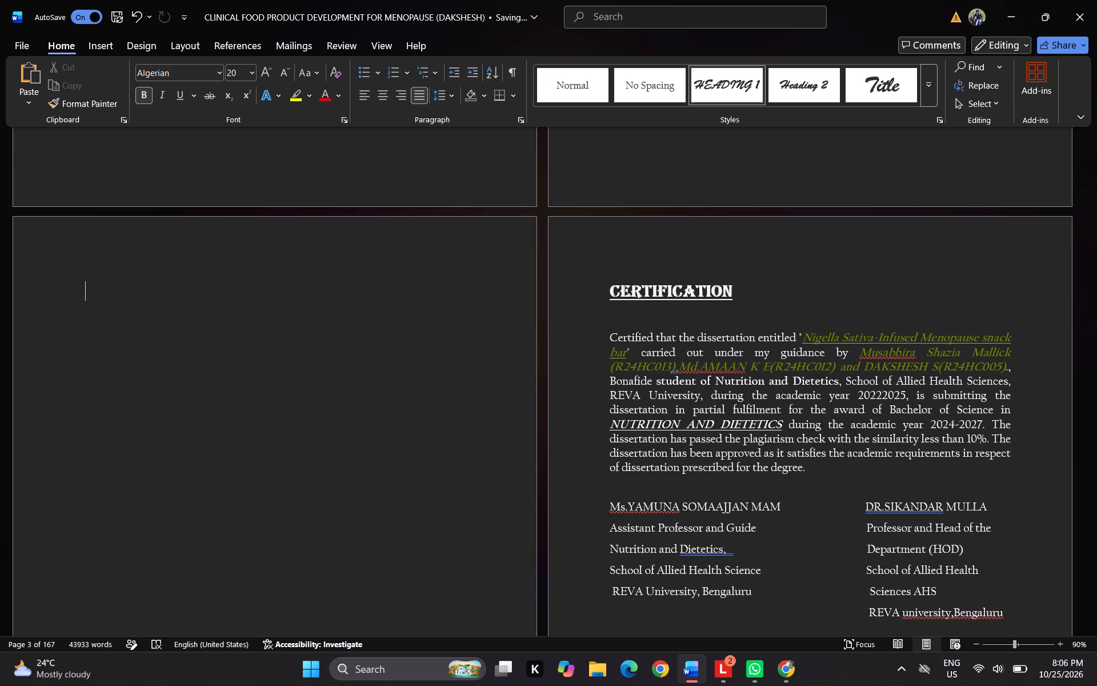
Bring up the commands for inserting content on the blank third page before the Certification page.
click(146, 49)
click(101, 49)
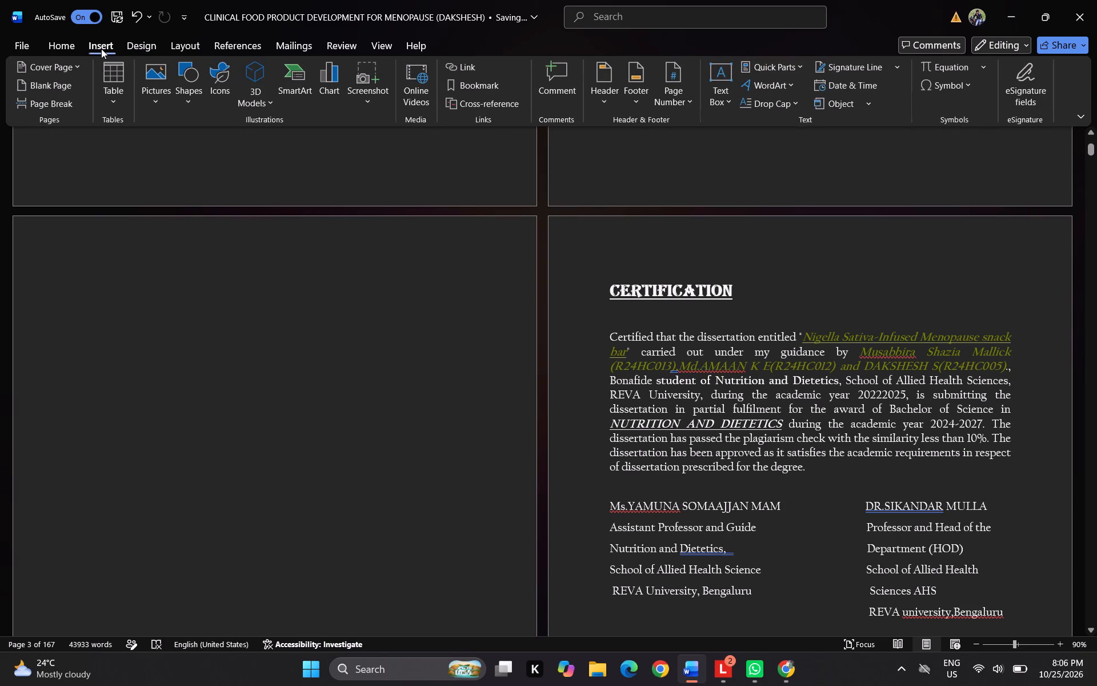
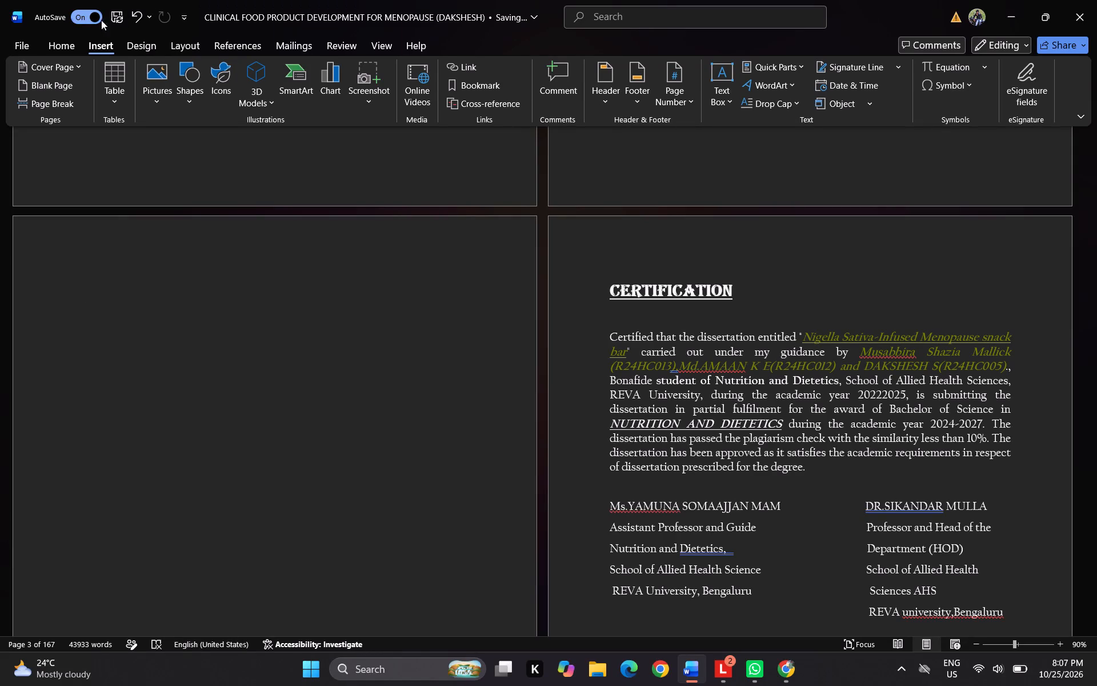
Bring up the text formatting and style commands for the blank third page before the Certification page.
click(75, 37)
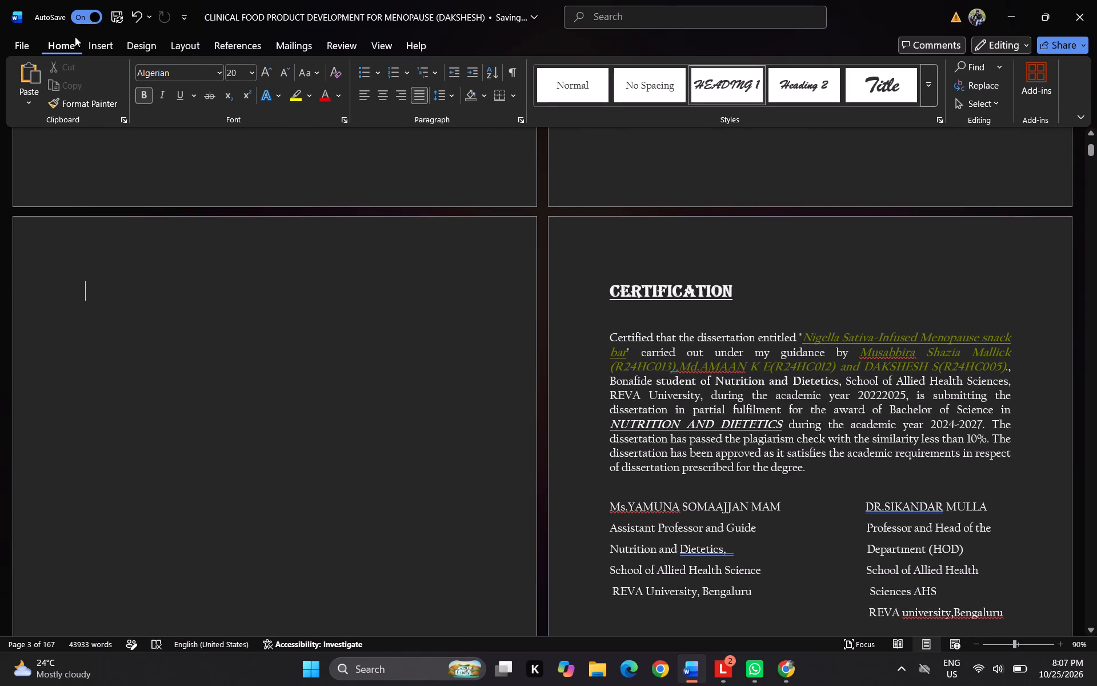
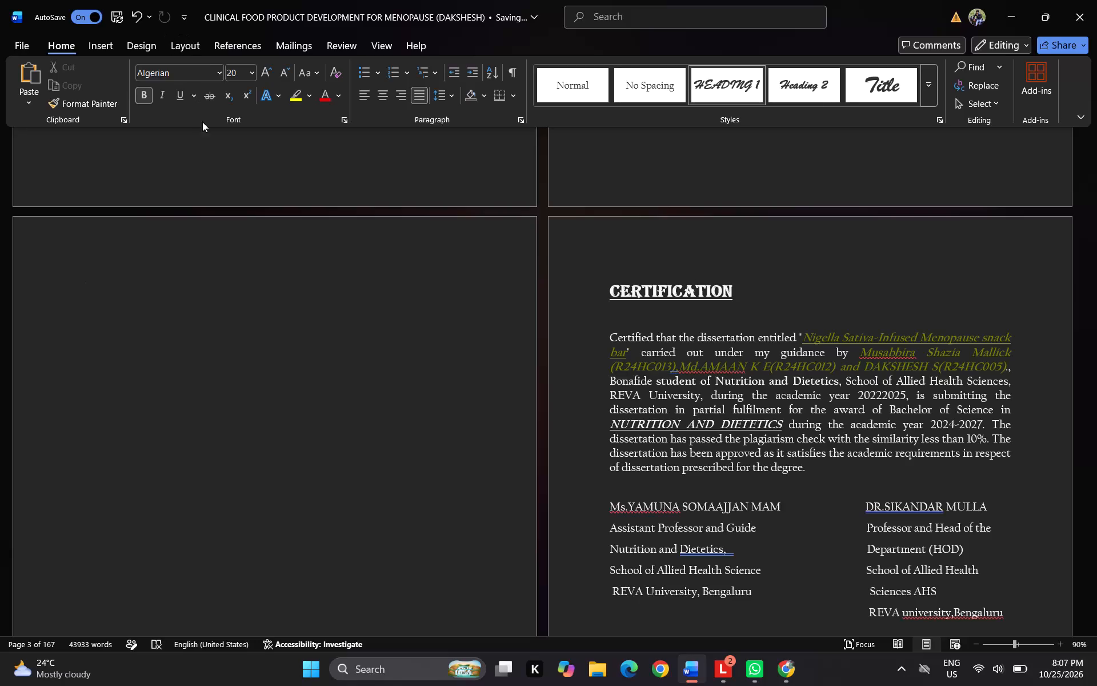
Select the empty first paragraph at the top of the blank second page following the cover page.
scroll(206, 134, up, 5)
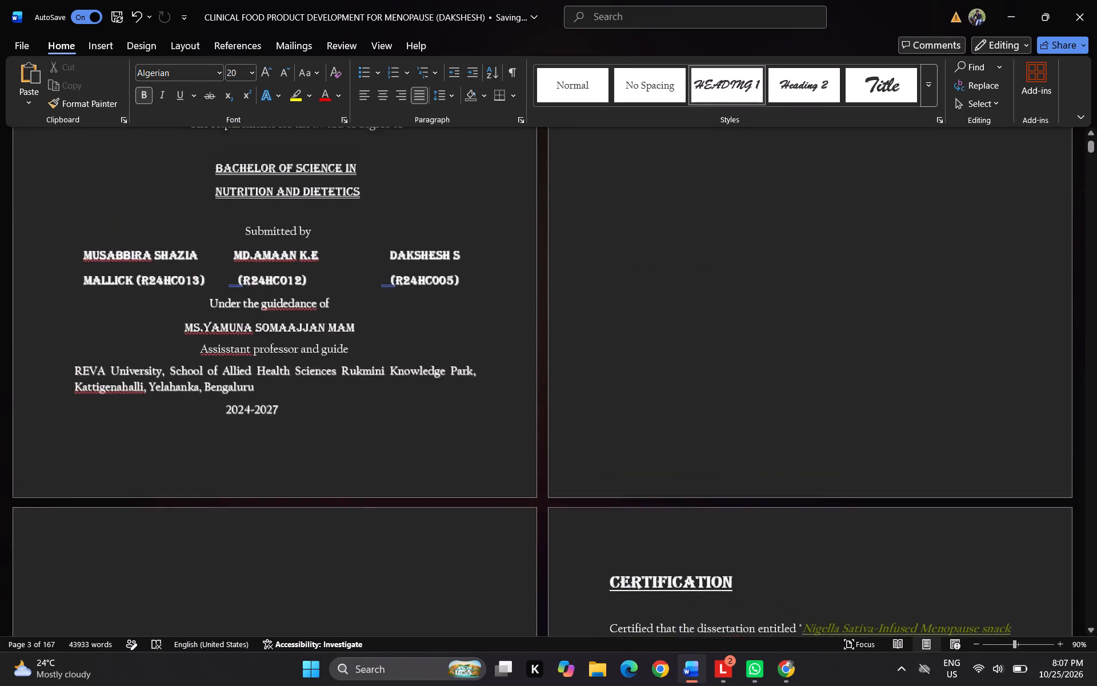
scroll(206, 134, up, 3)
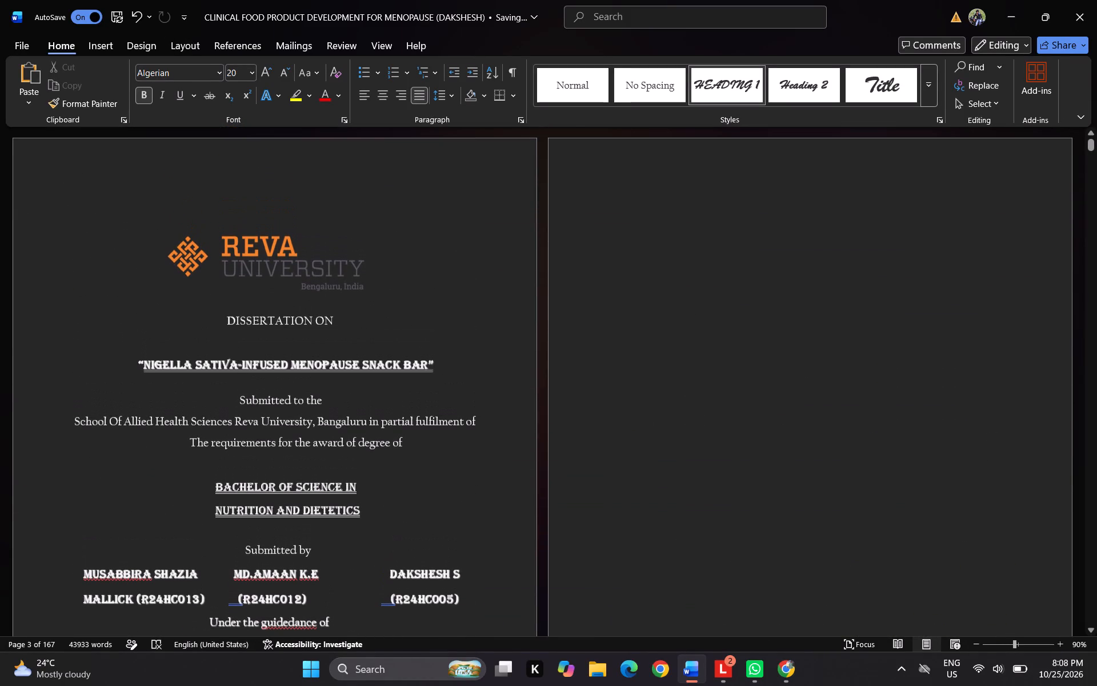
scroll(206, 134, up, 1)
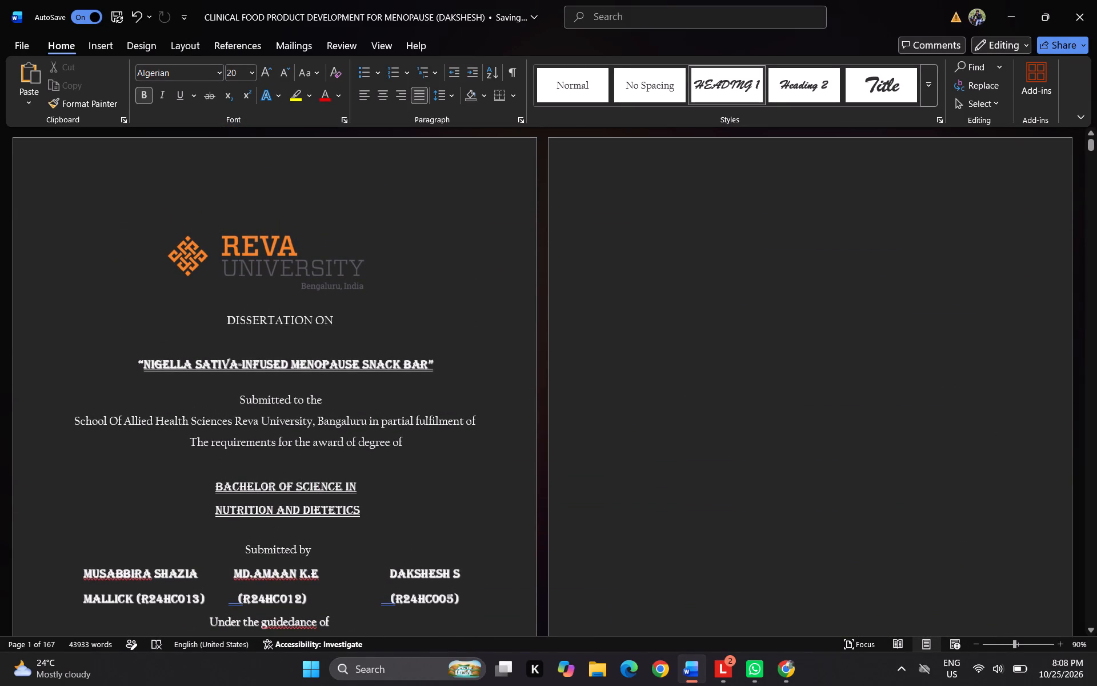
drag(552, 137, 637, 236)
drag(637, 236, 646, 274)
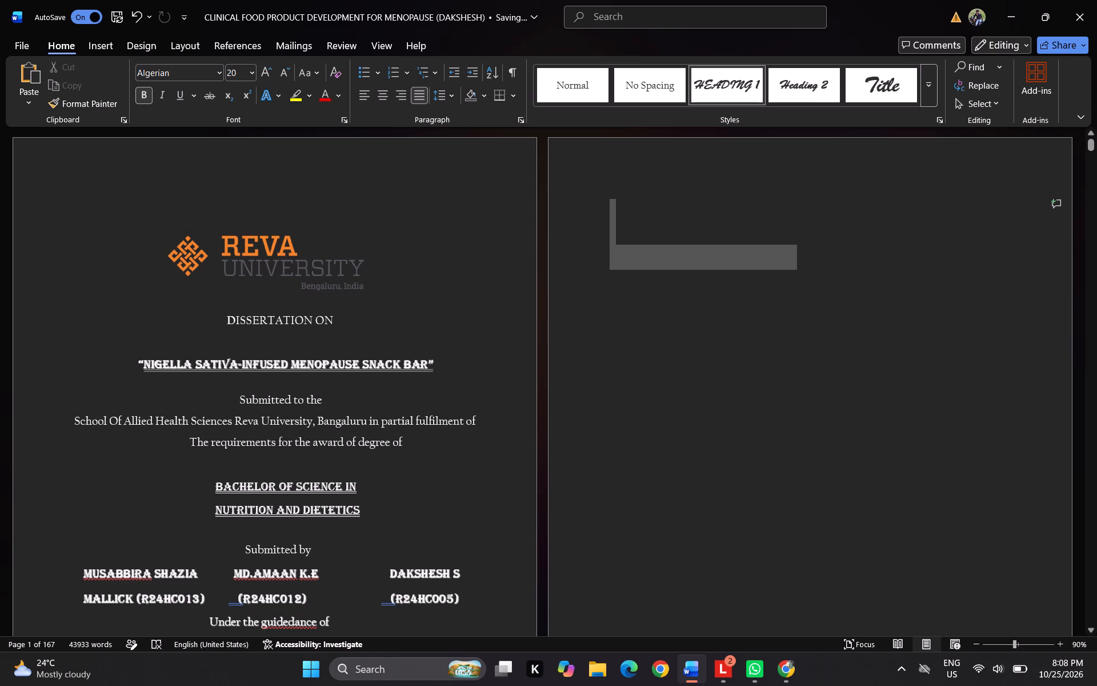
drag(646, 274, 853, 169)
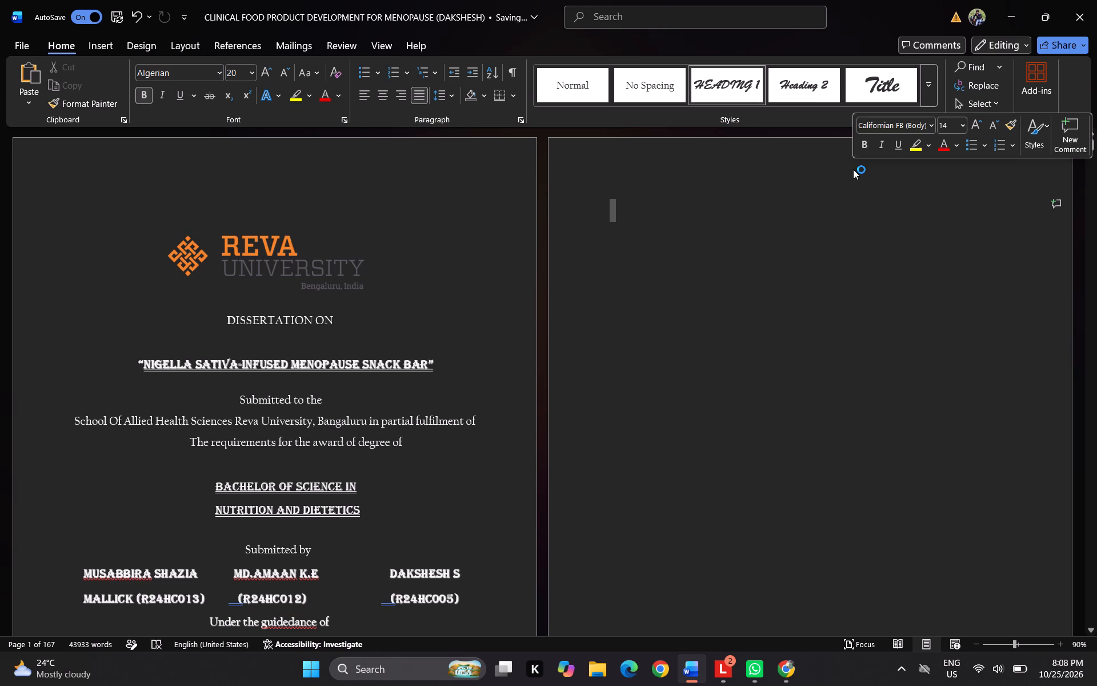
click(722, 158)
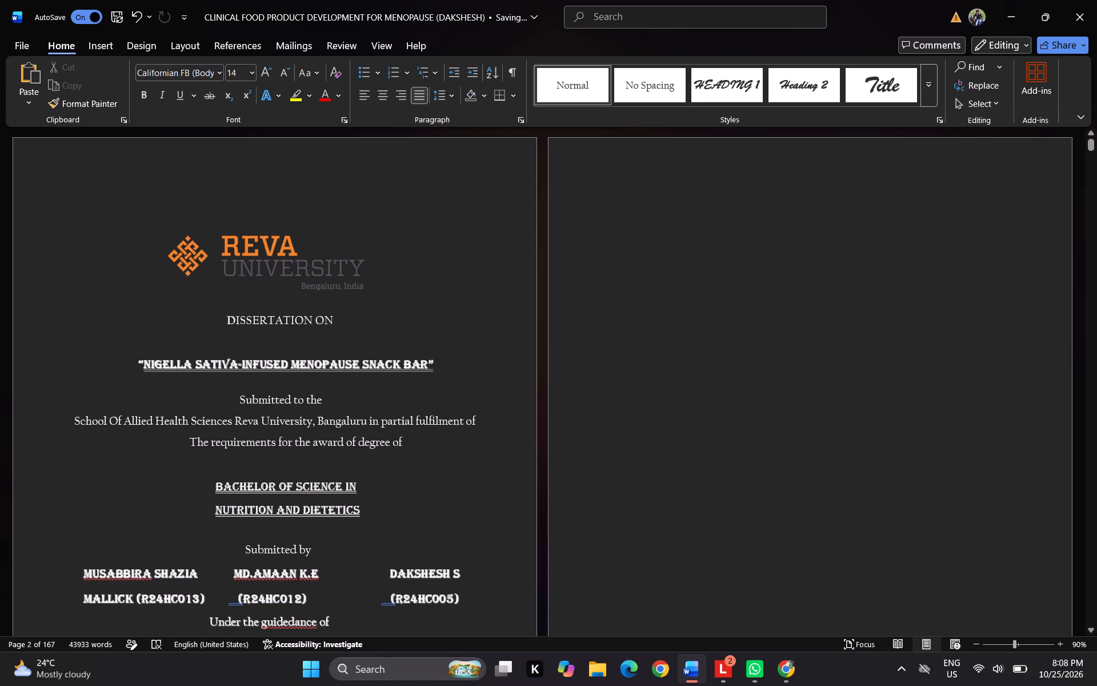
click(551, 138)
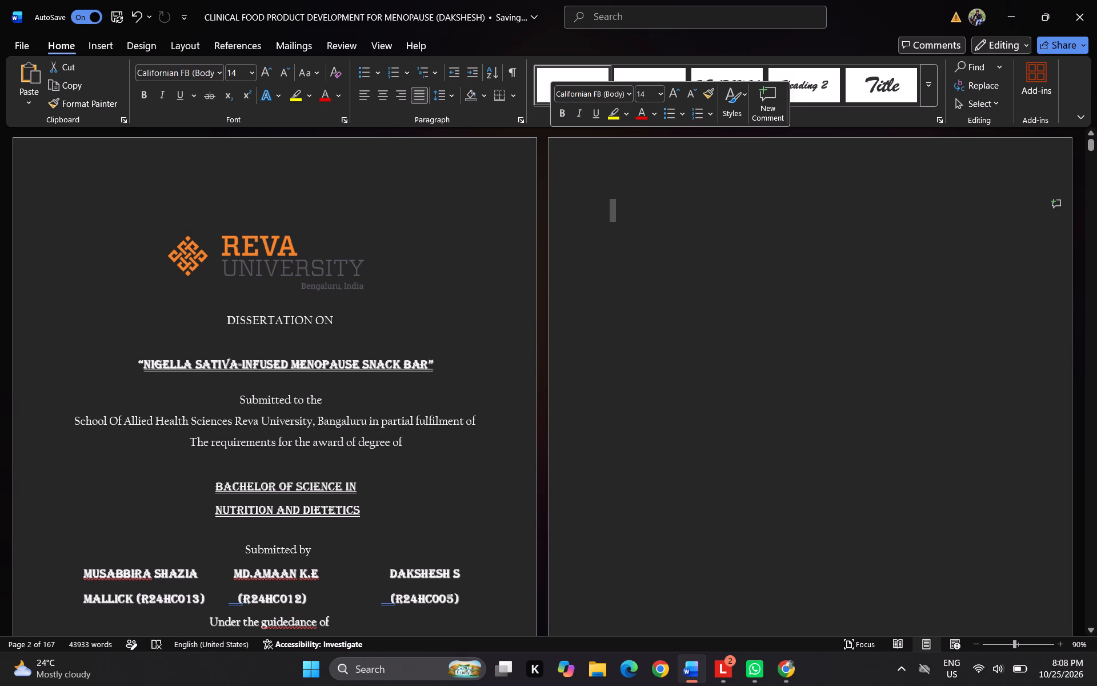
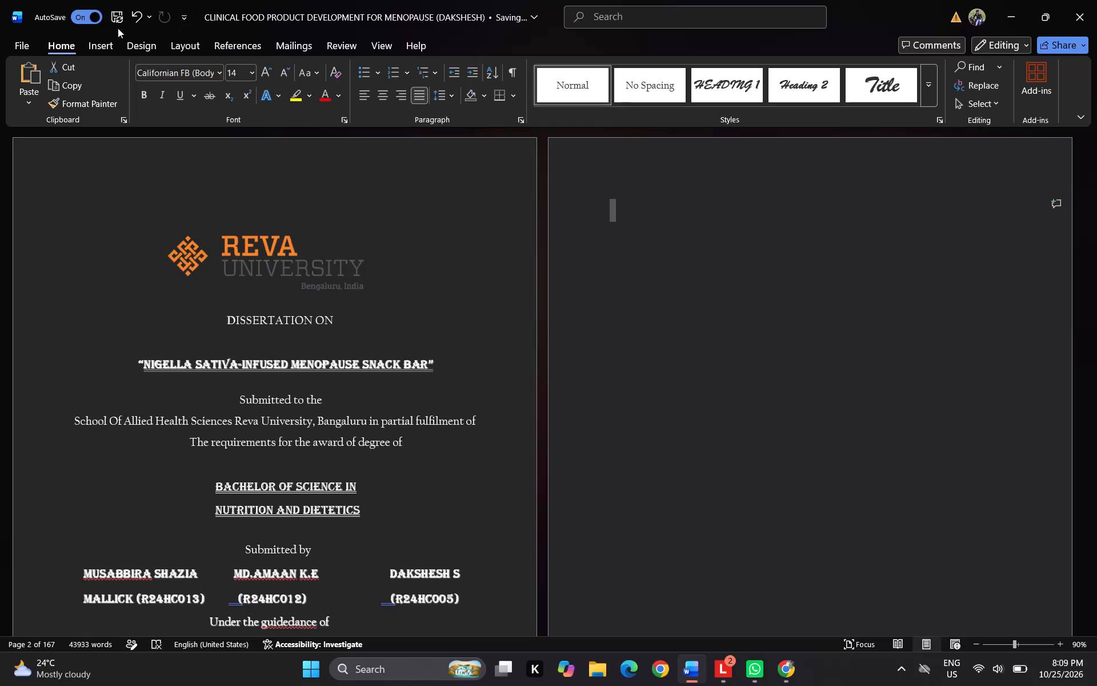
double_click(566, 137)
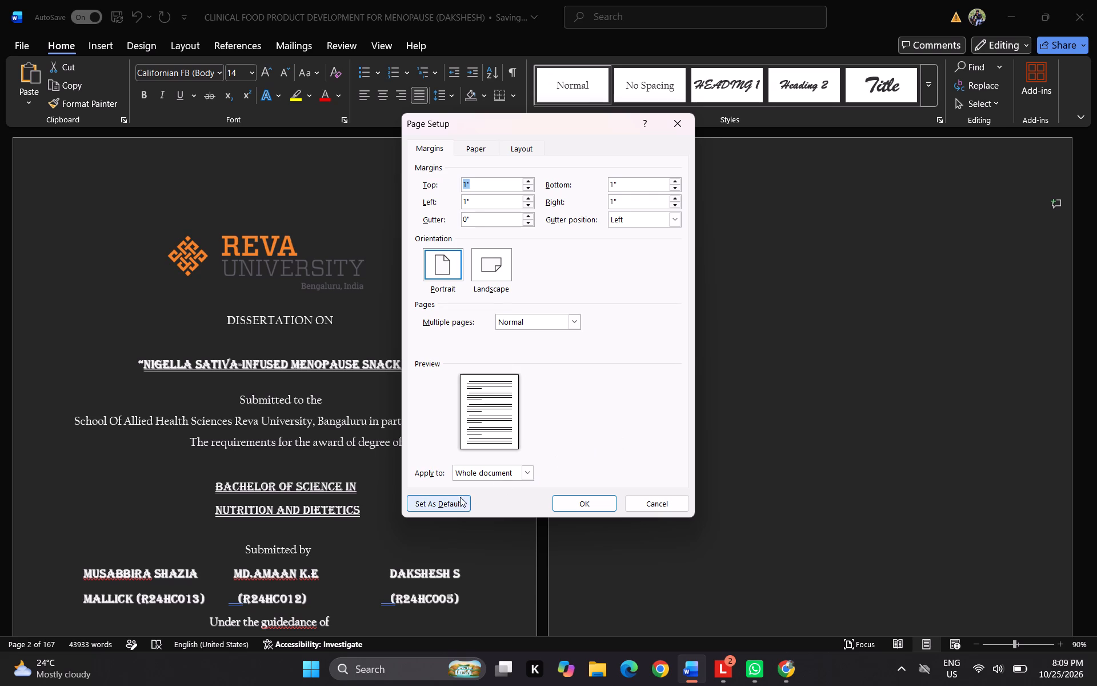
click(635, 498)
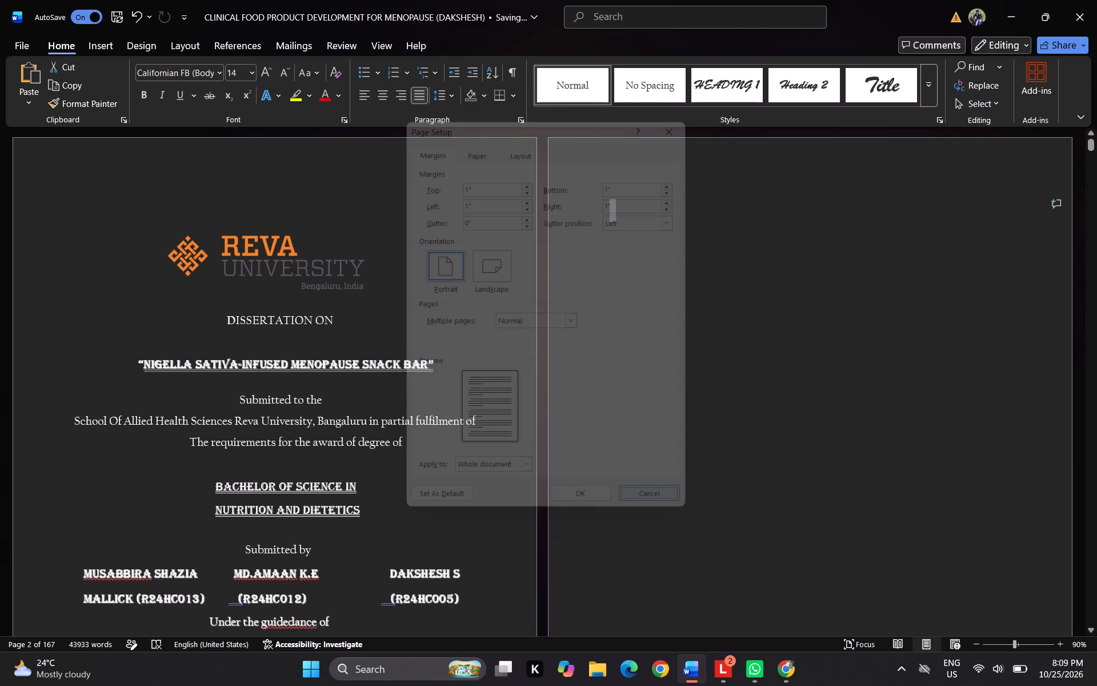
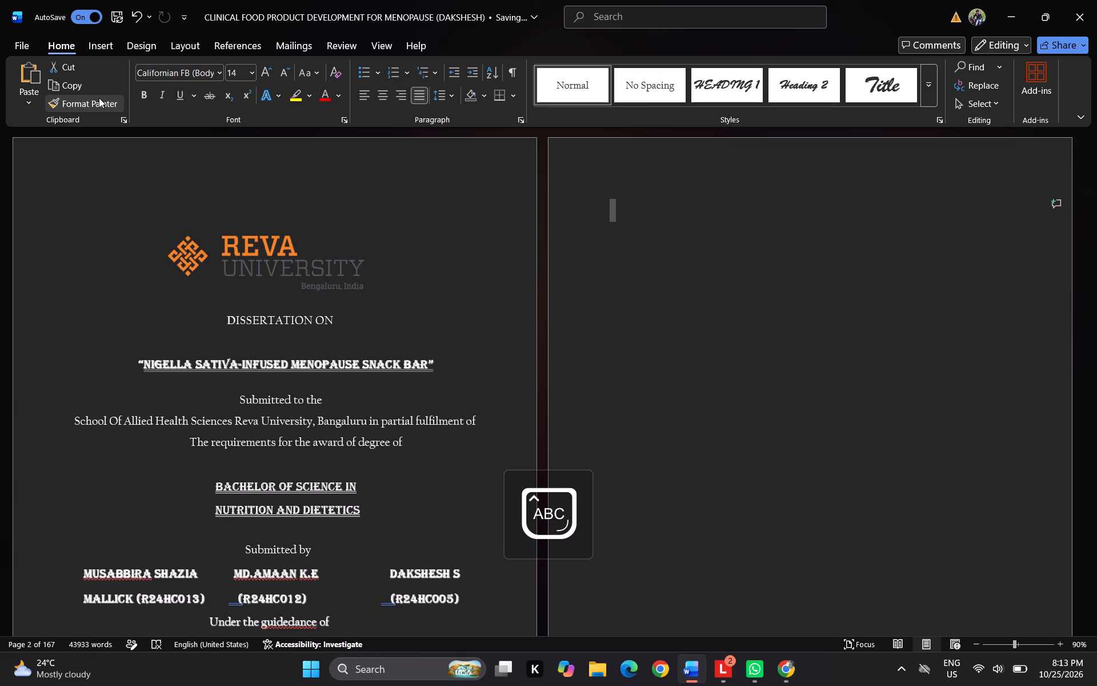
Review the cover page paragraph by paragraph, from the closing years back up to the university logo.
key(ctrl+8)
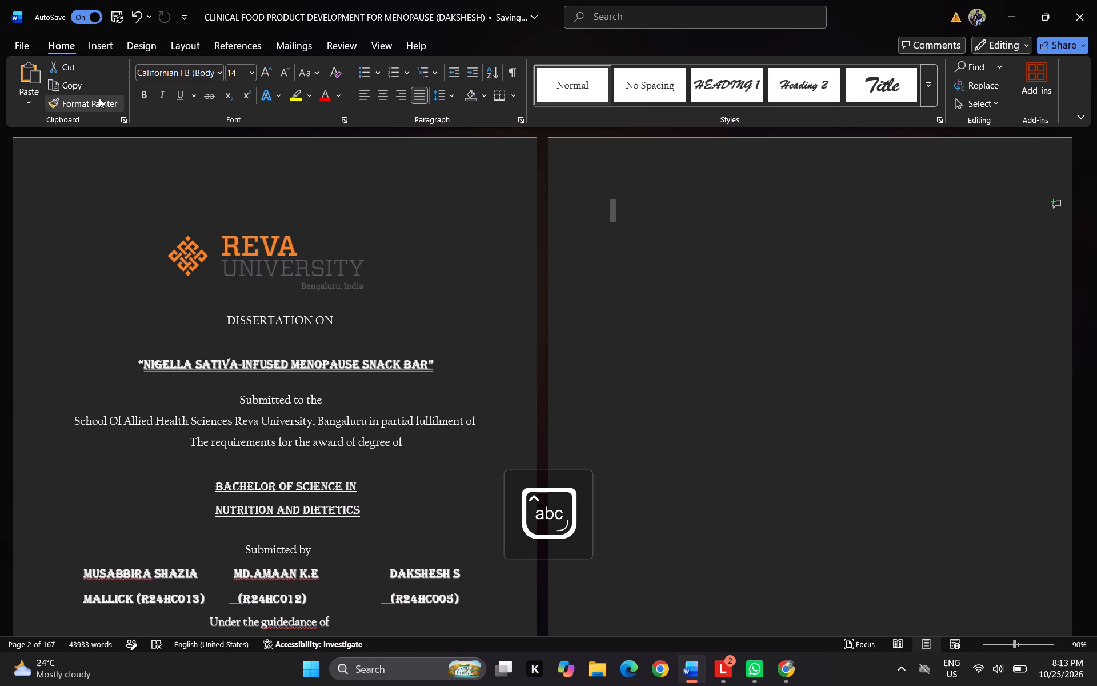
key(ctrl+Up)
key(ctrl+Up)
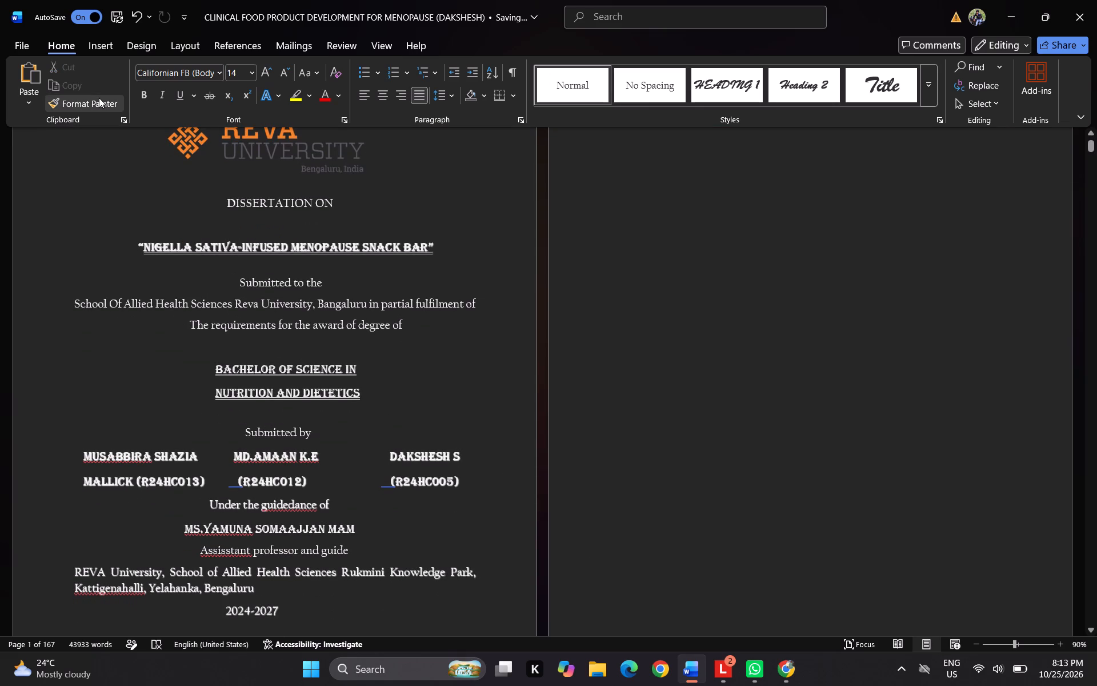
key(ctrl+Up)
key(ctrl+Up)
key(ctrl+Up)
key(ctrl+Up)
key(ctrl+Up)
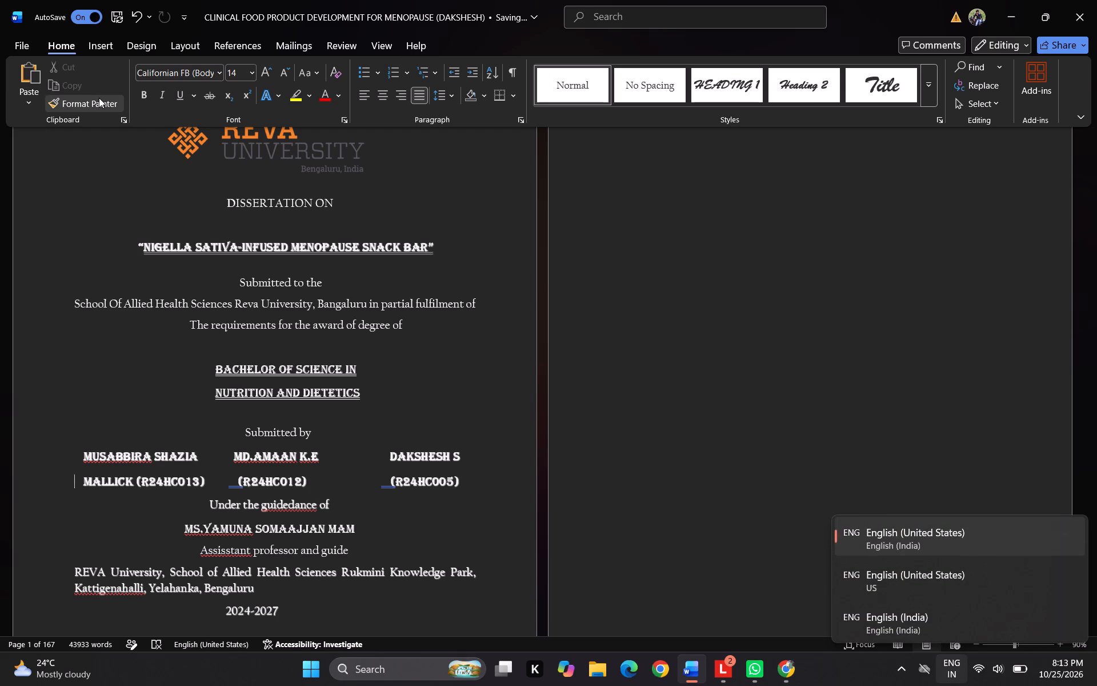
key(ctrl+Up)
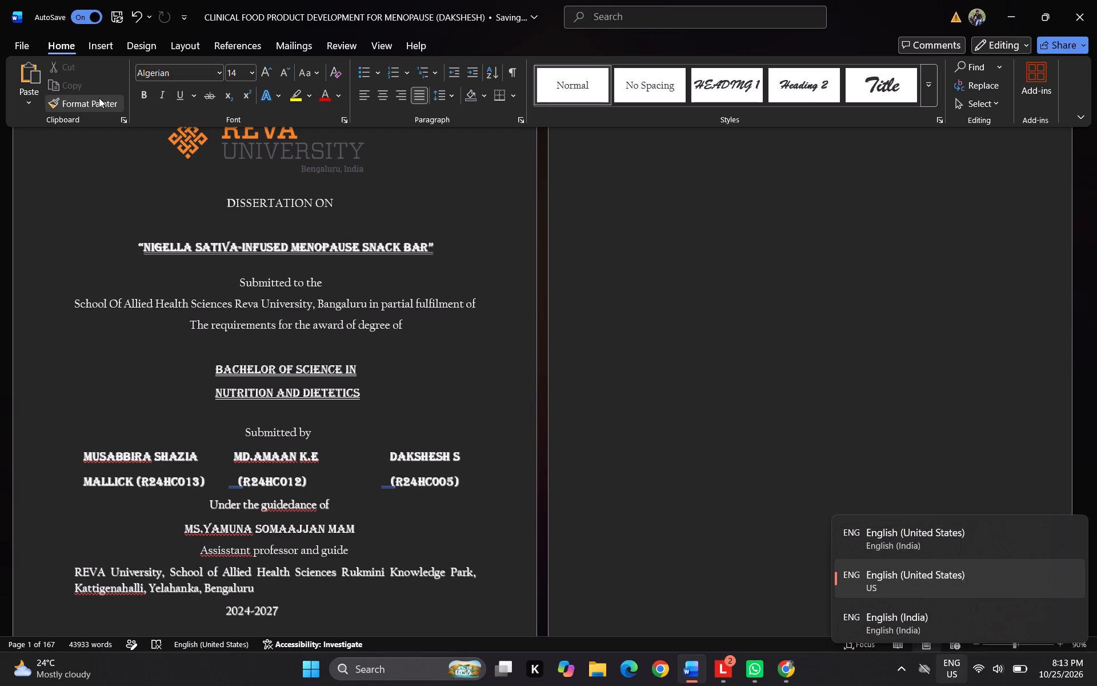
key(ctrl+Up)
key(ctrl+Up)
key(ctrl+Up)
key(ctrl+Up)
key(ctrl+Up)
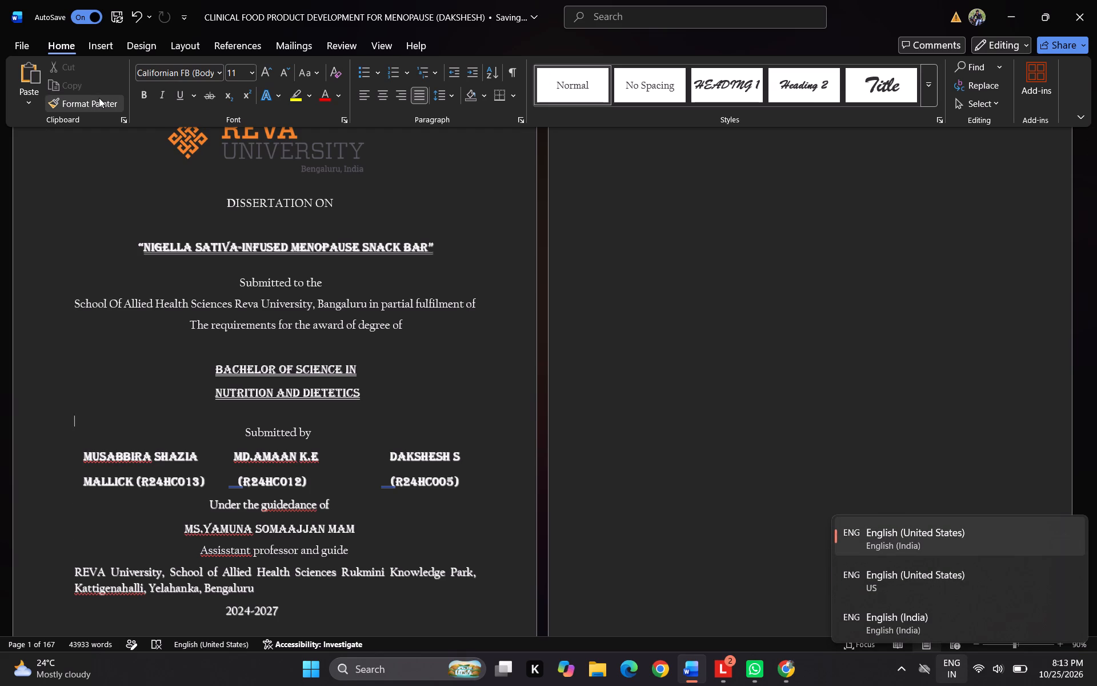
key(ctrl+Up)
key(ctrl+Up)
key(ctrl+Up)
key(ctrl+Up)
key(ctrl+Up)
key(ctrl+Up)
key(ctrl+Up)
key(ctrl+Up)
key(ctrl+Up)
key(ctrl+Up)
key(ctrl+Up)
key(ctrl+Up)
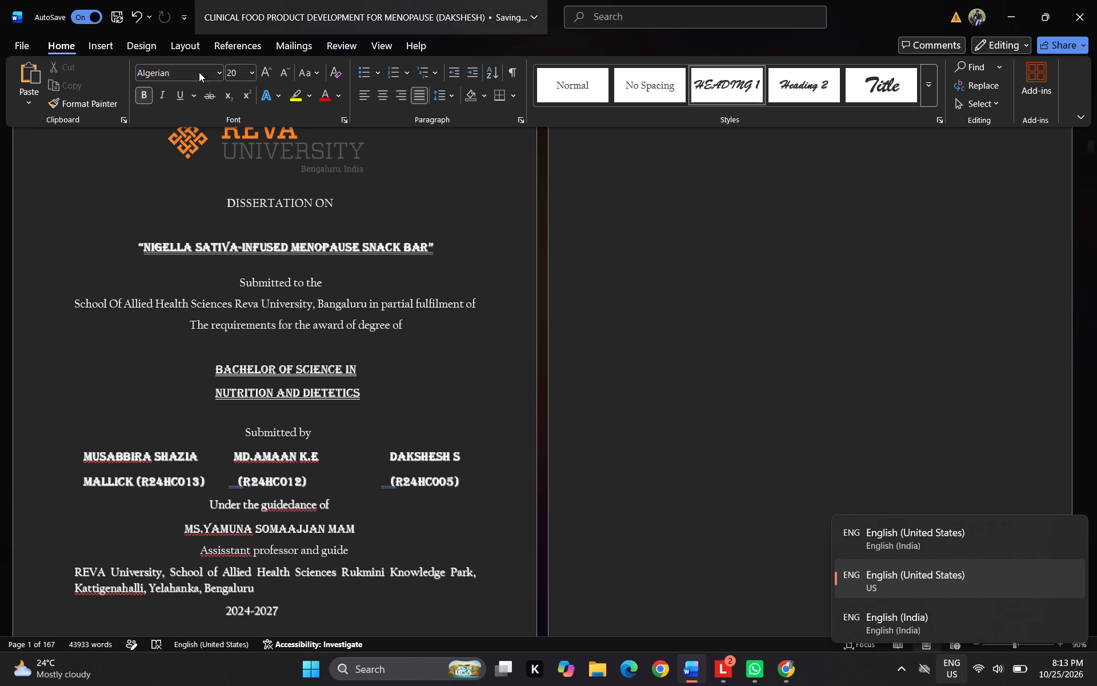
click(598, 247)
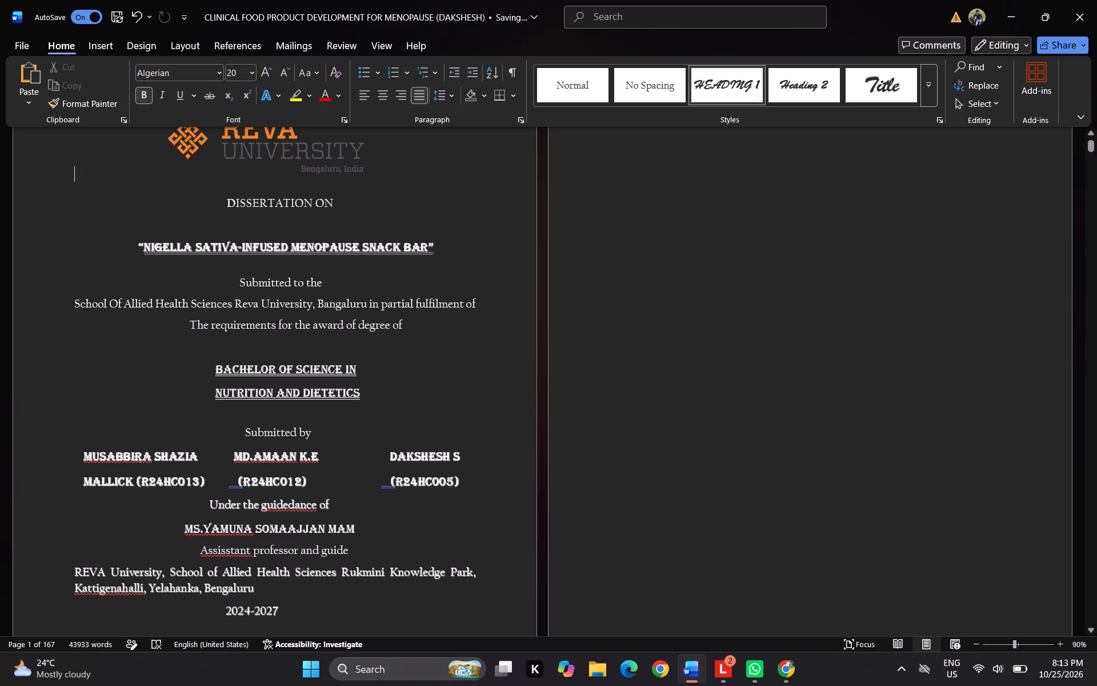
scroll(731, 203, up, 1)
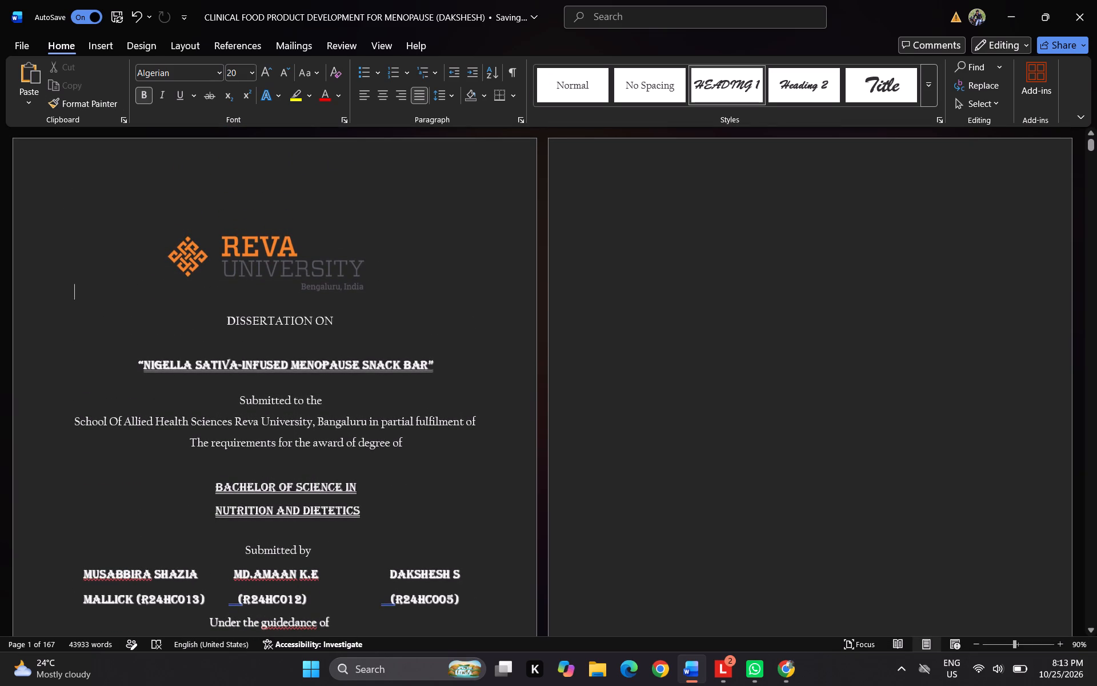
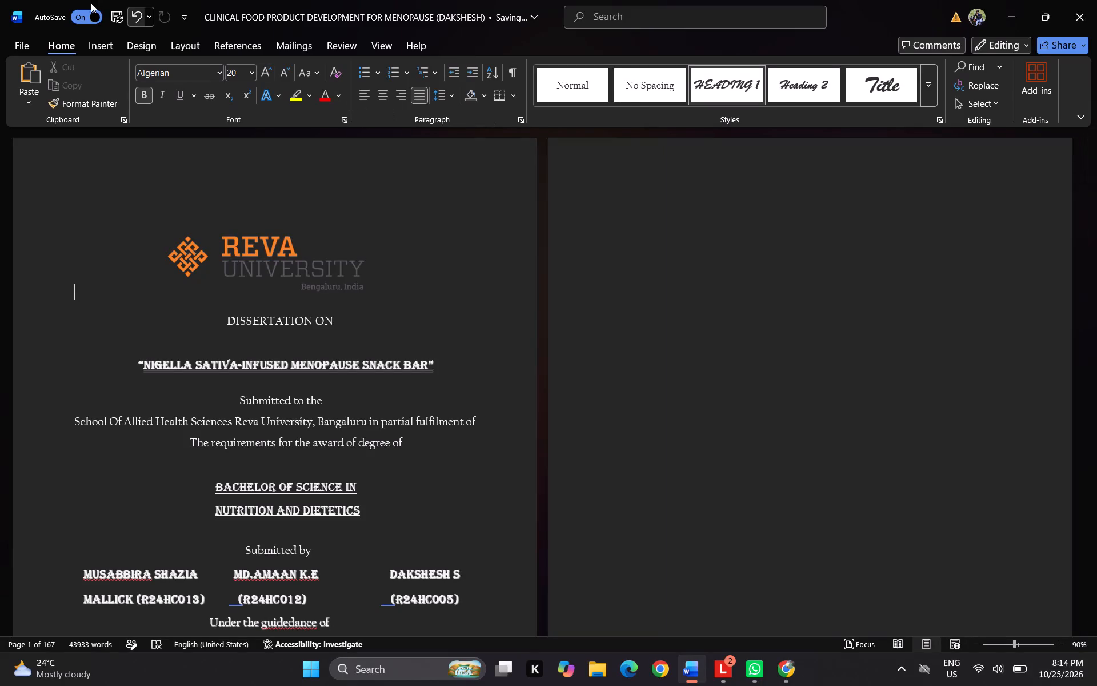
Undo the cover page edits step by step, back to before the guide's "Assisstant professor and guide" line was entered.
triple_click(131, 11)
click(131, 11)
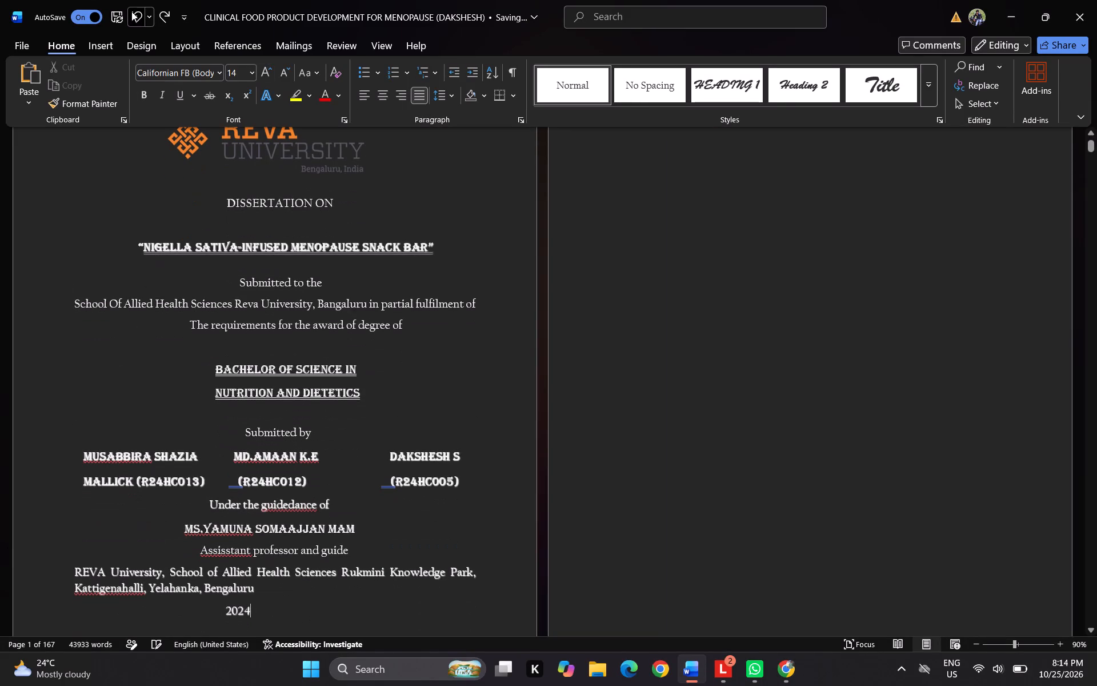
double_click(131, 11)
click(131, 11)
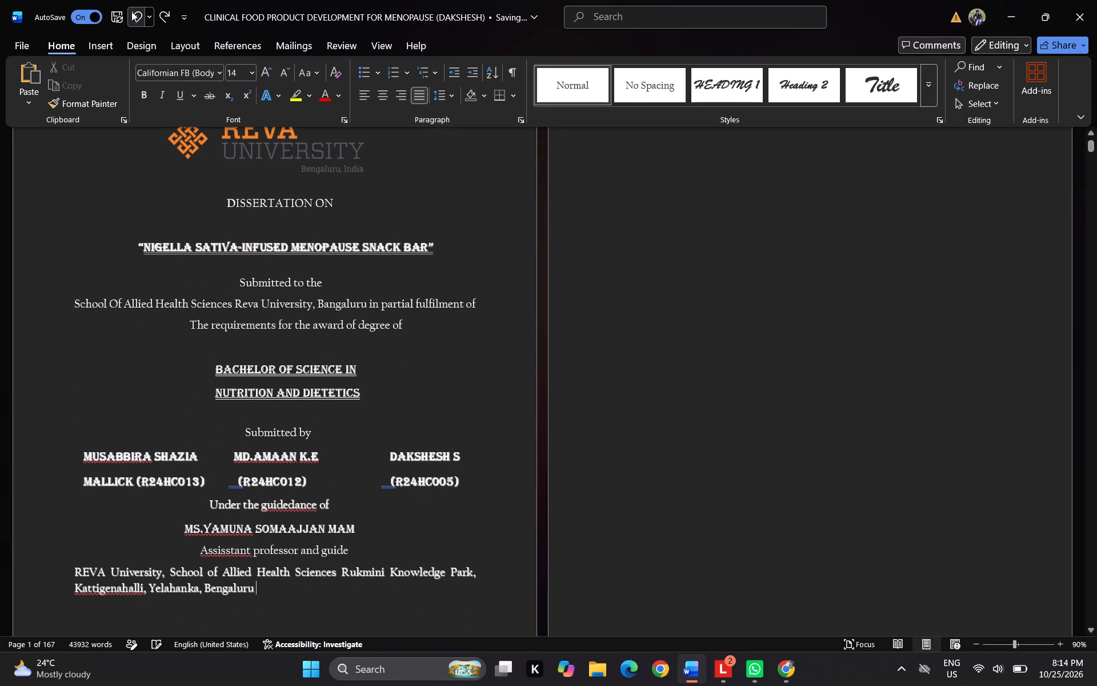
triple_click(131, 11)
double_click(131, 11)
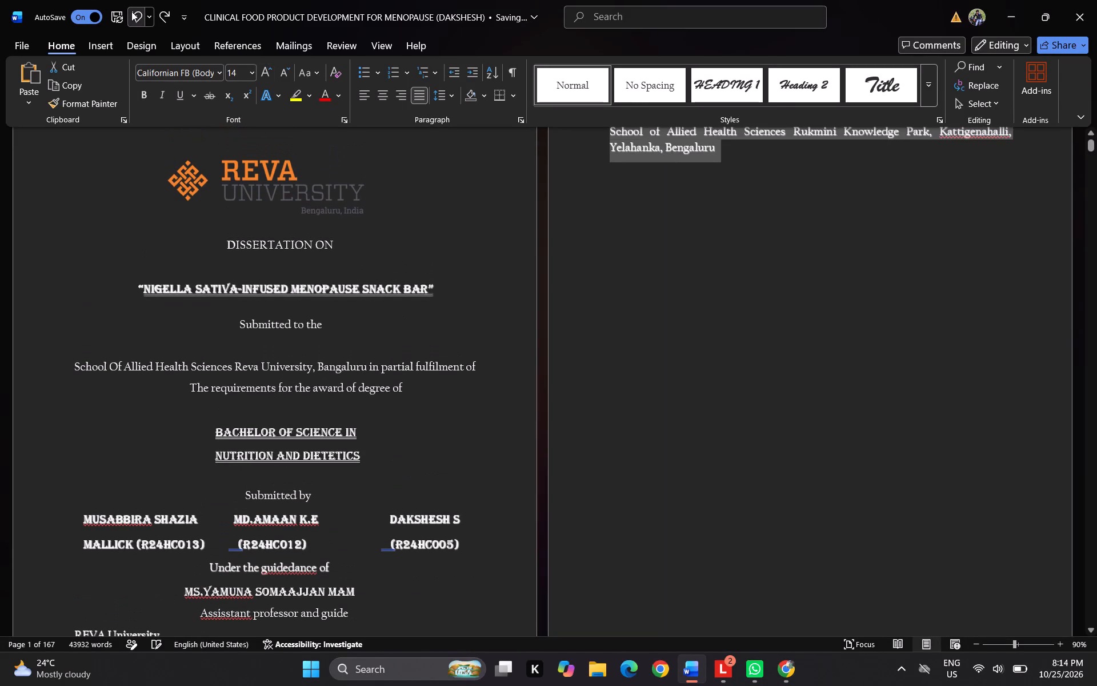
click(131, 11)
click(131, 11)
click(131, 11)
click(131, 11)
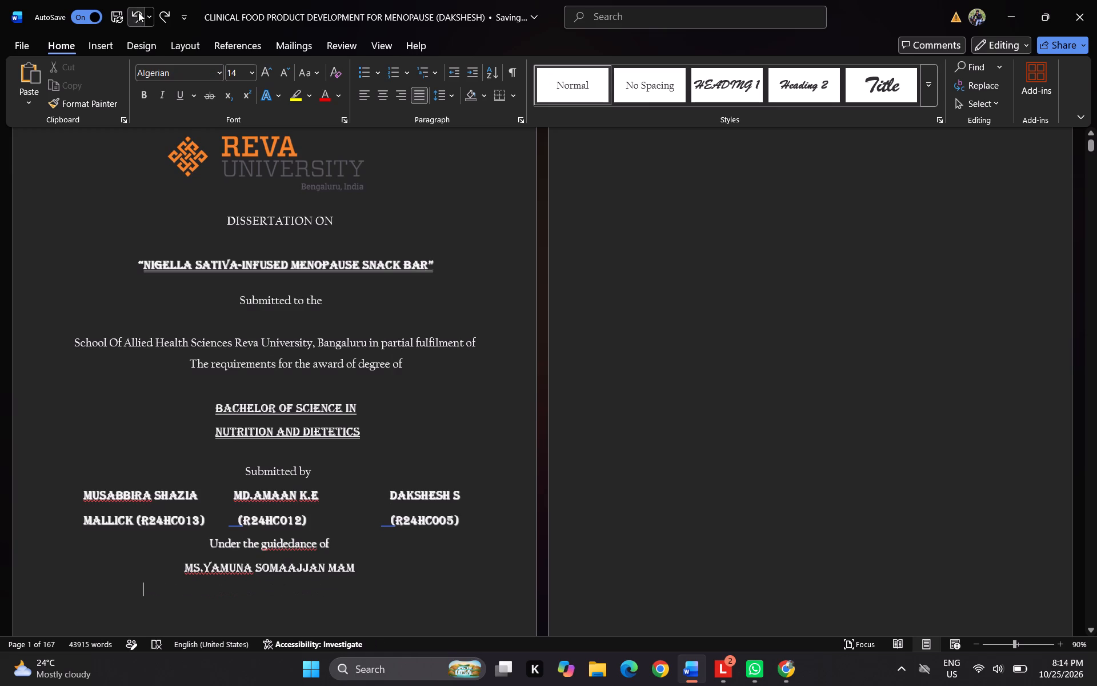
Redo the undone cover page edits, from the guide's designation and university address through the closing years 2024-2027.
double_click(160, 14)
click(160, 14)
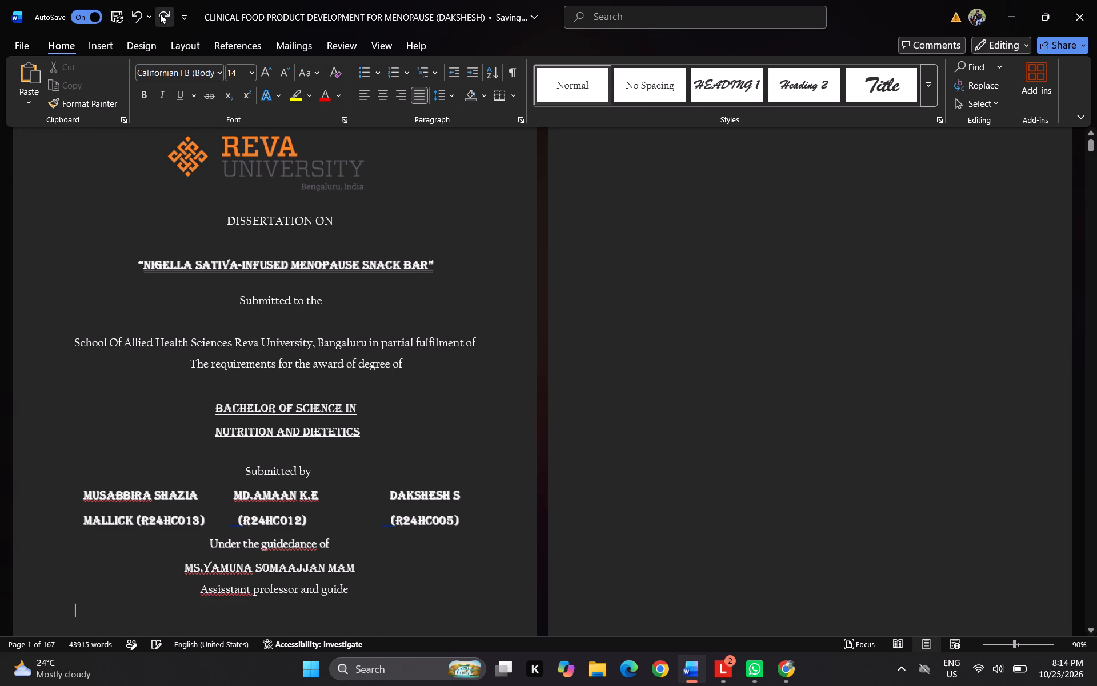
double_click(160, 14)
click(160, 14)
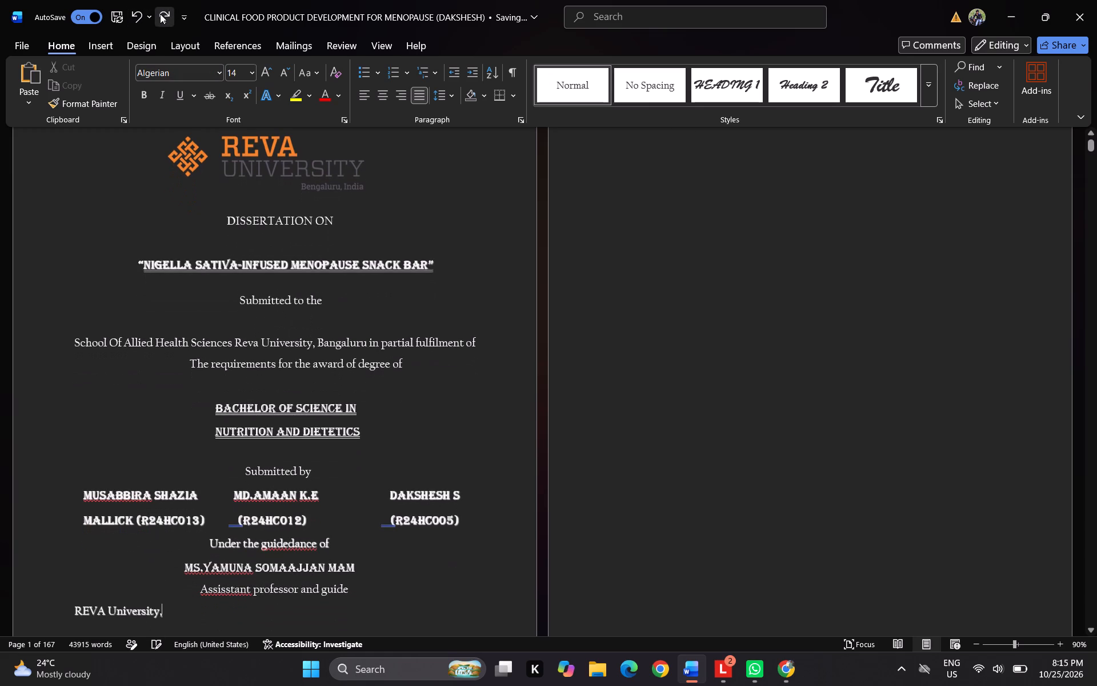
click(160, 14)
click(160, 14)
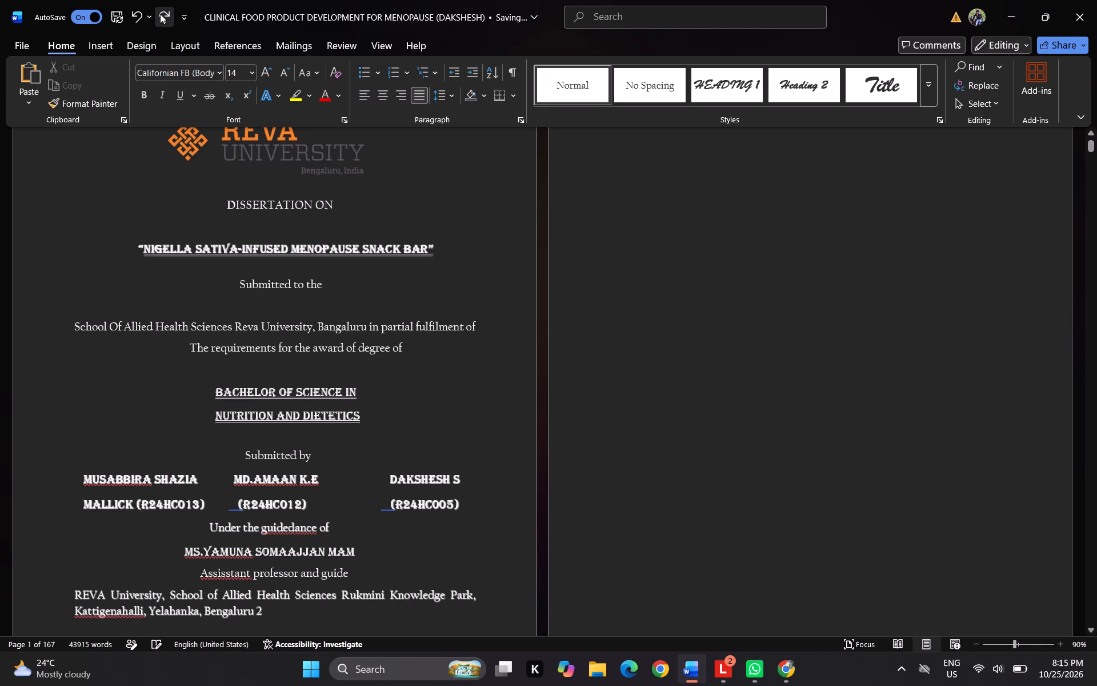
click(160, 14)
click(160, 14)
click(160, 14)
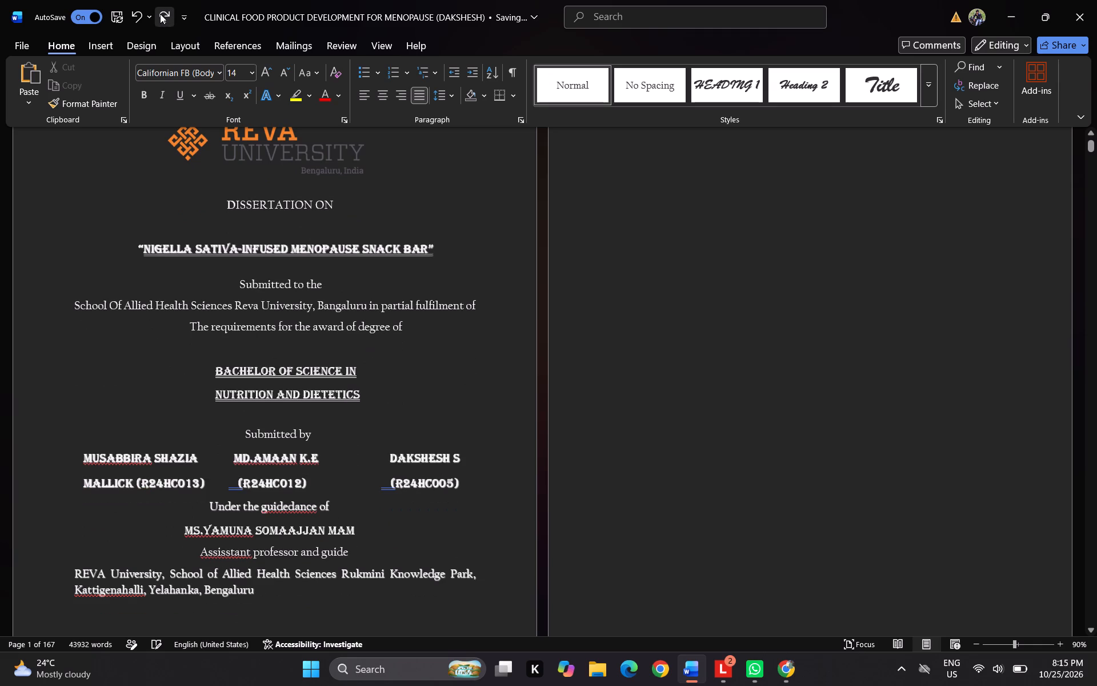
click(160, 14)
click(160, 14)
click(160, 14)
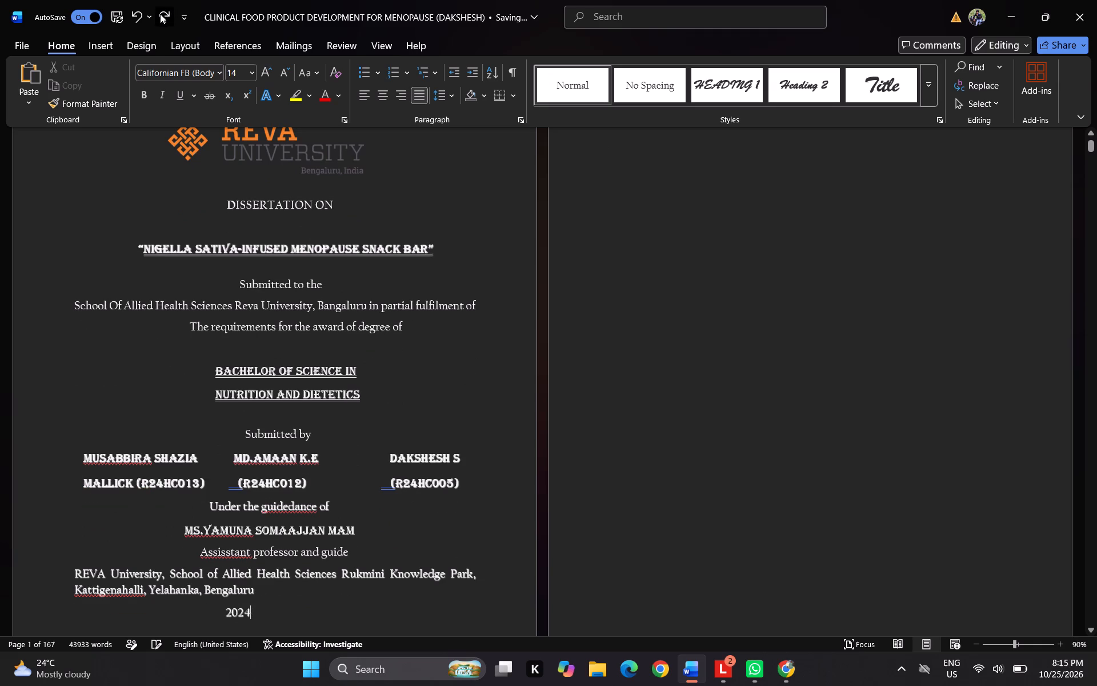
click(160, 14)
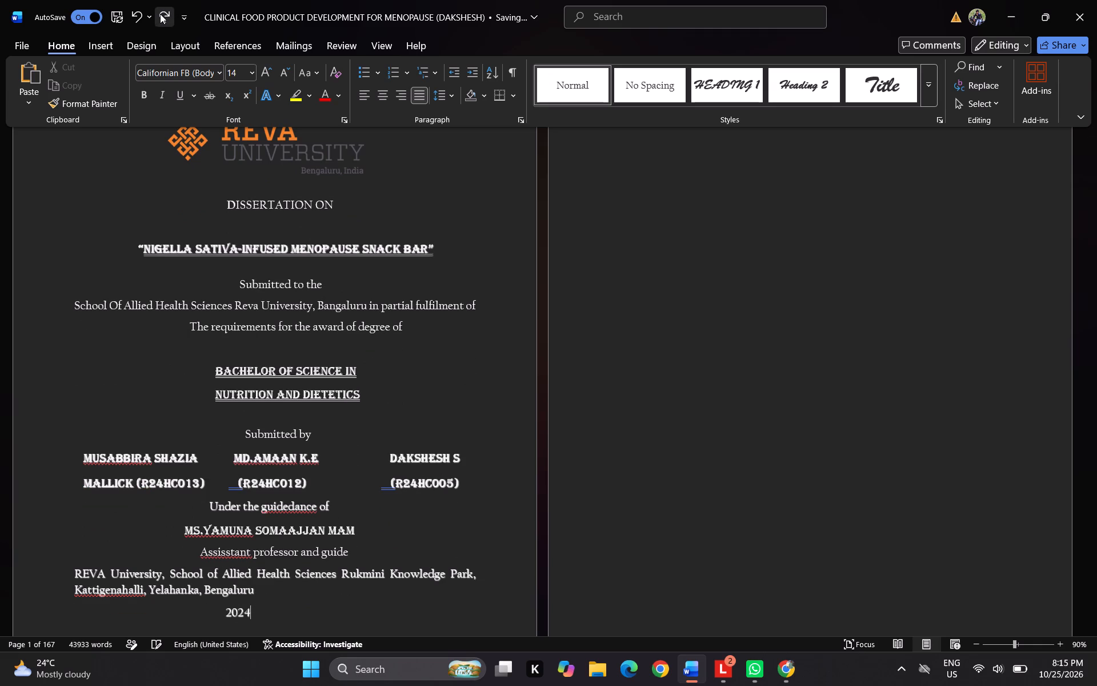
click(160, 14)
Set the document view zoom to One Page.
click(393, 42)
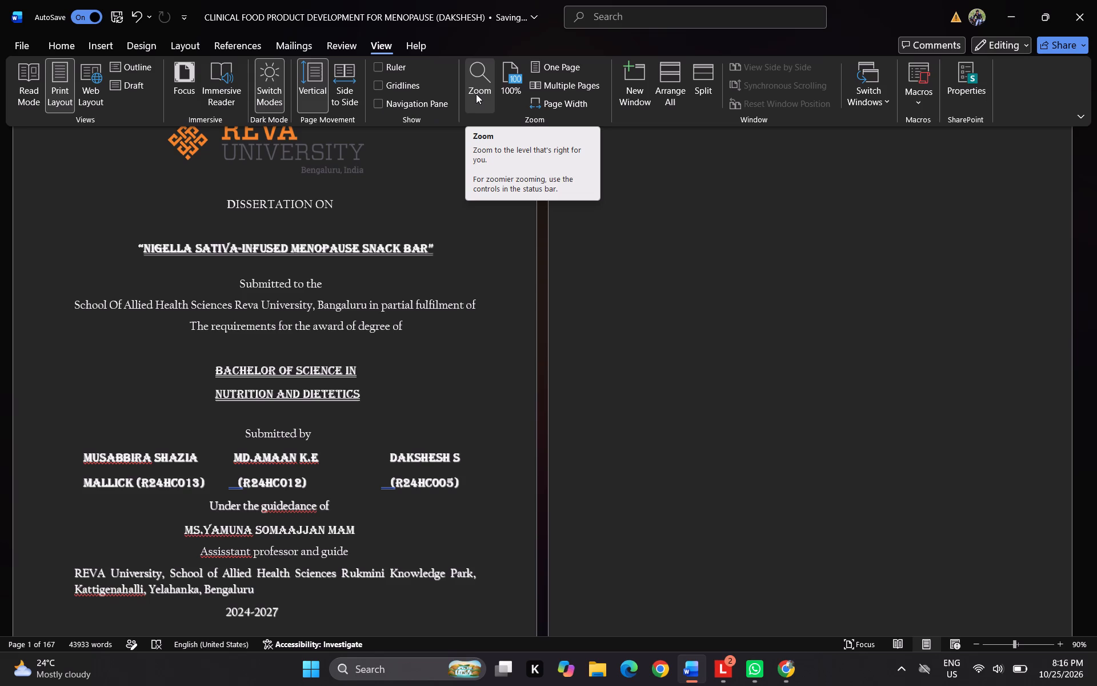
click(546, 69)
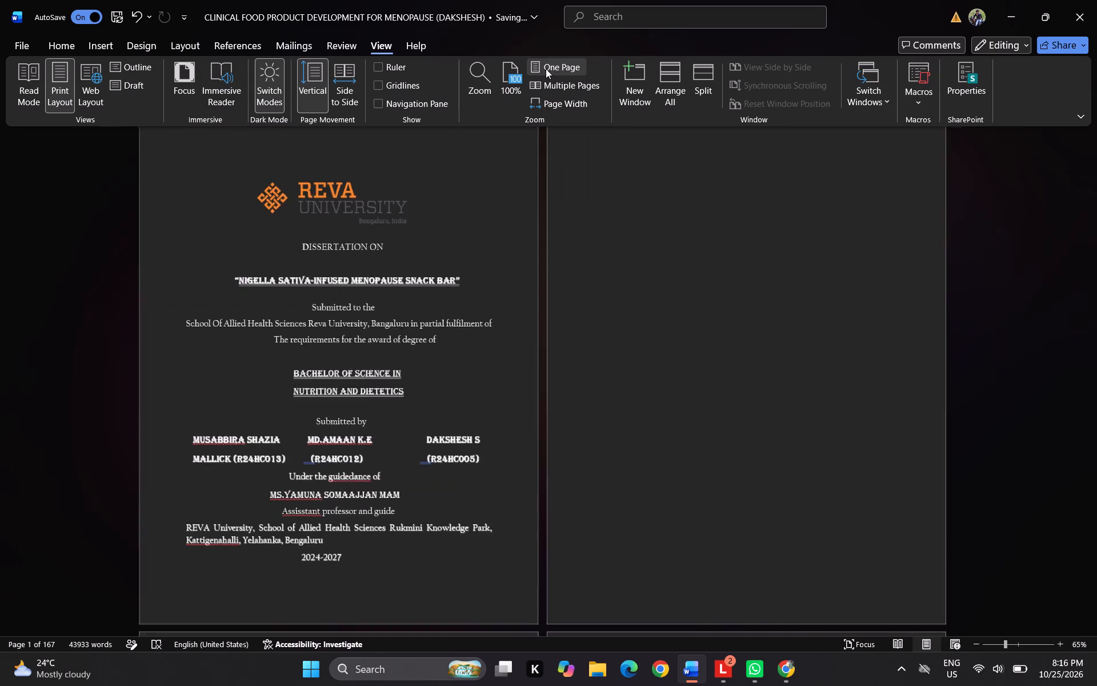
Set the page layout to One column while at the blank page following the cover.
scroll(594, 194, down, 3)
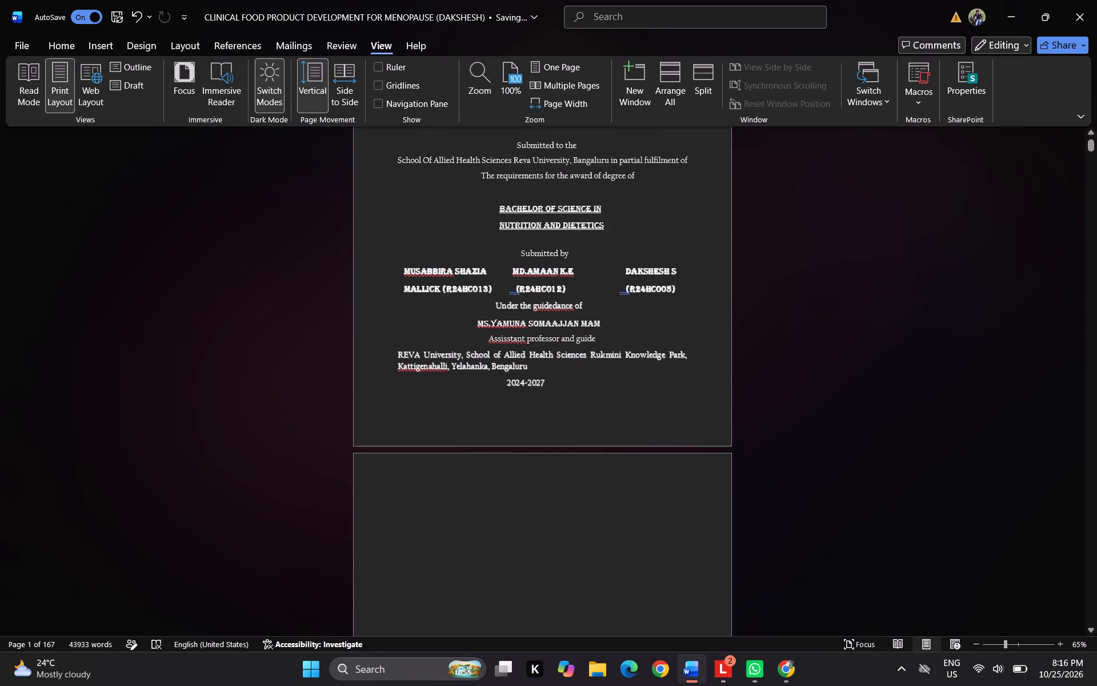
scroll(594, 194, down, 2)
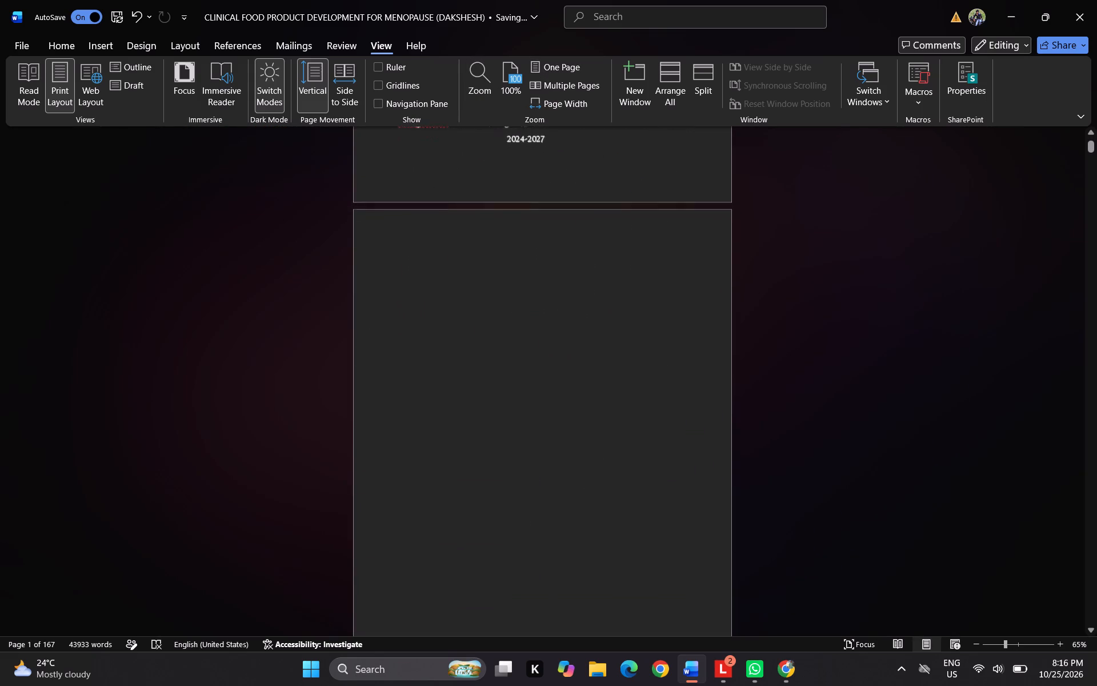
scroll(594, 194, down, 1)
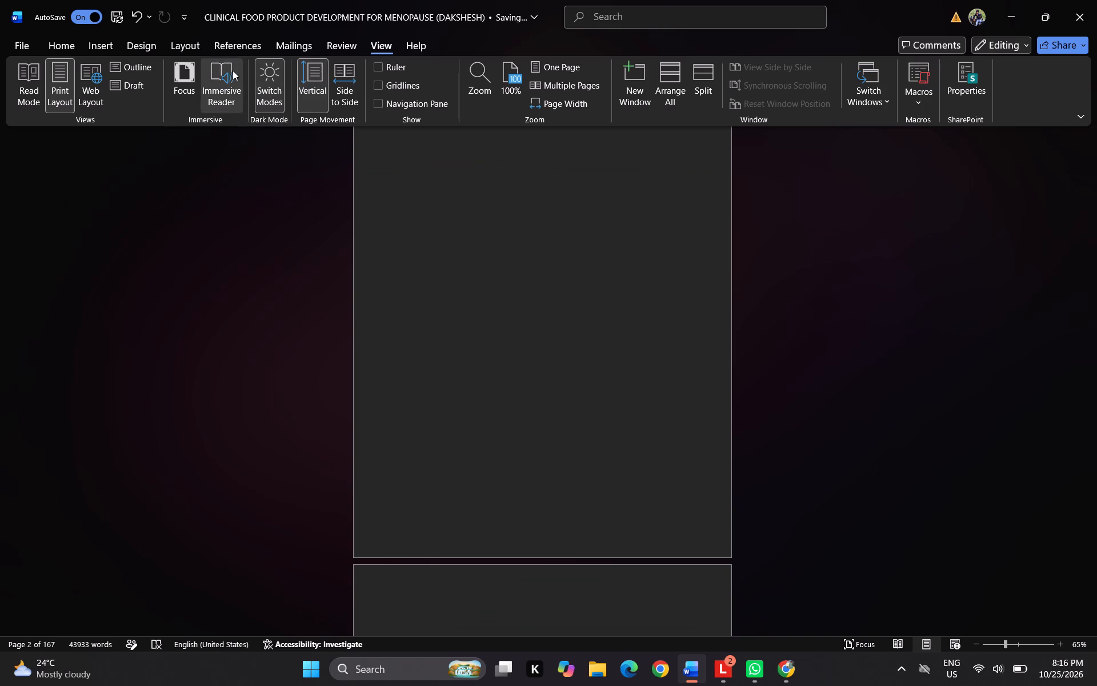
click(196, 50)
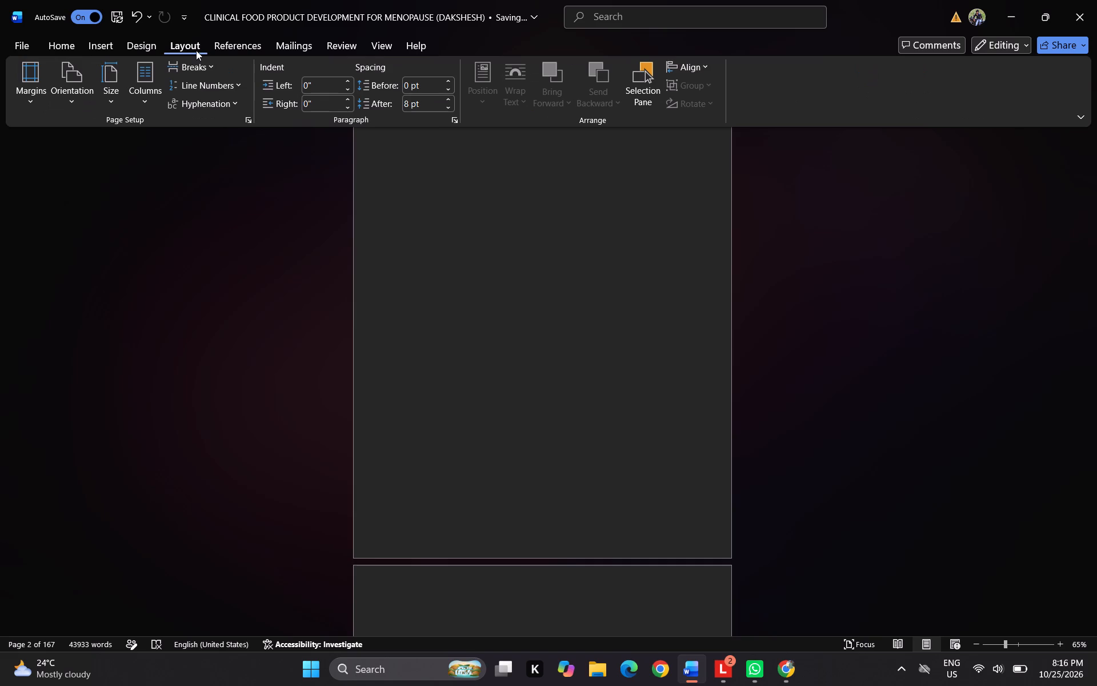
click(141, 91)
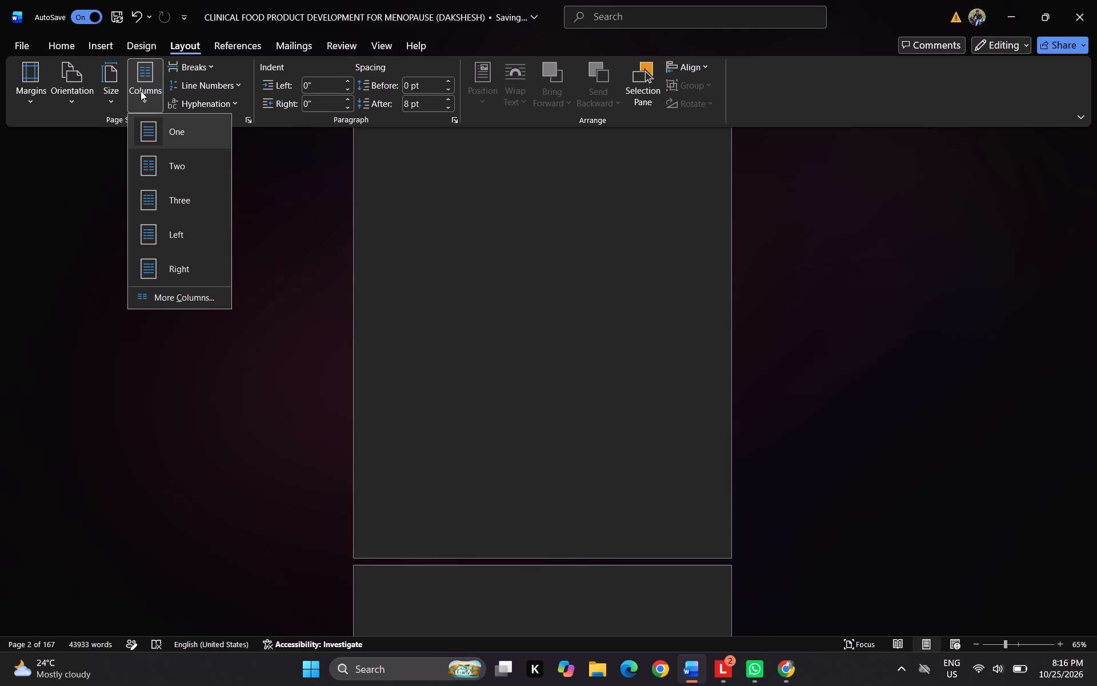
click(171, 128)
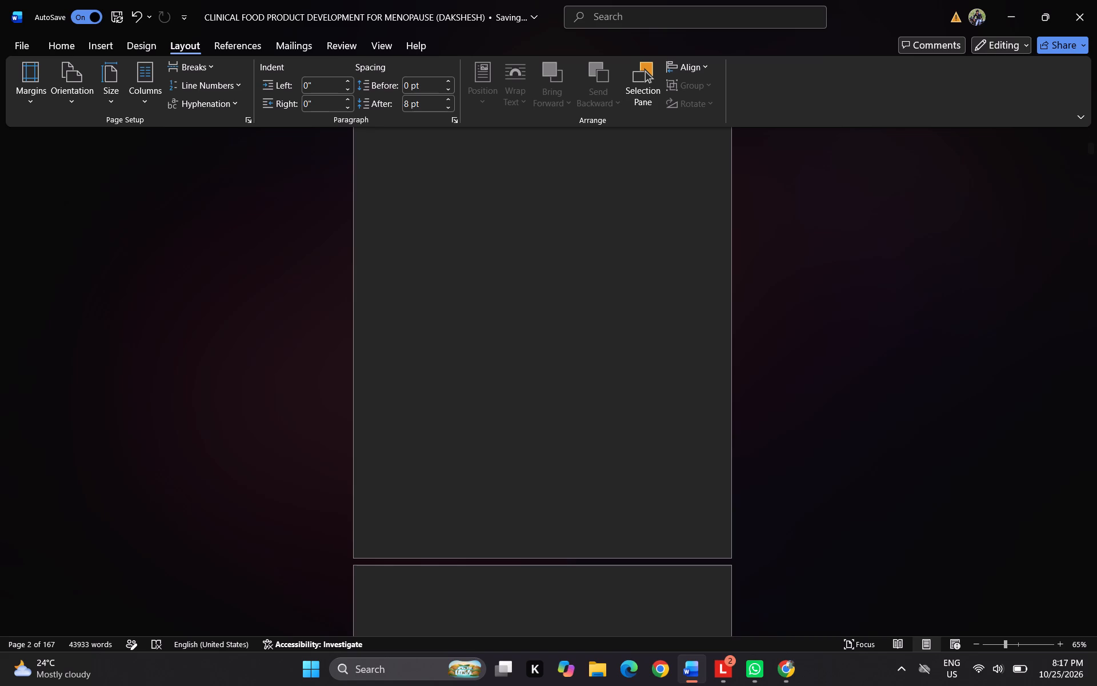
Place the insertion point at the start of the snack bar title line on the cover page.
scroll(393, 293, up, 3)
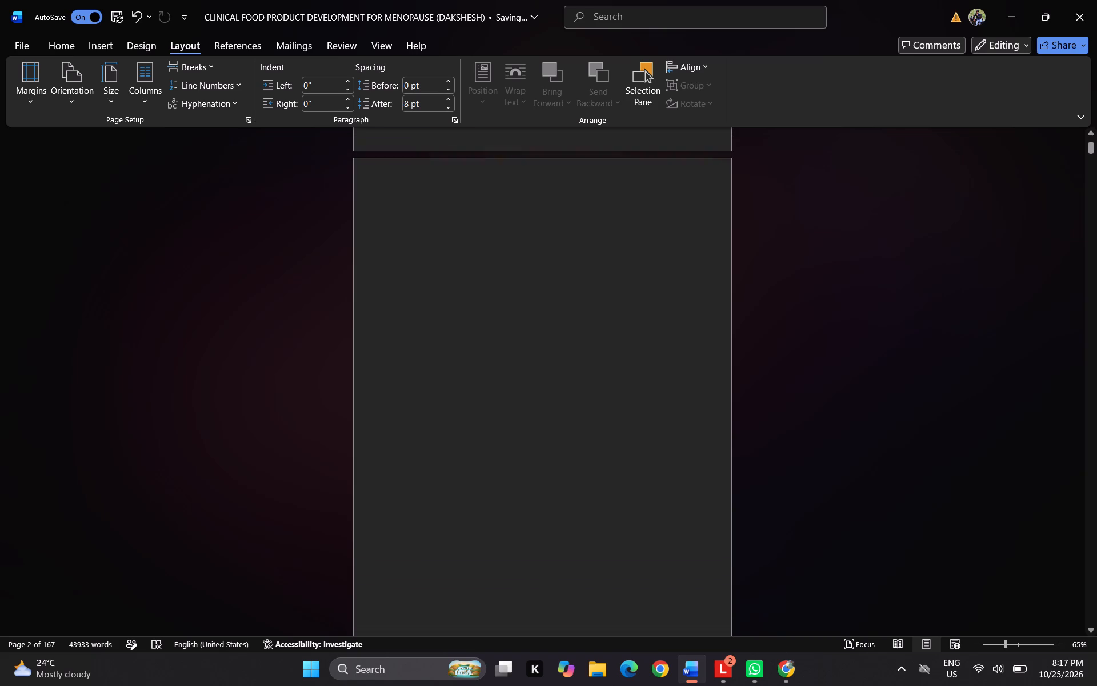
scroll(393, 293, up, 5)
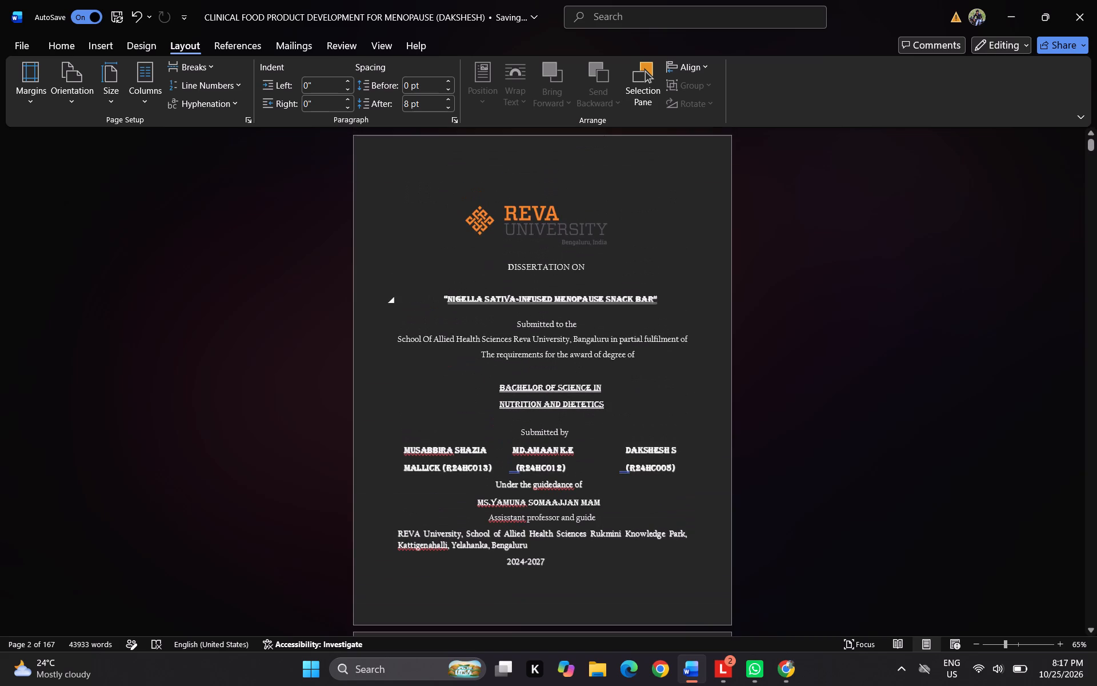
right_click(393, 293)
right_click(393, 293)
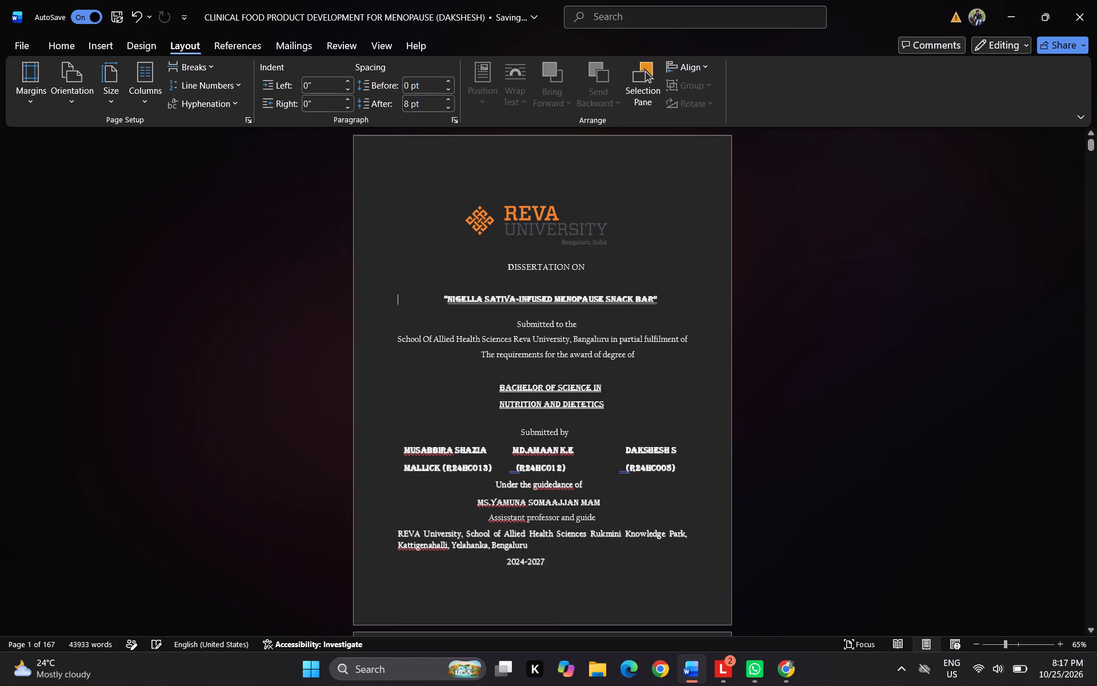
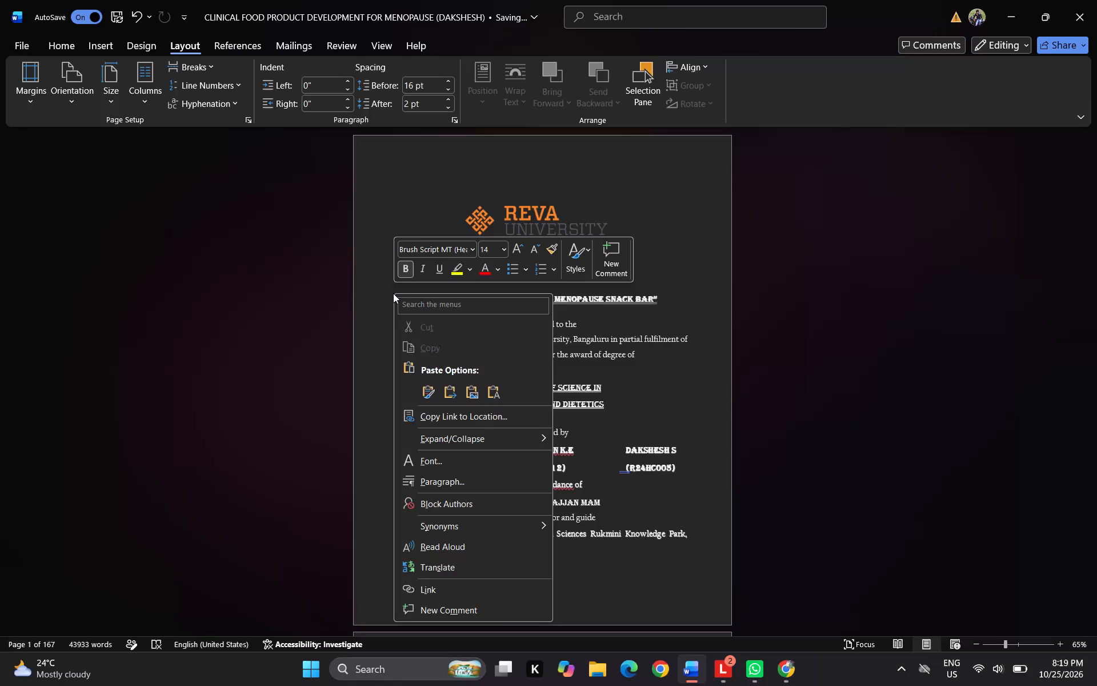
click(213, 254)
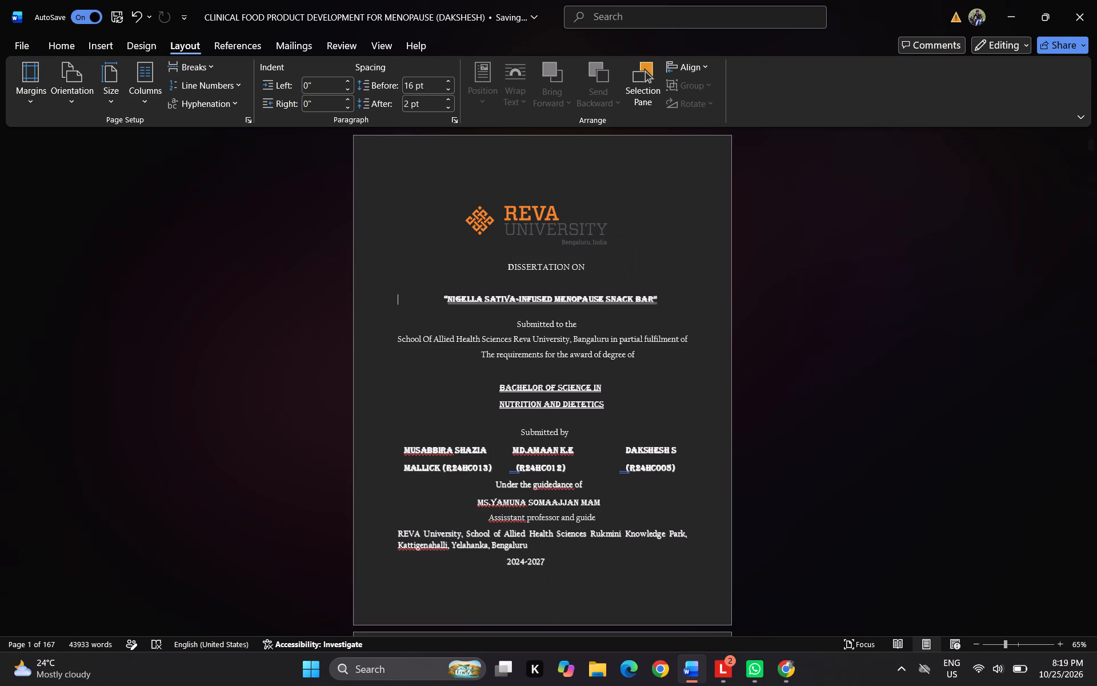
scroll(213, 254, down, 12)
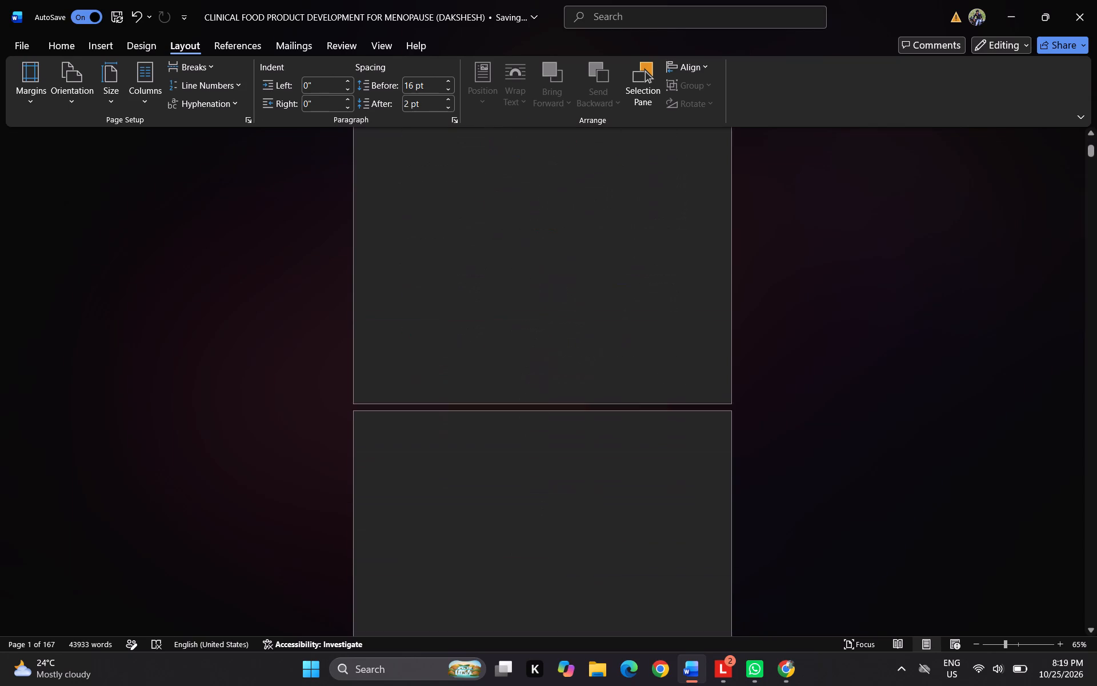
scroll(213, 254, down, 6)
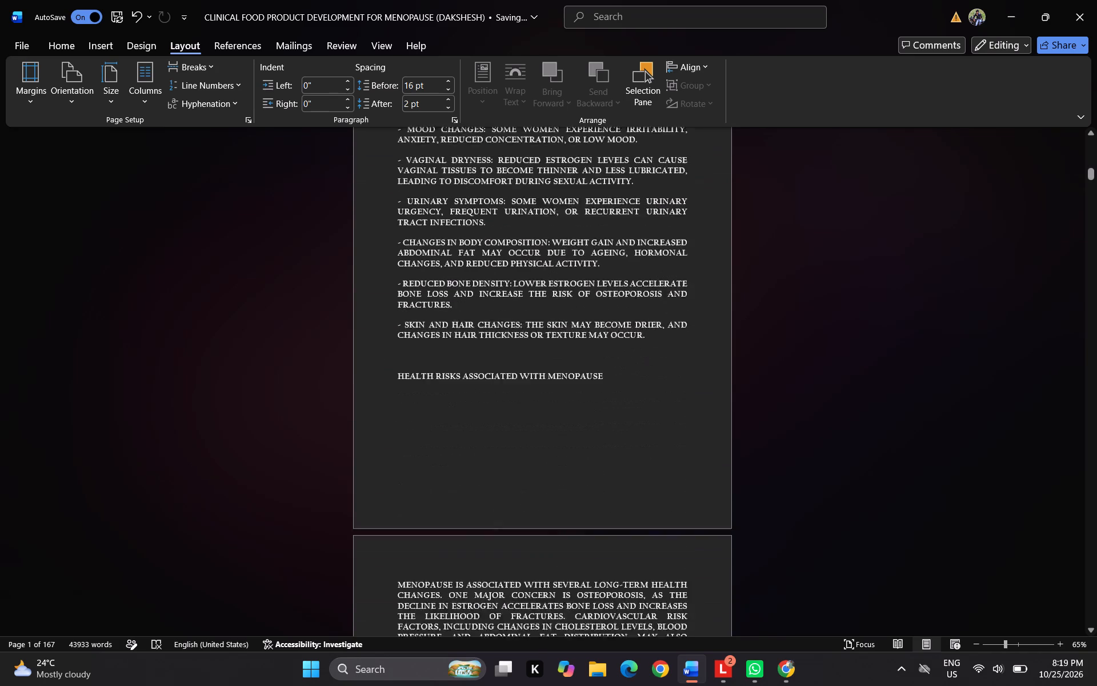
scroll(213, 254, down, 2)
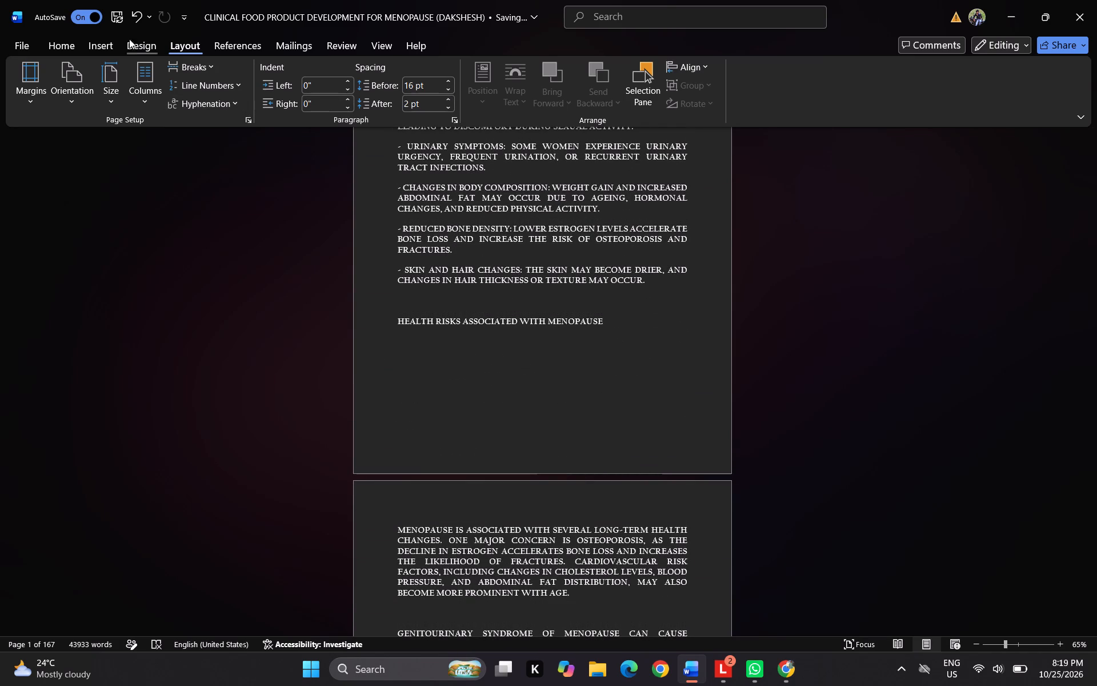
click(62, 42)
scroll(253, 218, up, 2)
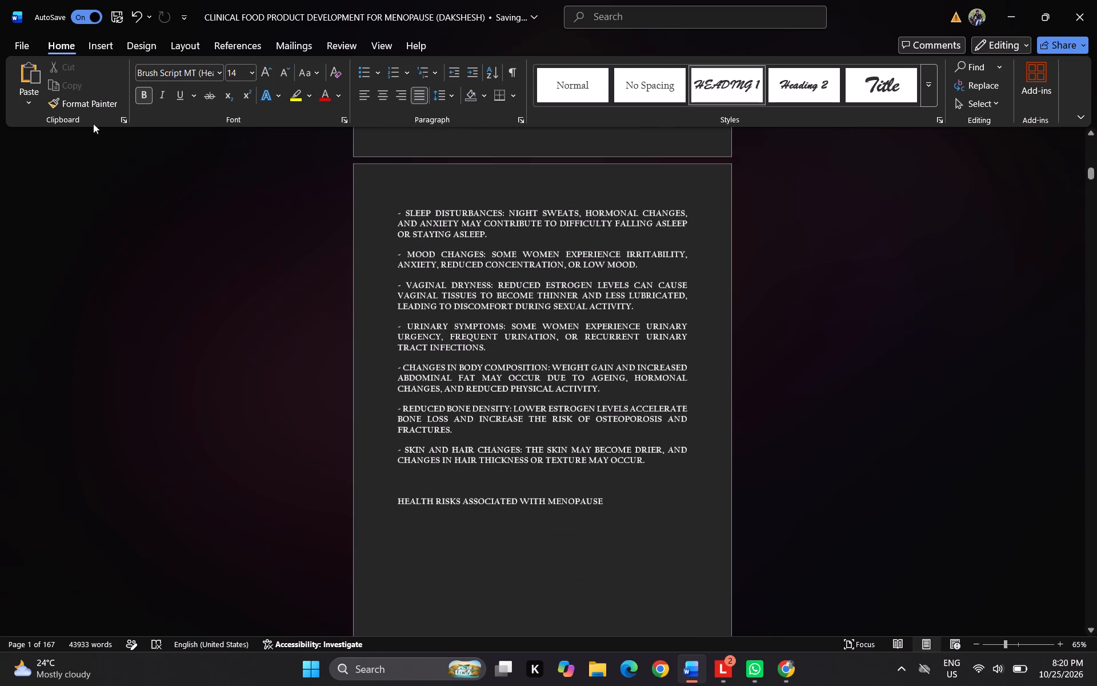
Switch AutoSave off, save the document manually, and switch AutoSave back on.
click(95, 16)
click(95, 16)
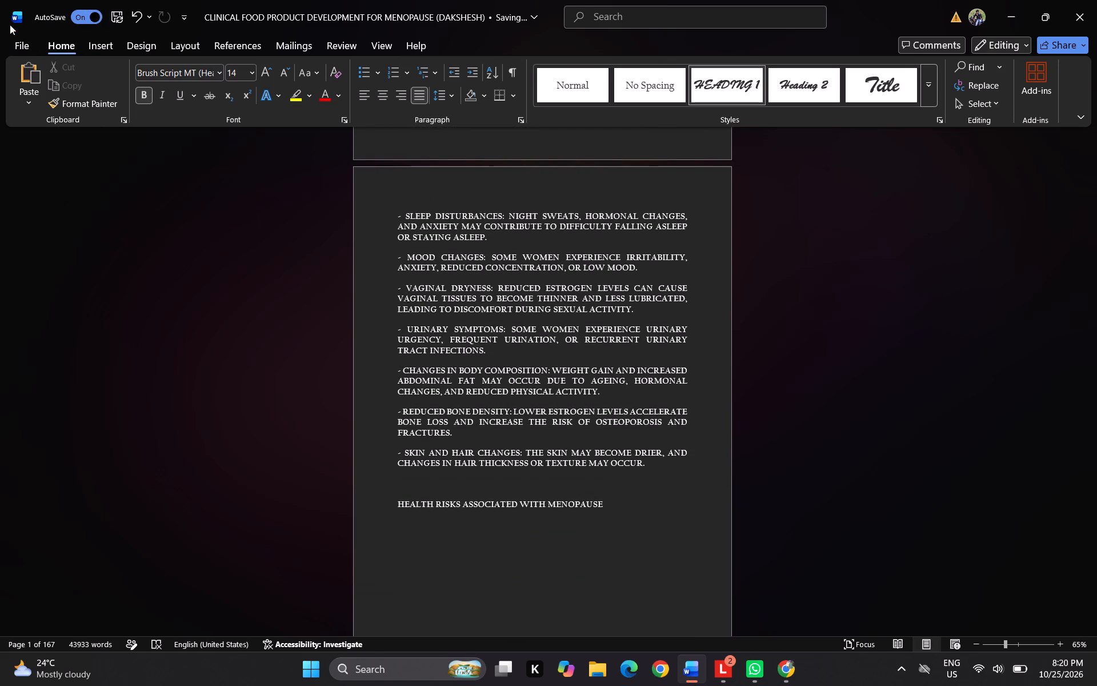
click(47, 14)
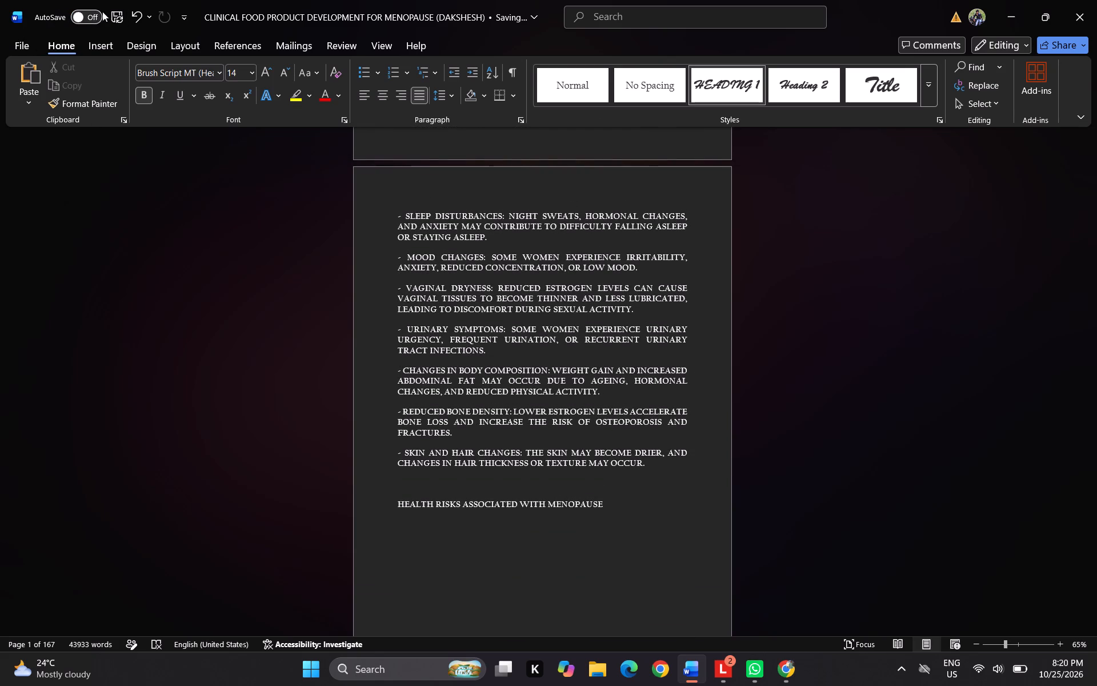
click(120, 14)
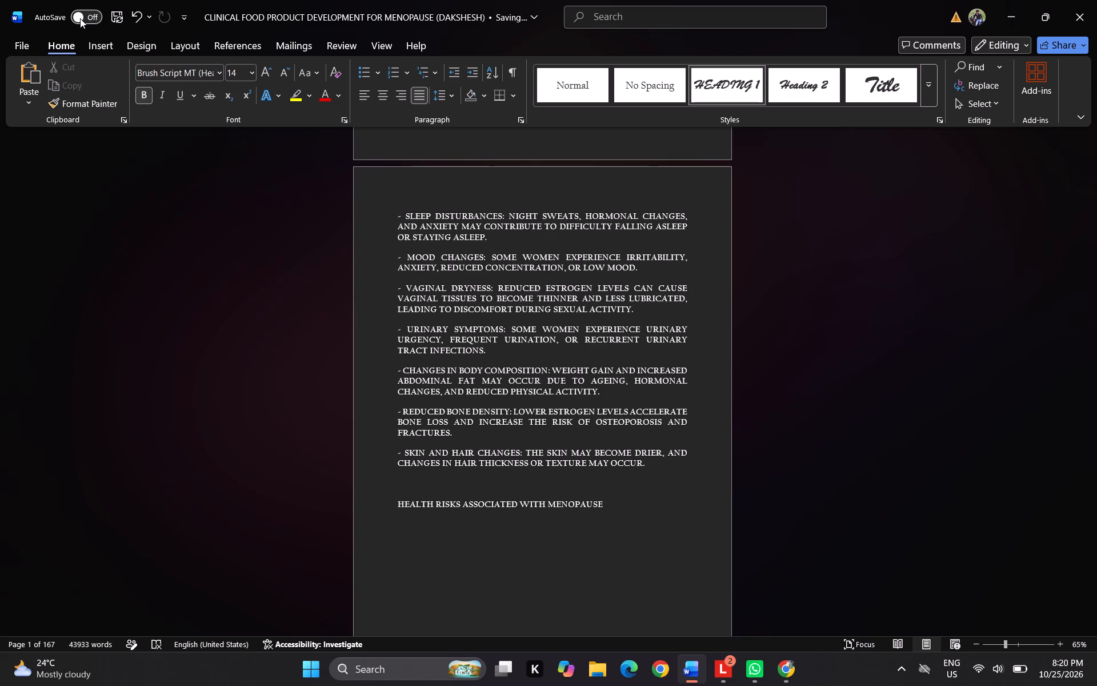
click(80, 18)
Return to the cover page at the start of the document.
scroll(265, 171, up, 11)
scroll(265, 171, up, 15)
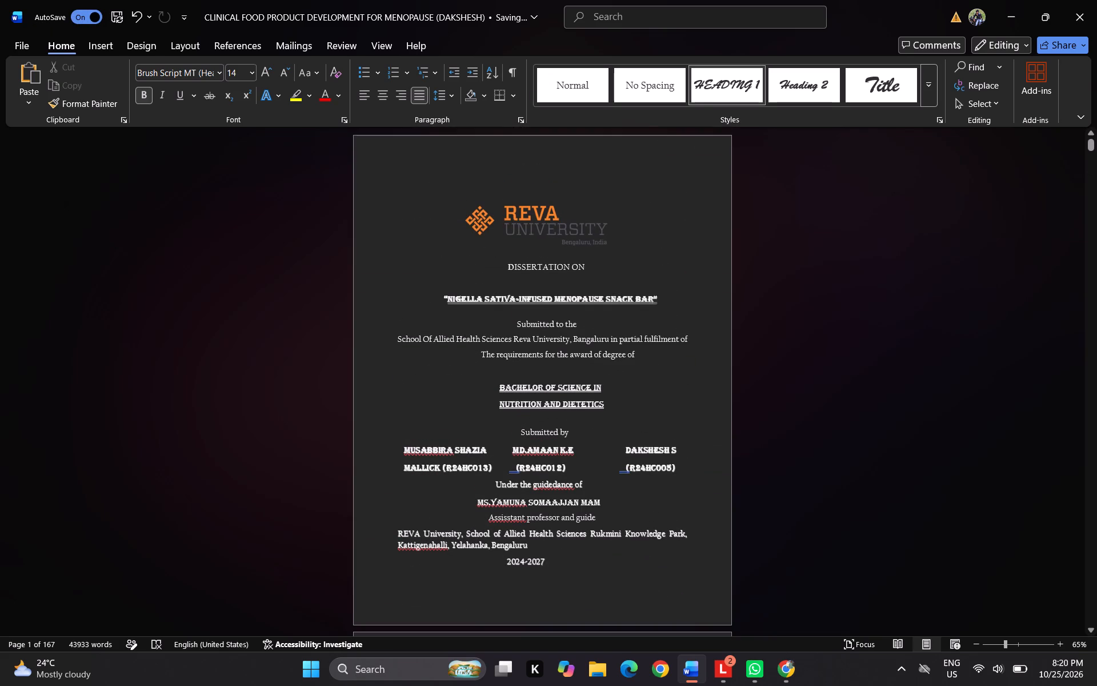
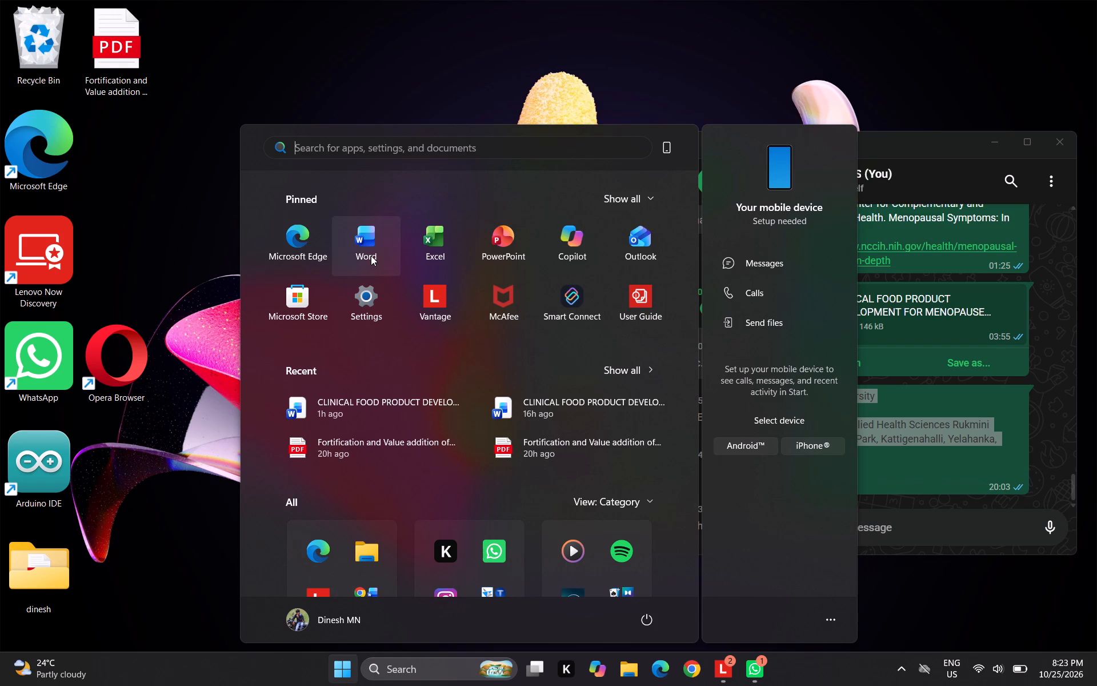
Launch Word again from the desktop.
click(371, 256)
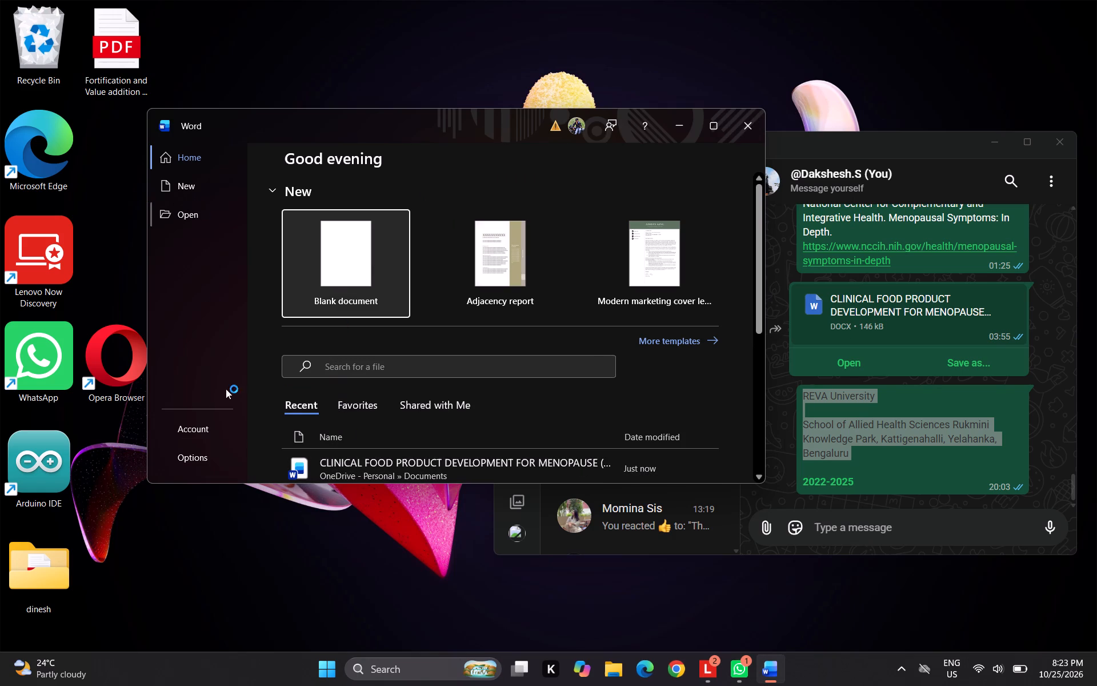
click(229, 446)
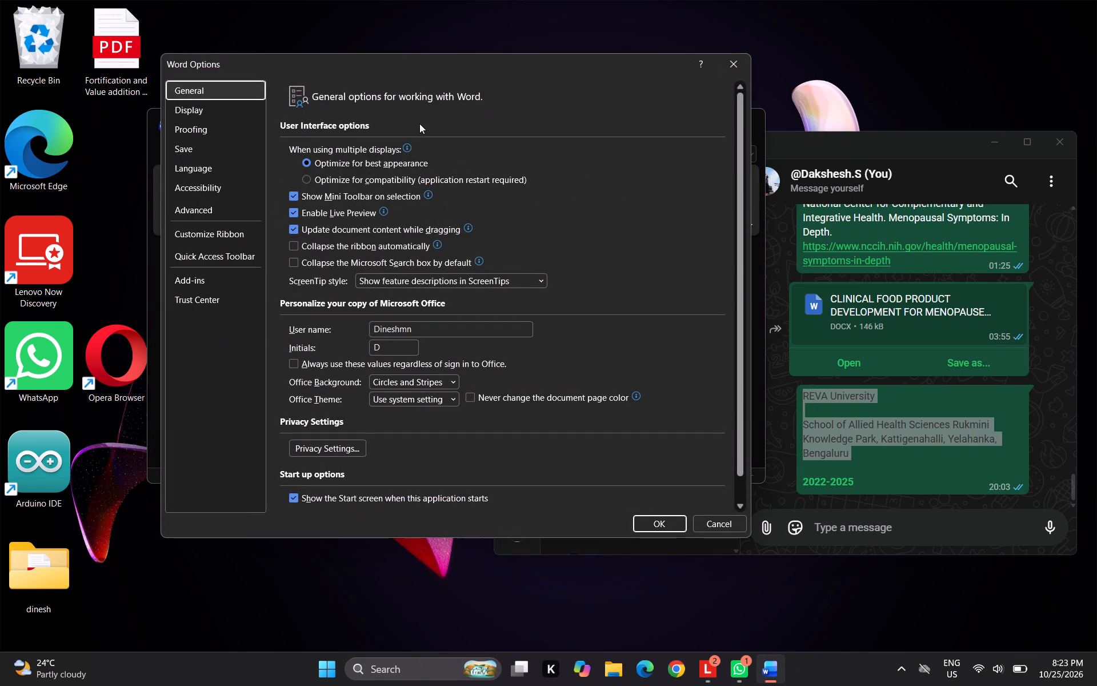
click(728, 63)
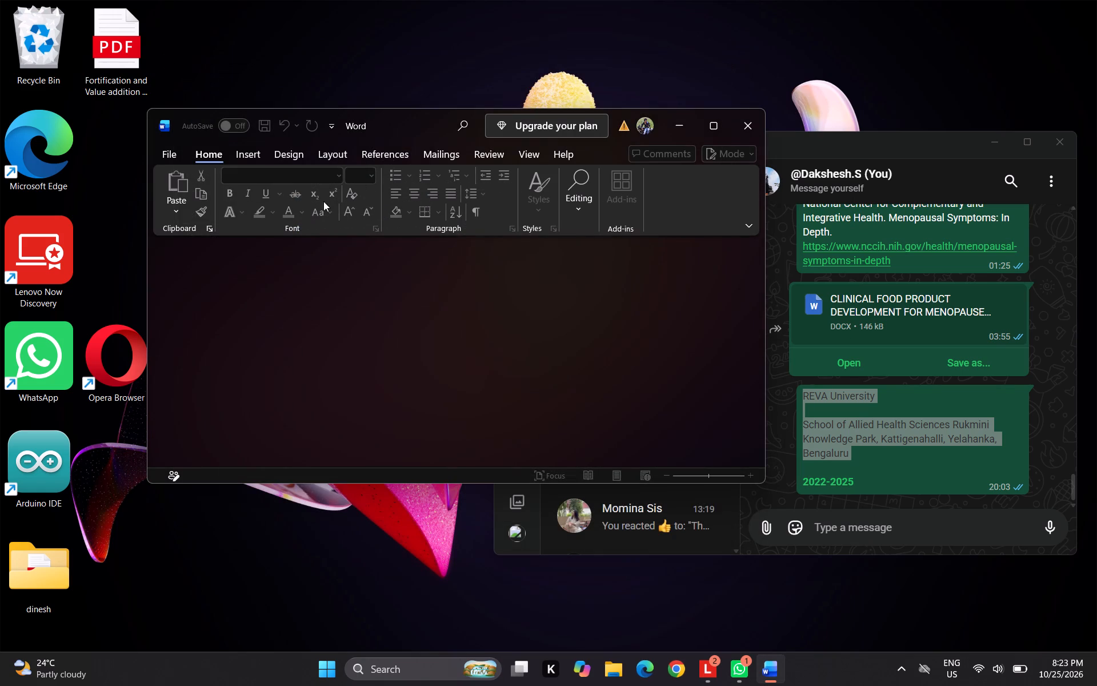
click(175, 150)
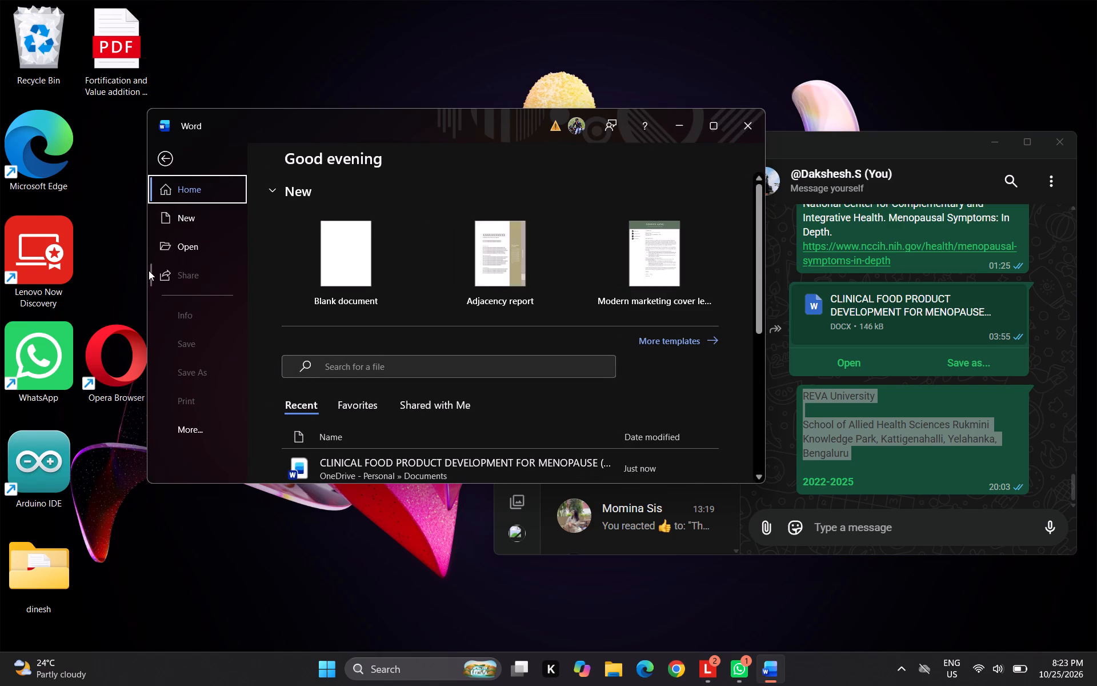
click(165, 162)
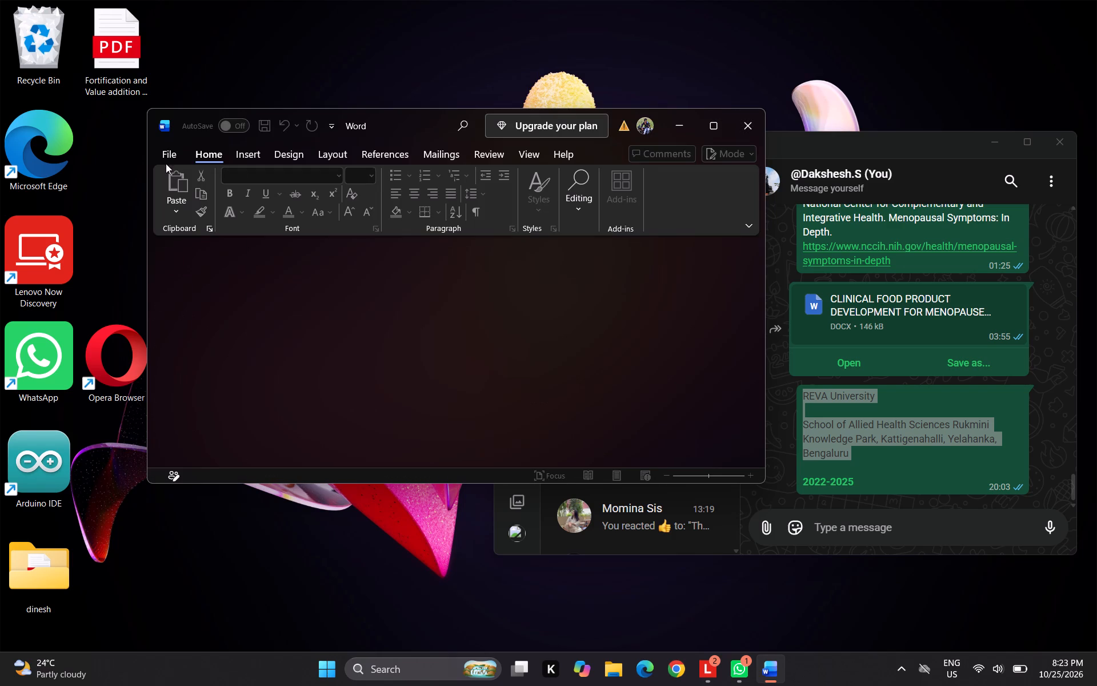